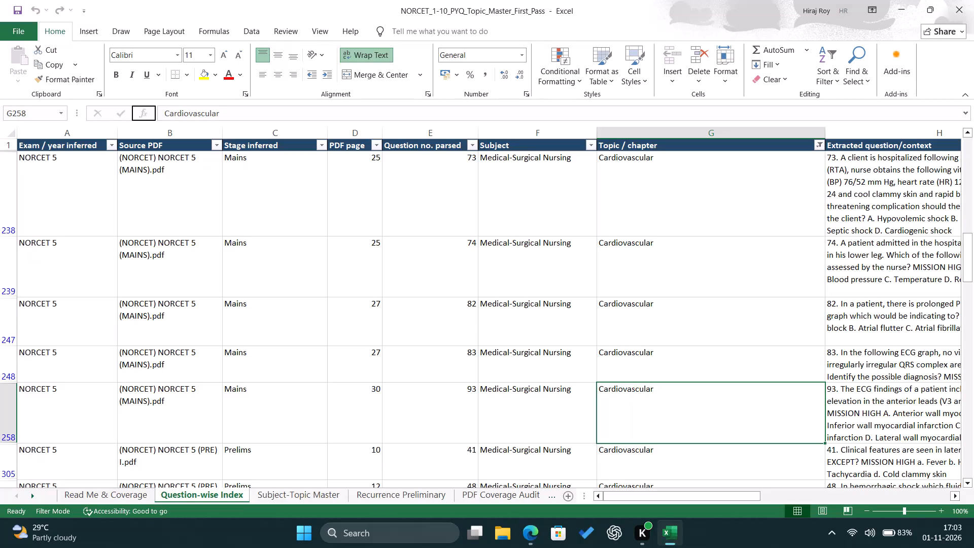
Look through the filtered Cardiovascular rows of the Question-wise Index, from the NORCET 4 entries down to NORCET 9.
left_click(375, 349)
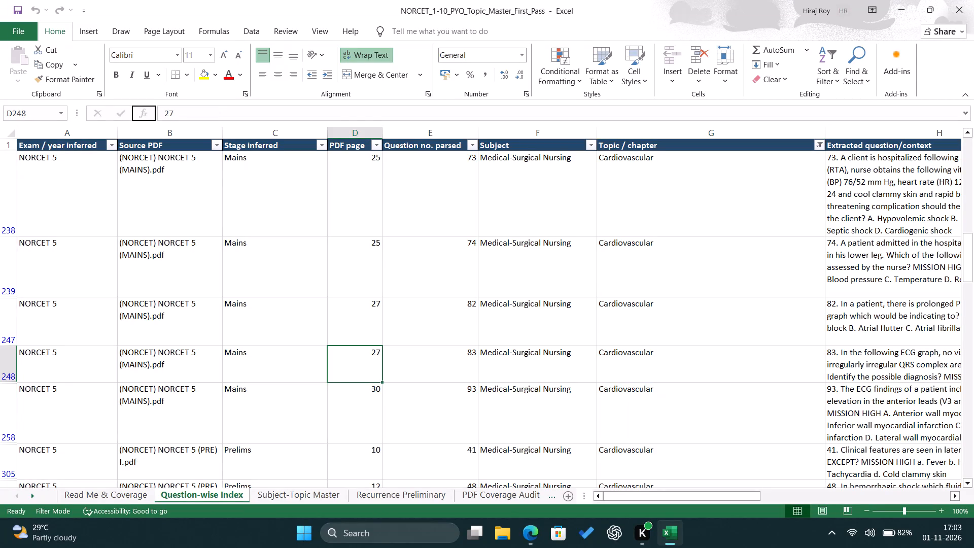
scroll(625, 441, "down", 1)
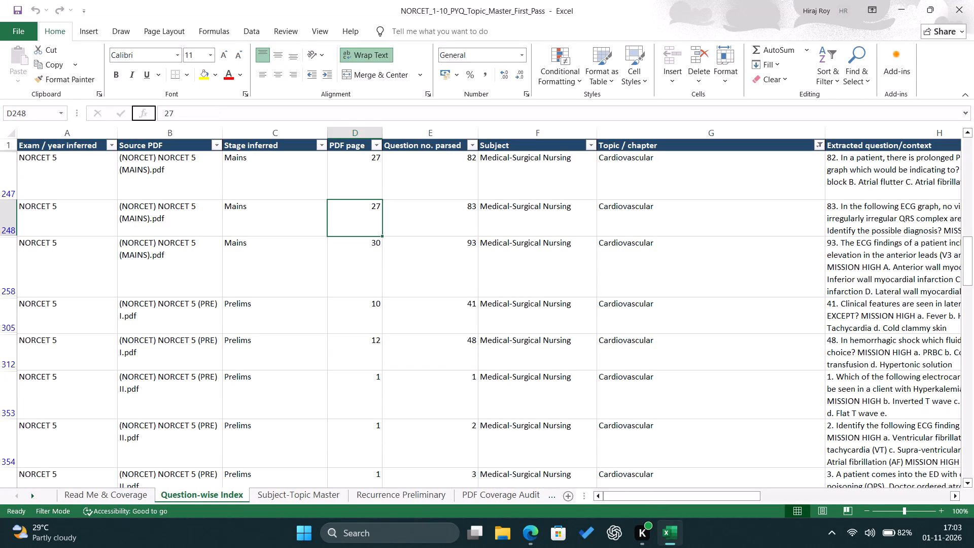
scroll(625, 441, "up", 11)
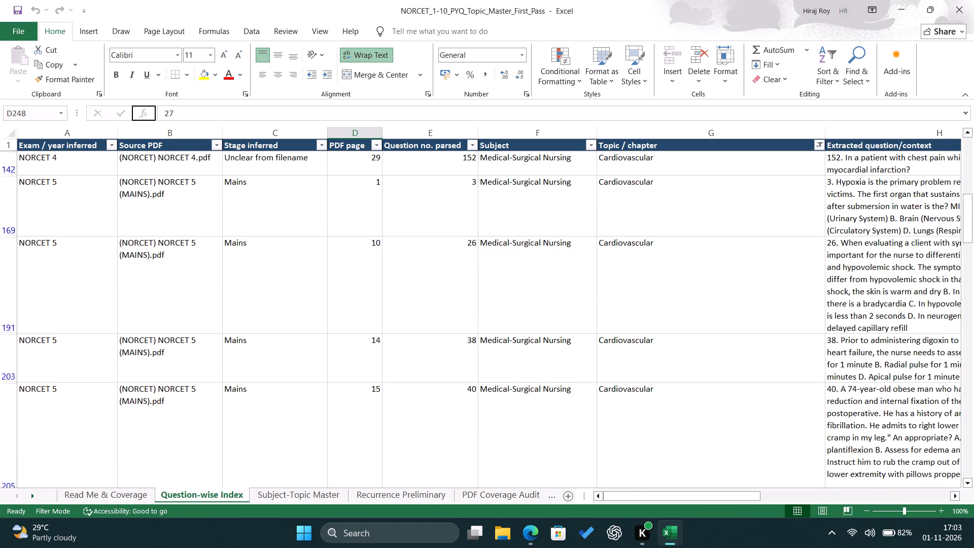
scroll(625, 441, "up", 13)
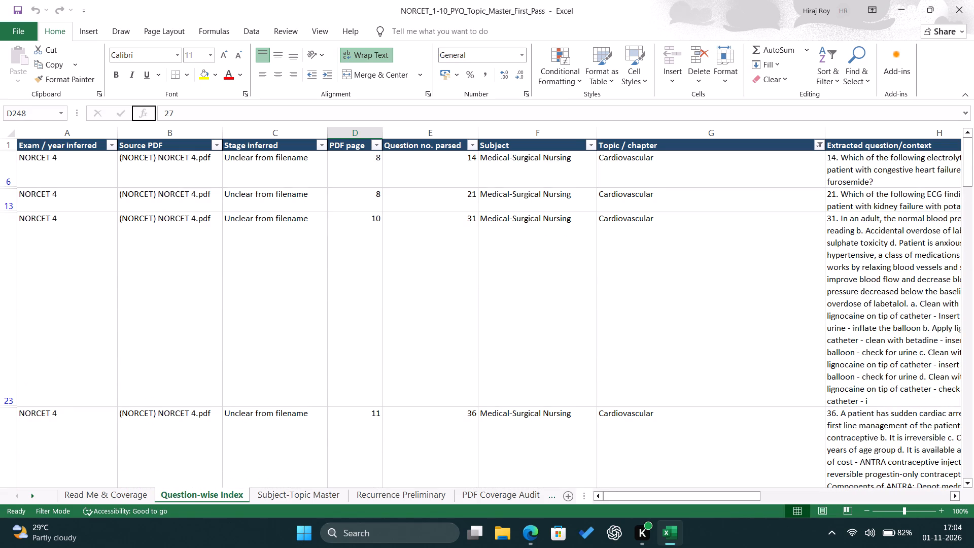
scroll(625, 441, "up", 3)
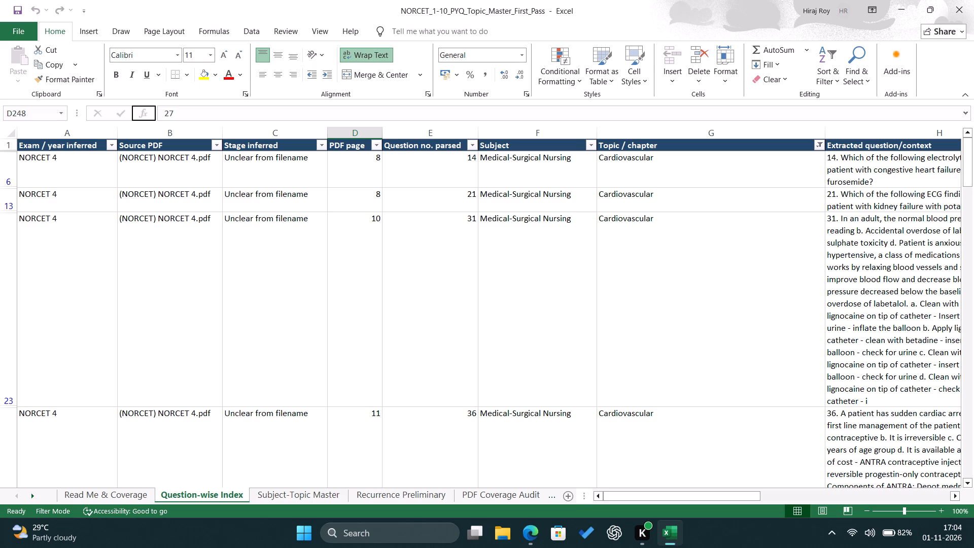
scroll(429, 354, "down", 3)
left_click(556, 372)
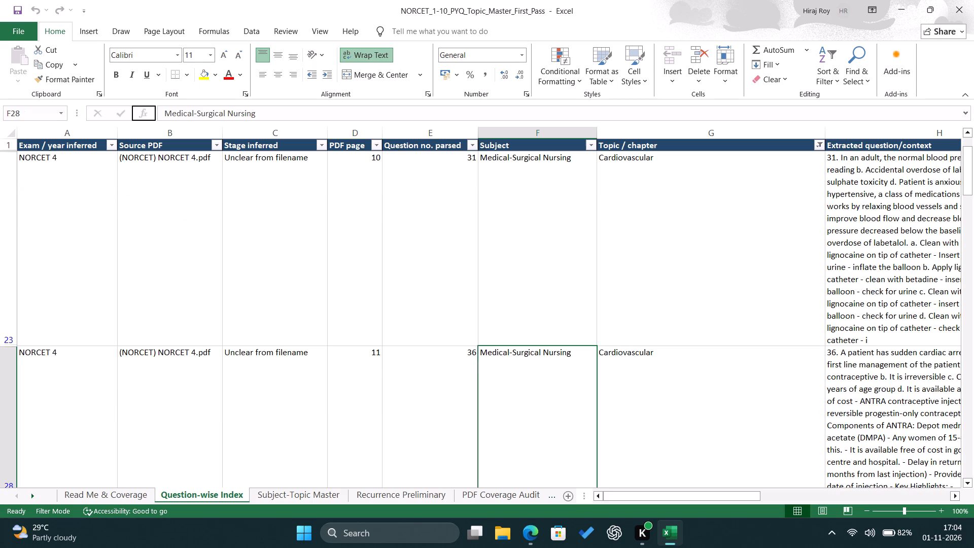
scroll(761, 386, "down", 2)
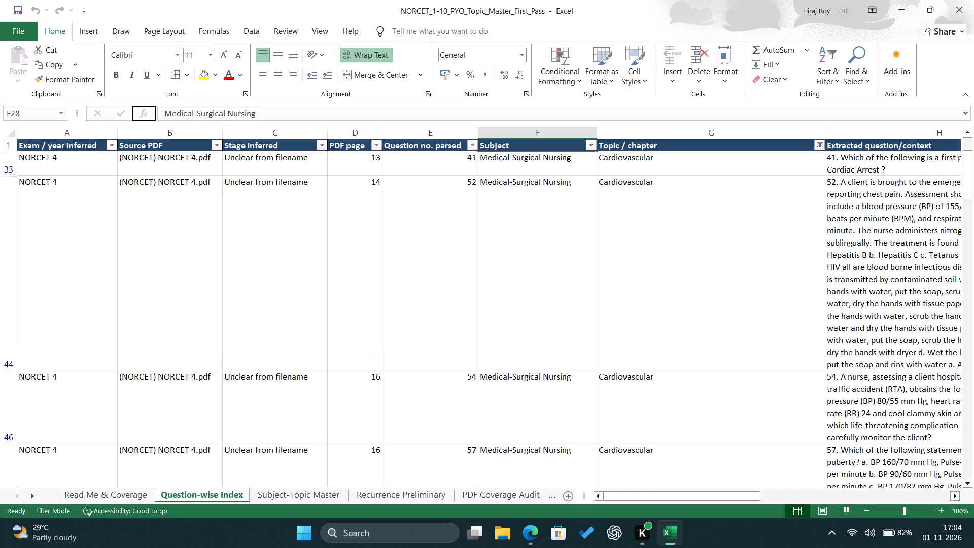
scroll(765, 372, "down", 7)
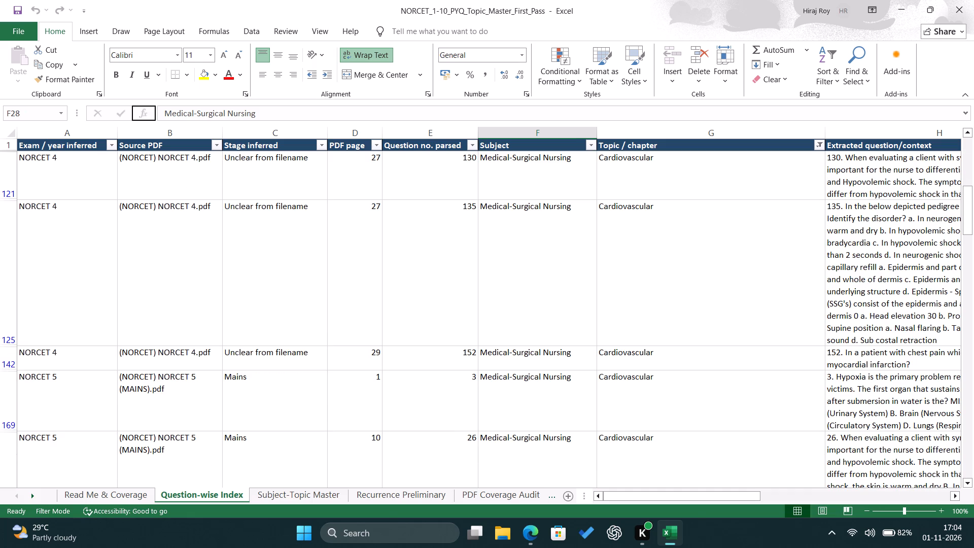
scroll(737, 372, "down", 1)
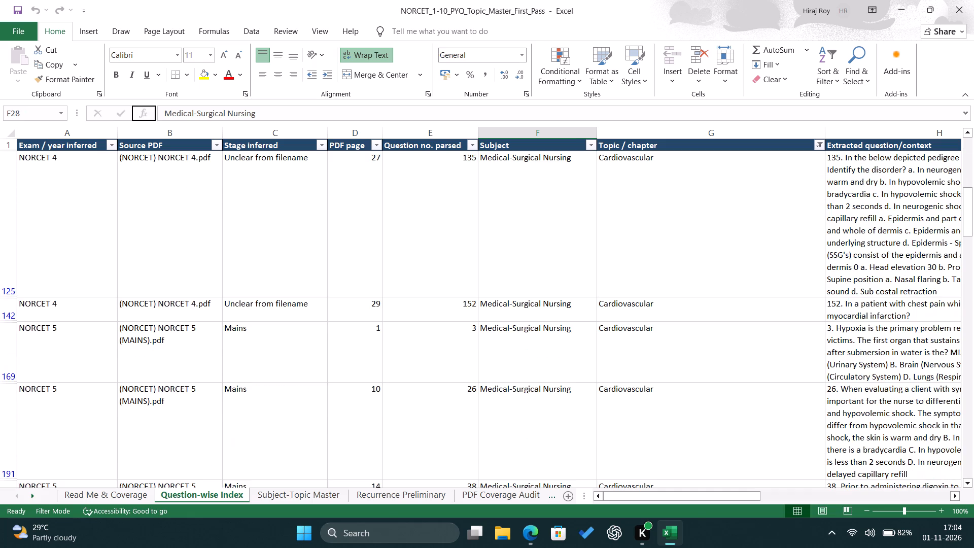
scroll(737, 372, "down", 8)
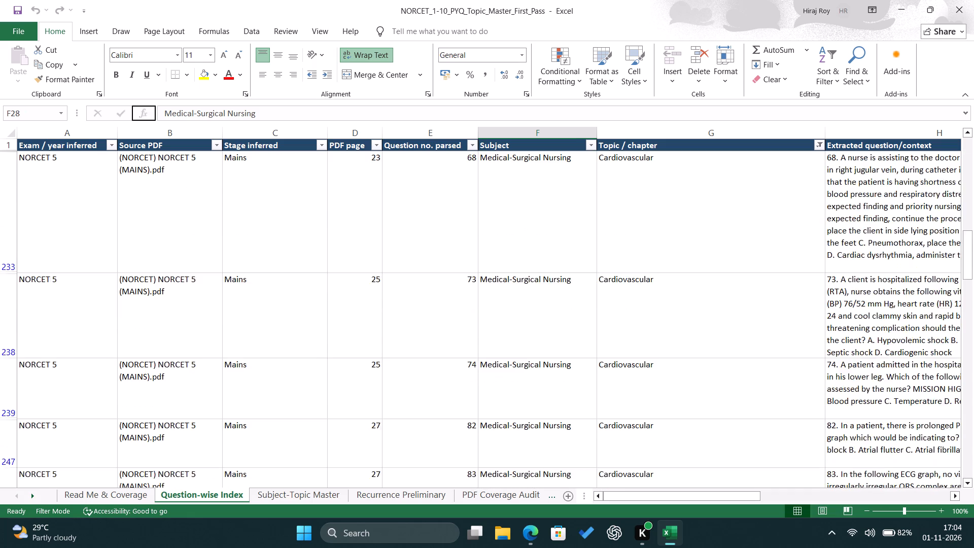
scroll(737, 372, "down", 12)
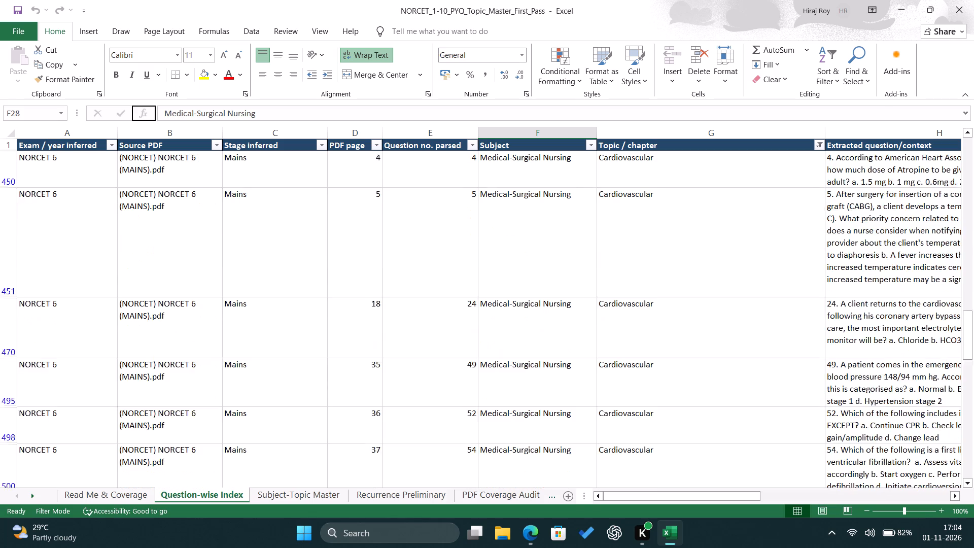
scroll(737, 372, "down", 11)
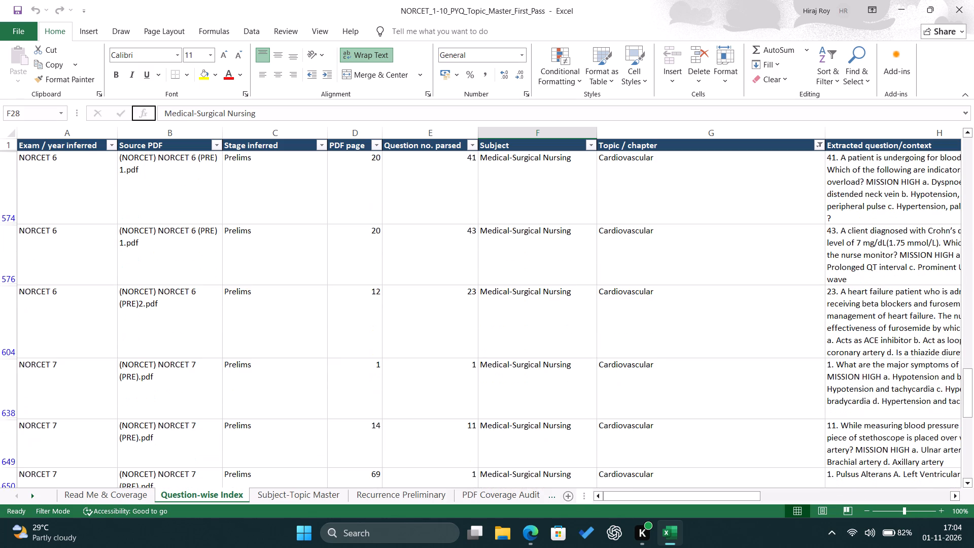
scroll(737, 372, "down", 4)
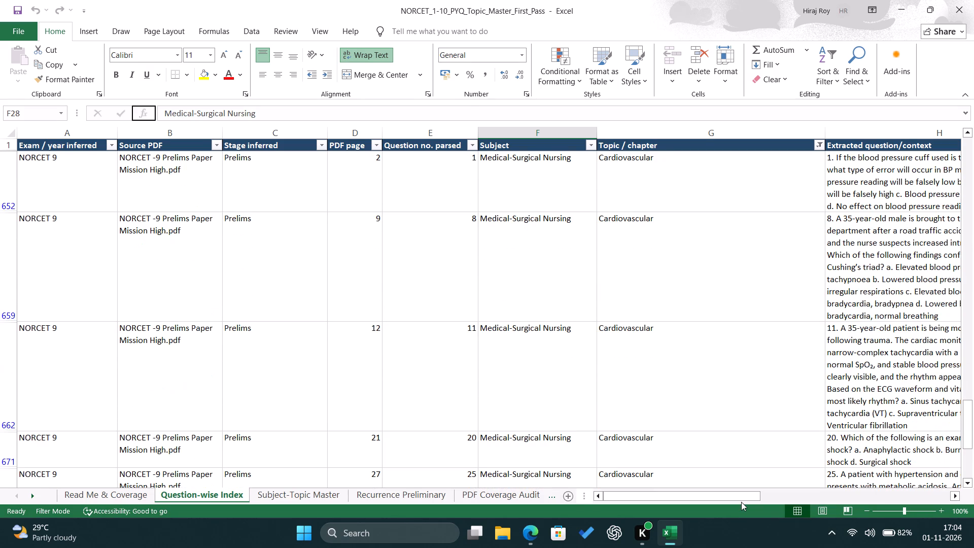
Remove the stray text "MISSION HIGH" from the ECG graph question in cell H543 of the Extracted question/context column.
left_click_drag(740, 498, 919, 479)
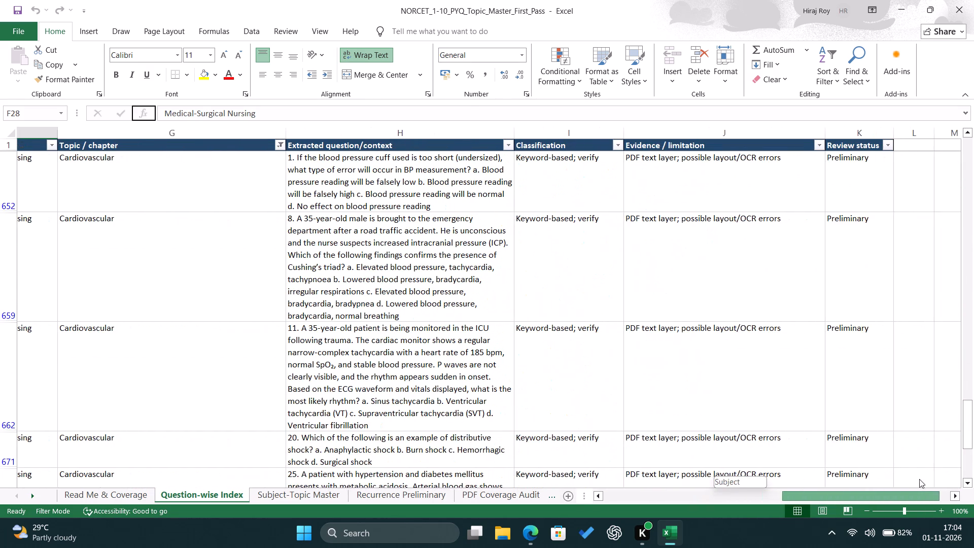
left_click_drag(919, 479, 933, 472)
scroll(479, 458, "up", 2)
left_click(444, 308)
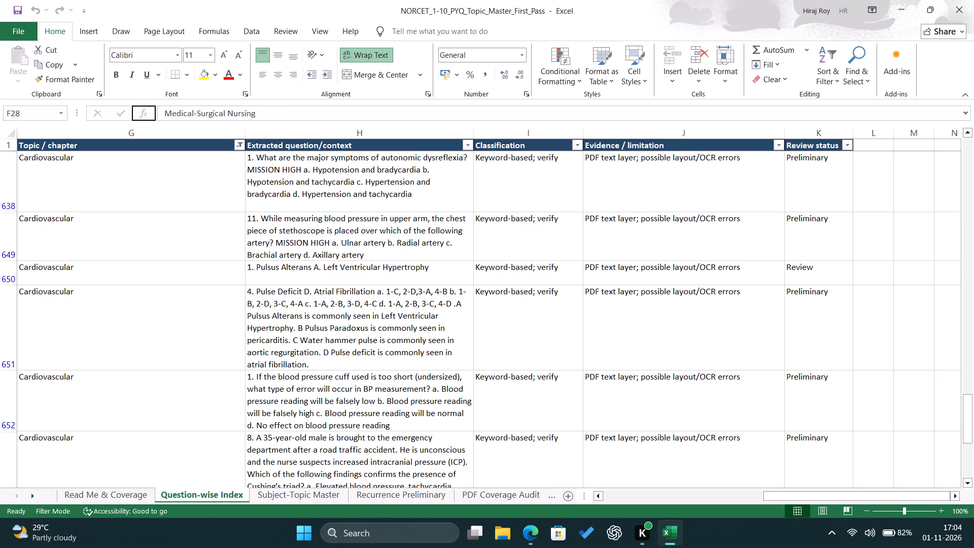
scroll(419, 283, "up", 10)
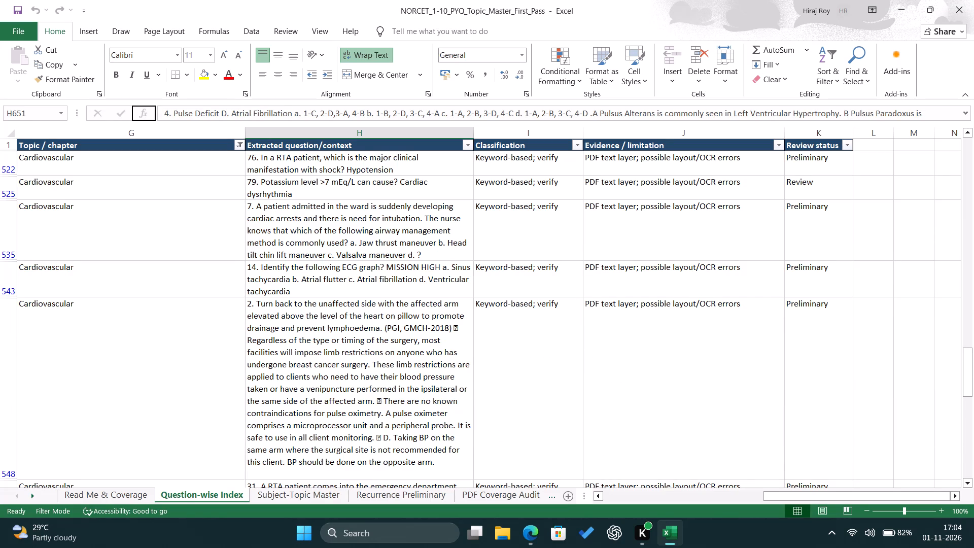
left_click(419, 283)
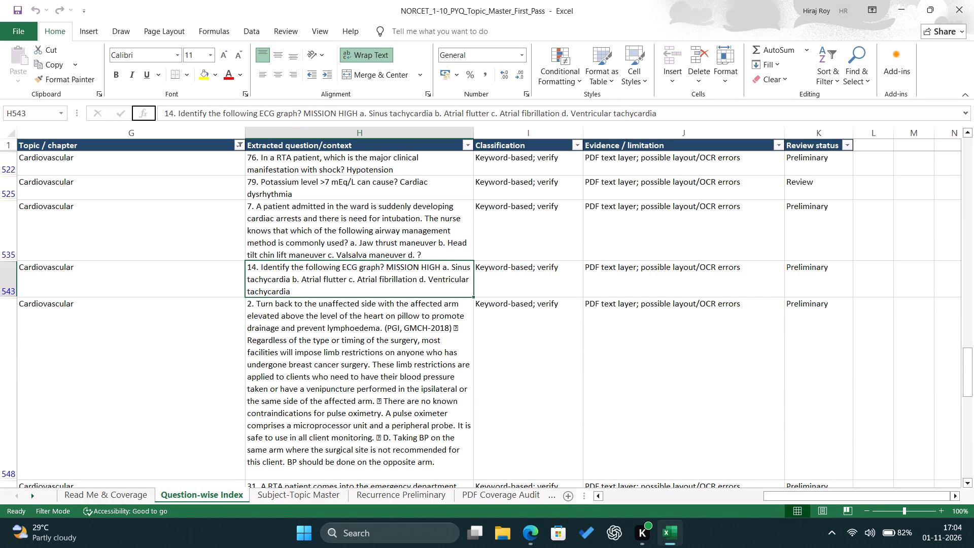
double_click(437, 267)
double_click(438, 266)
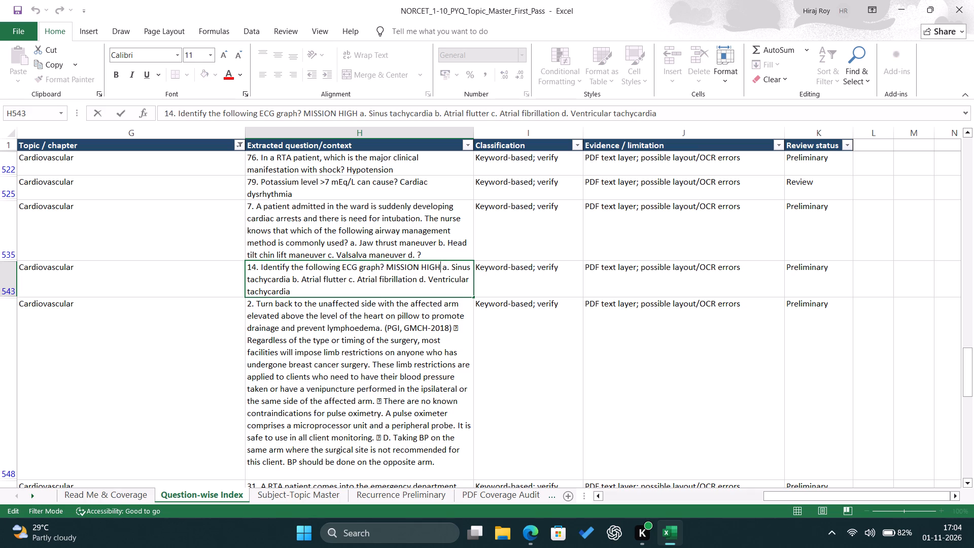
key("BackSpace")
key("BackSpace")
key("BackSpace")
key("BackSpace")
key("BackSpace")
key("BackSpace")
key("BackSpace")
key("BackSpace")
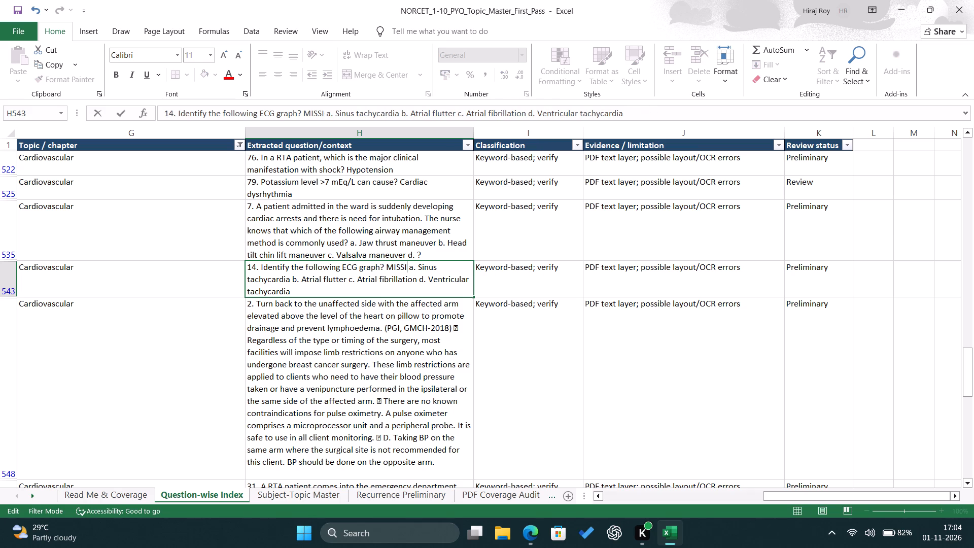
key("BackSpace")
key("BackSpace")
key("BackSpace")
key("BackSpace")
key("BackSpace")
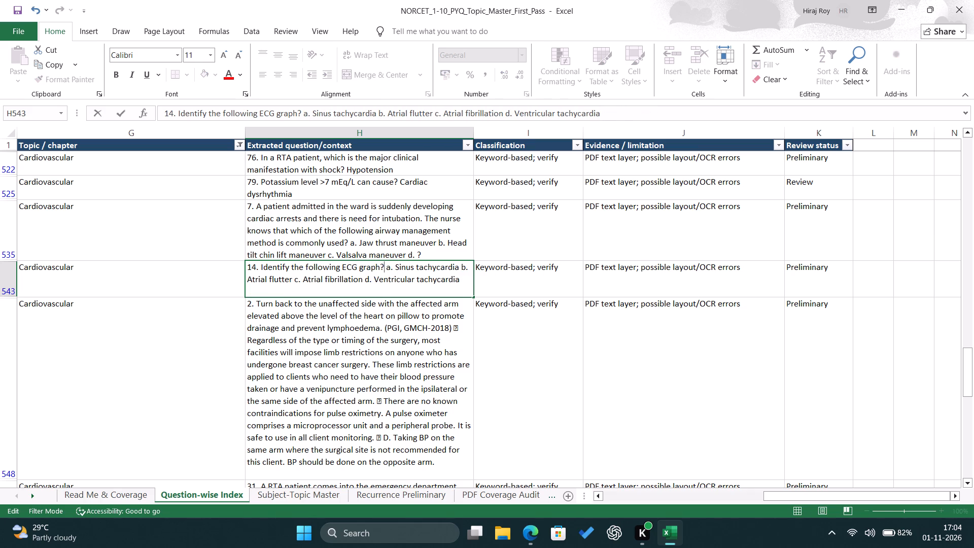
scroll(369, 285, "up", 1)
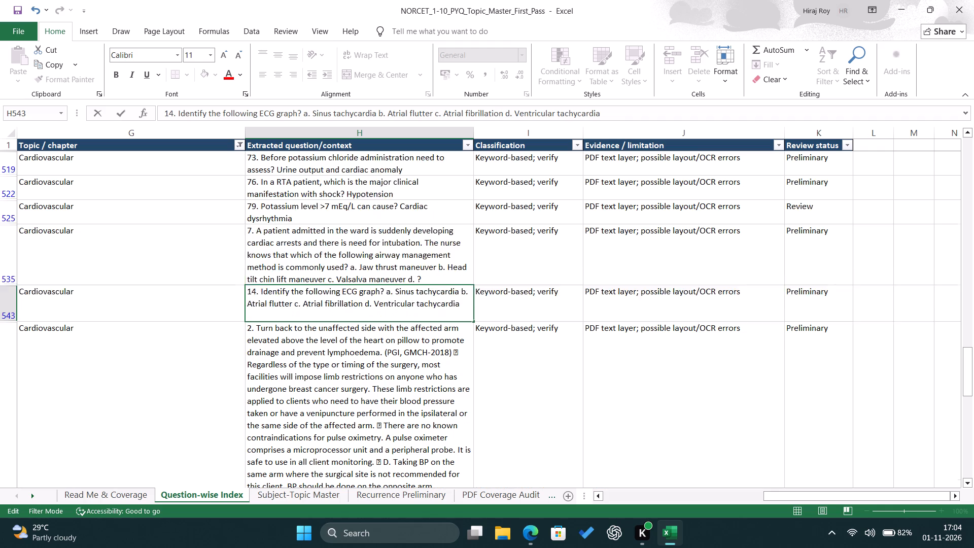
scroll(369, 285, "up", 3)
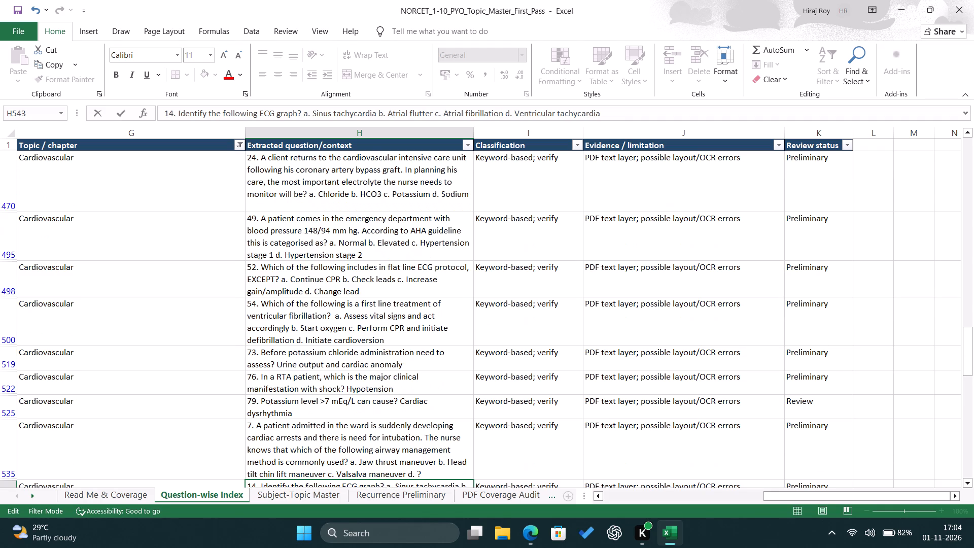
left_click(387, 379)
Remove the first "MISSION HIGH", right after "depicted image?", from the ECG finding question in cell H354.
scroll(396, 358, "up", 1)
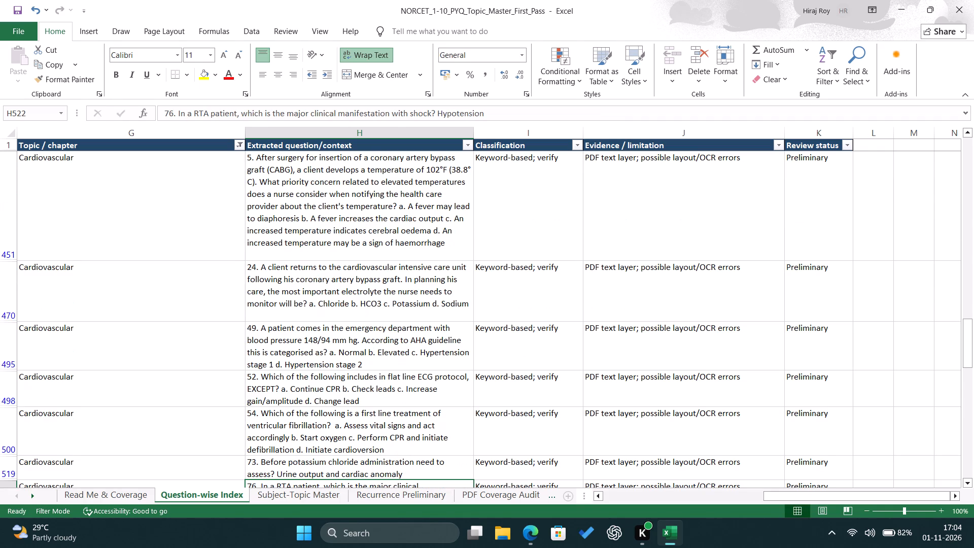
scroll(396, 357, "up", 6)
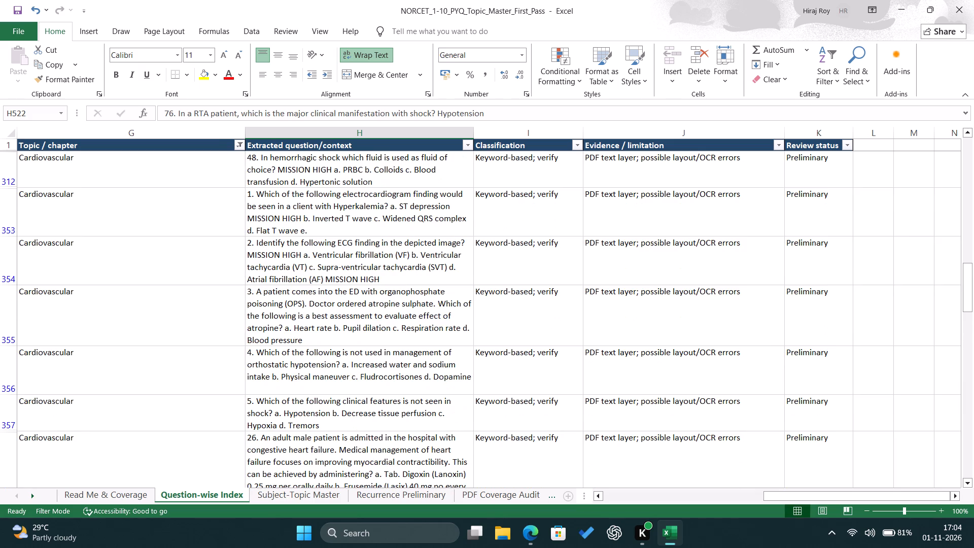
scroll(396, 357, "up", 2)
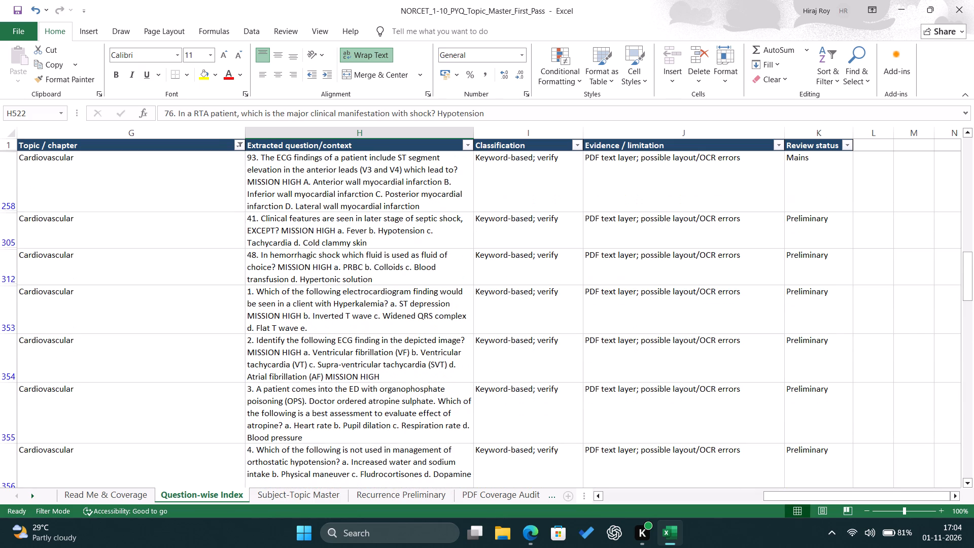
scroll(396, 357, "up", 1)
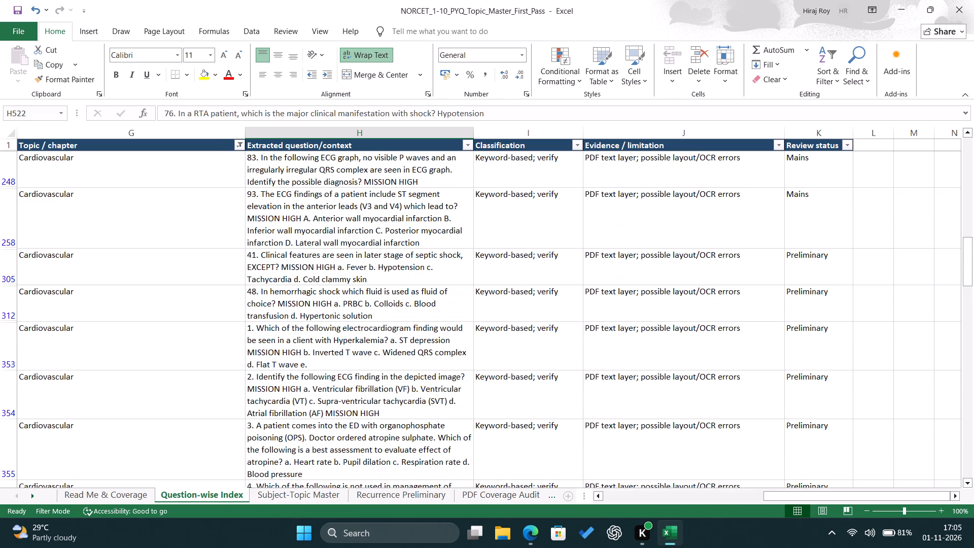
left_click(296, 354)
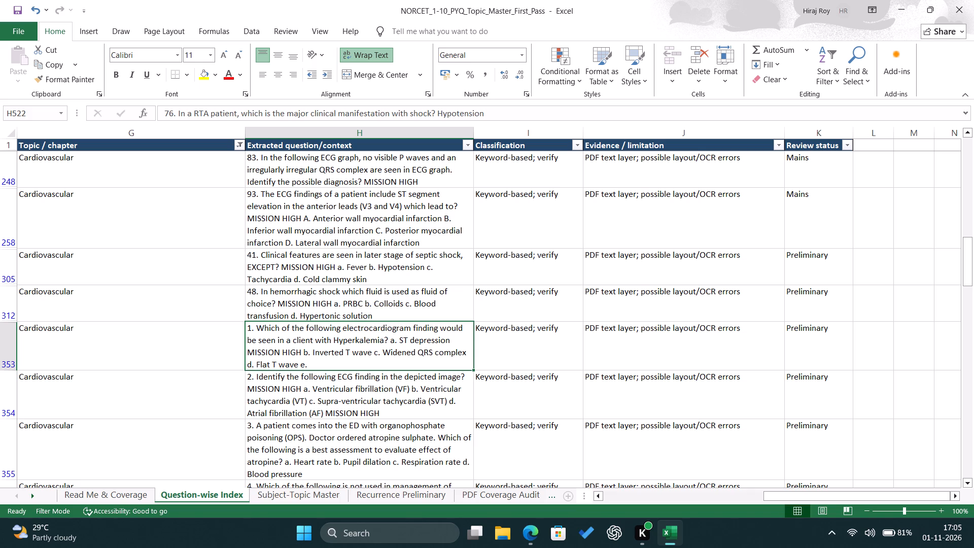
left_click(322, 385)
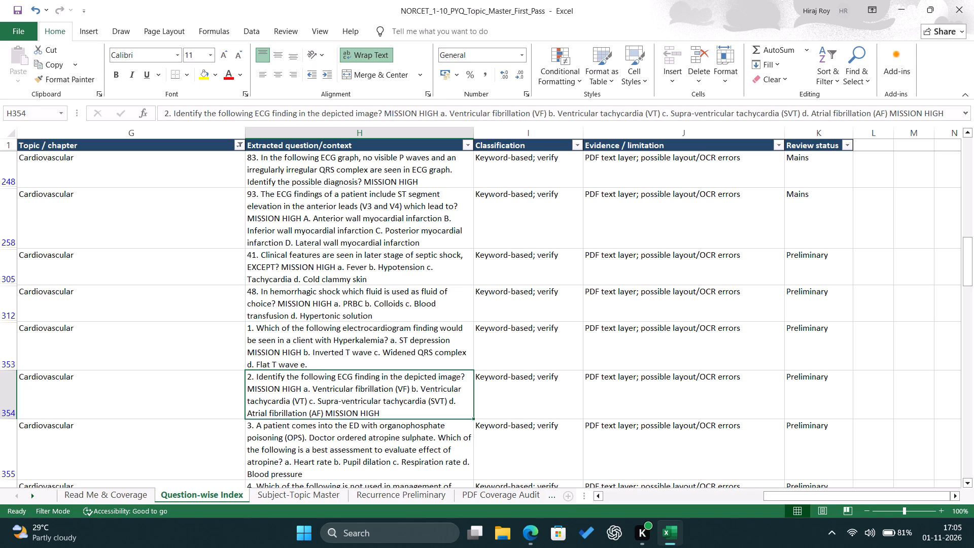
double_click(298, 391)
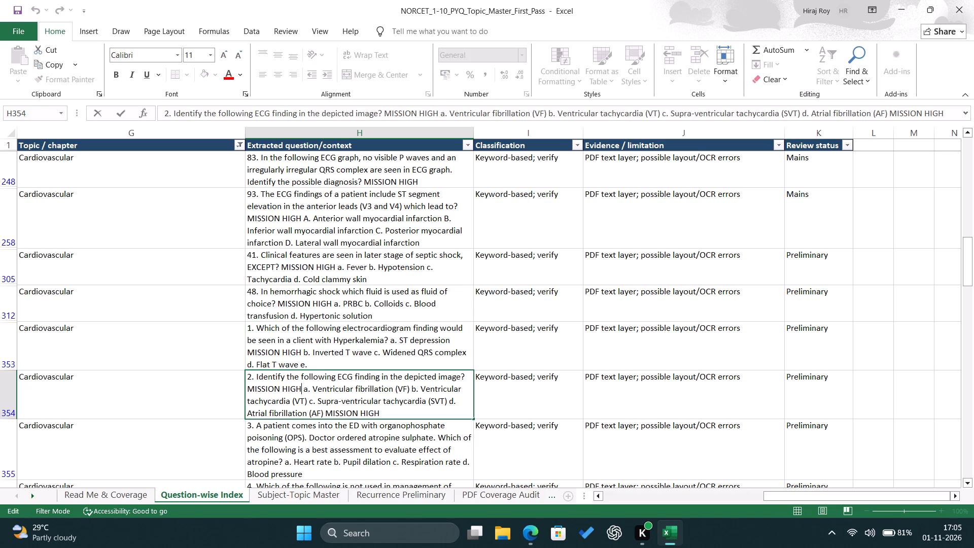
key("BackSpace")
key("BackSpace")
key("BackSpace")
key("BackSpace")
key("BackSpace")
key("BackSpace")
key("BackSpace")
key("BackSpace")
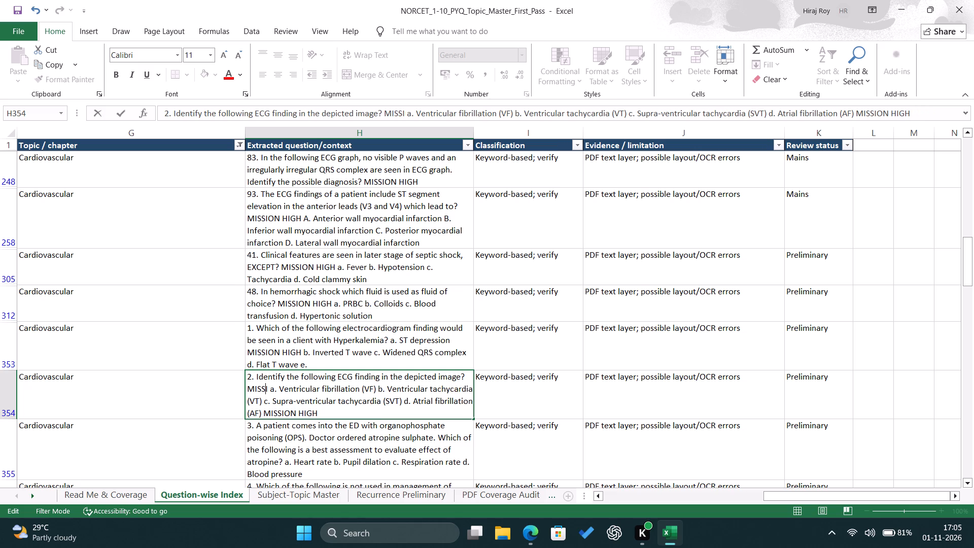
key("BackSpace")
key("BackSpace")
key("BackSpace")
key("BackSpace")
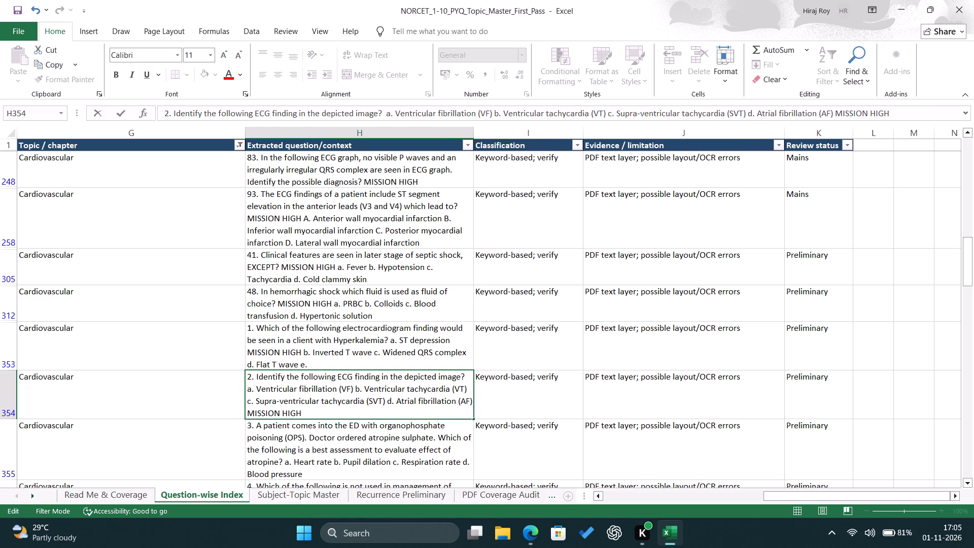
left_click(343, 339)
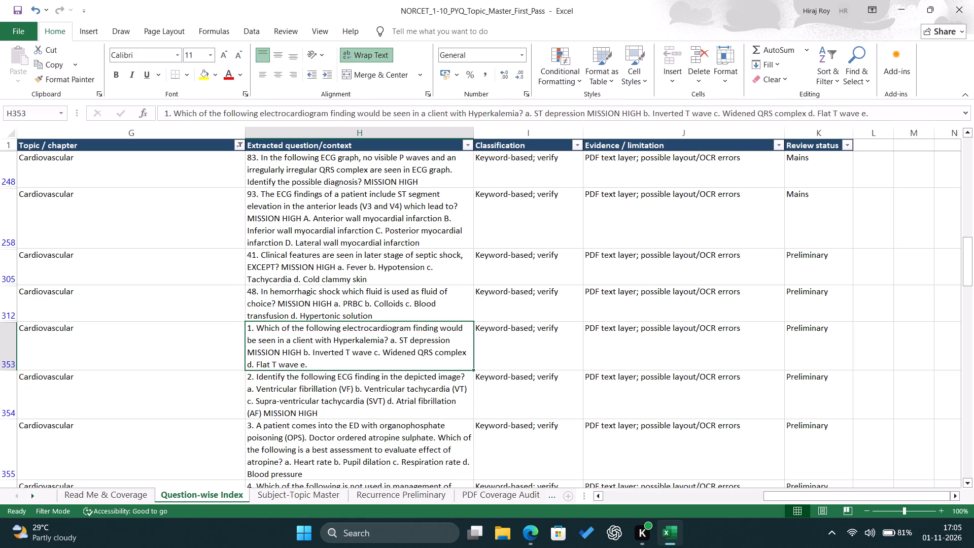
Remove the stray "MISSION HIGH" after "a. ST depression" from the Hyperkalemia electrocardiogram question in cell H353.
double_click(302, 351)
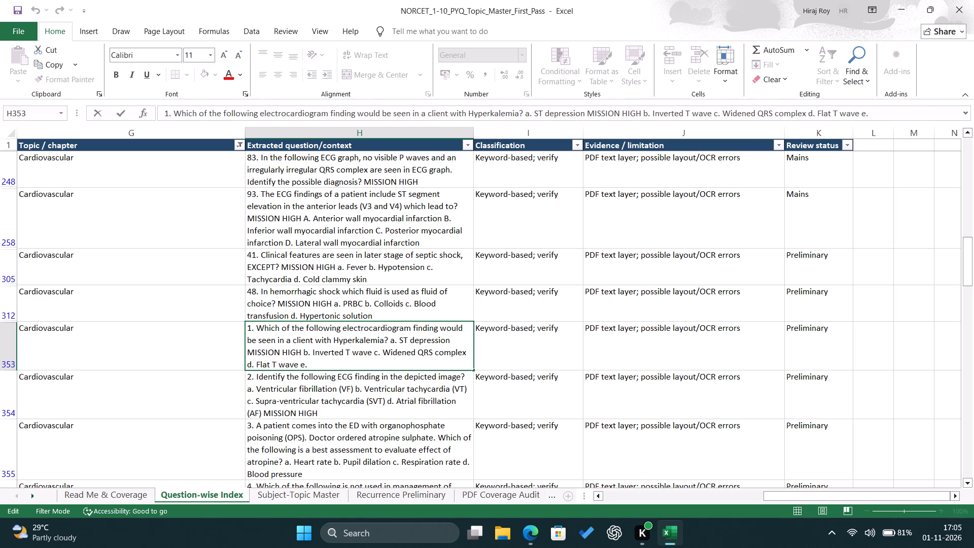
key("BackSpace")
key("BackSpace")
key("BackSpace")
key("BackSpace")
key("BackSpace")
key("BackSpace")
key("BackSpace")
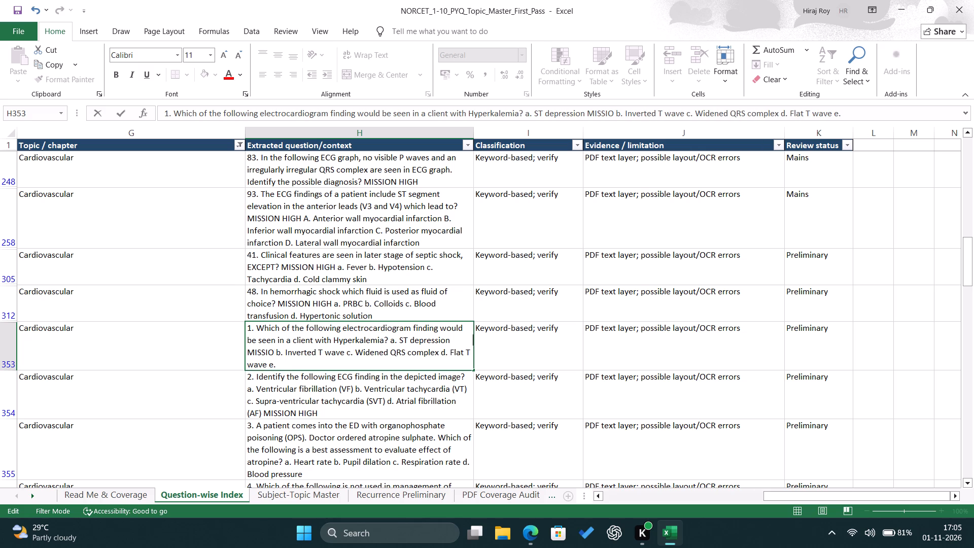
key("BackSpace")
key("BackSpace")
key("BackSpace")
key("BackSpace")
key("BackSpace")
key("BackSpace")
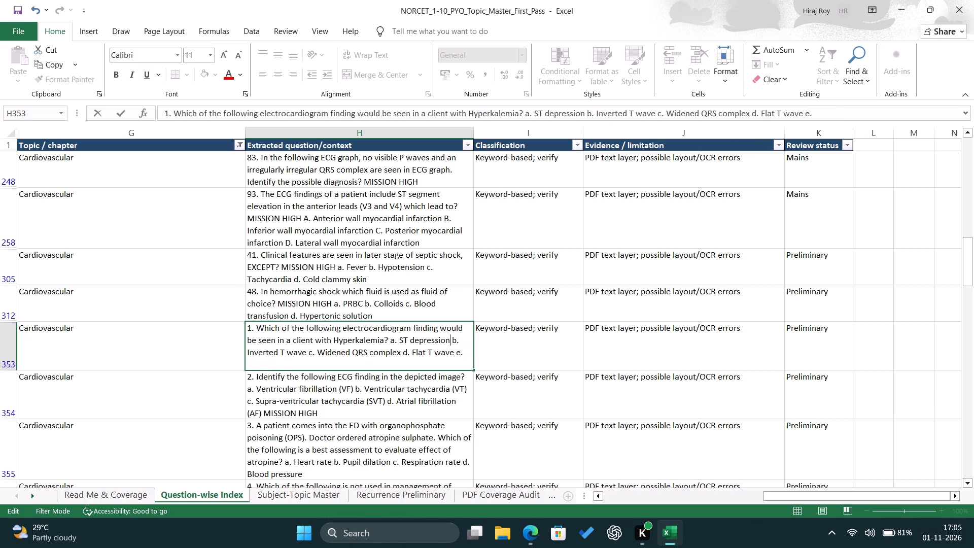
Remove "MISSION HIGH" after "fluid of choice?" from the hemorrhagic shock question in cell H312.
left_click(332, 307)
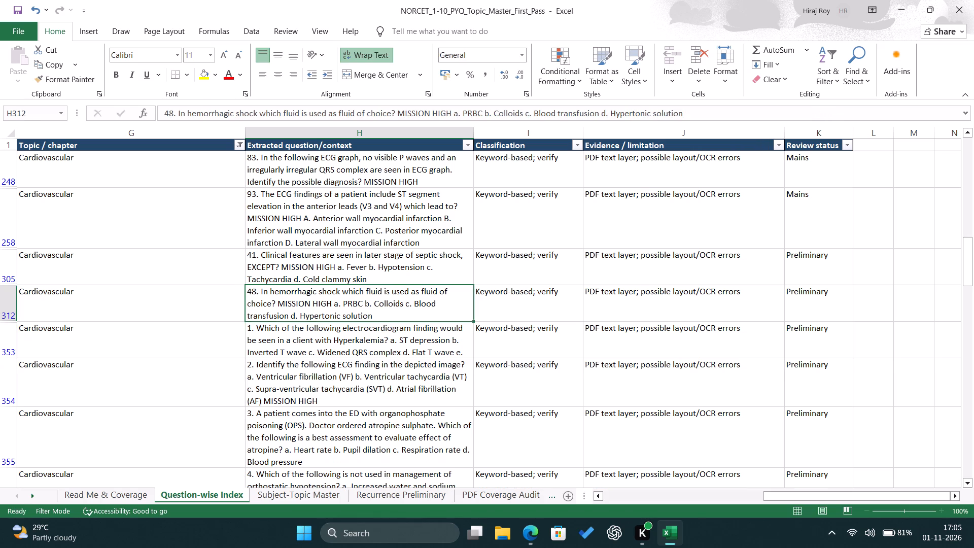
double_click(332, 303)
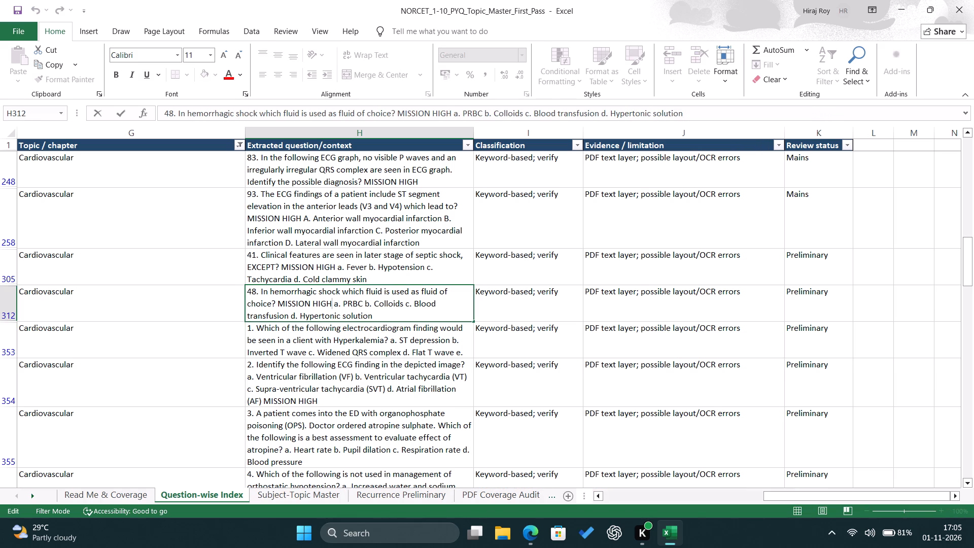
key("BackSpace")
key("BackSpace")
key("BackSpace")
key("BackSpace")
key("BackSpace")
key("BackSpace")
key("BackSpace")
key("BackSpace")
key("BackSpace")
key("BackSpace")
key("BackSpace")
key("BackSpace")
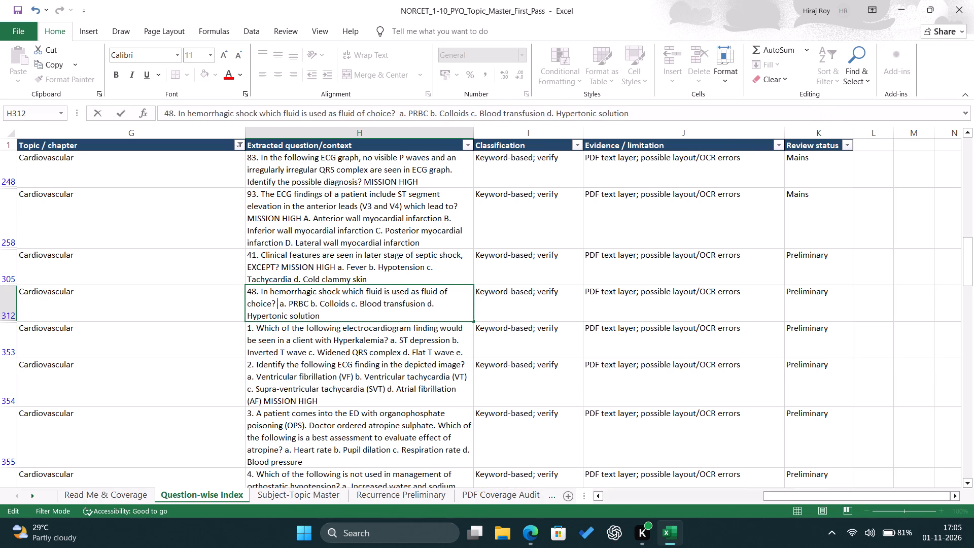
key("BackSpace")
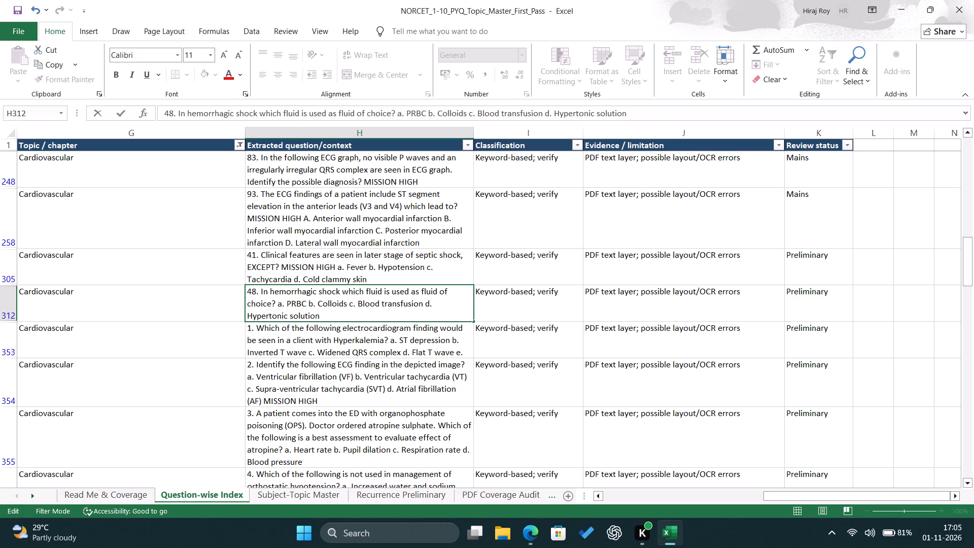
Remove "MISSION HIGH" after "EXCEPT?" from the septic shock clinical features question in cell H305.
left_click(364, 266)
double_click(335, 266)
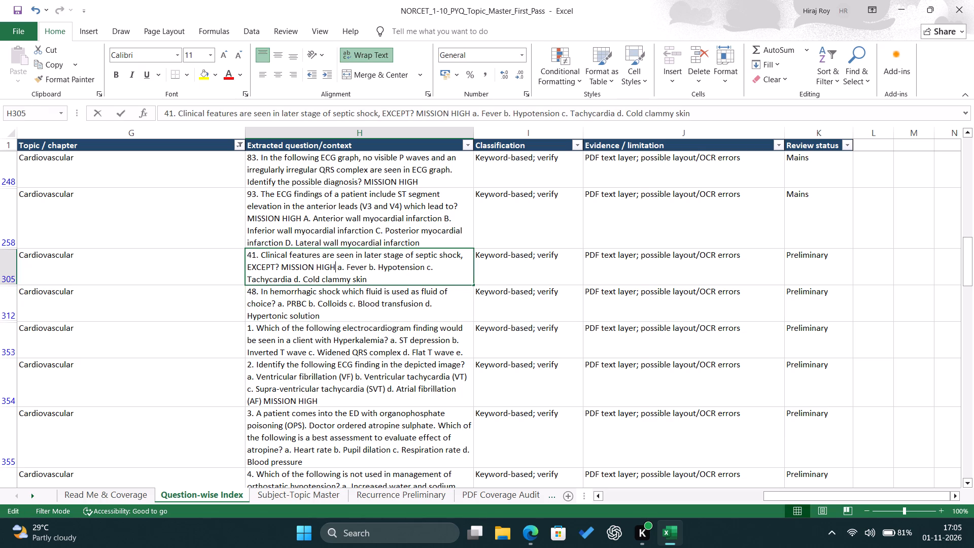
key("BackSpace")
key("BackSpace")
key("BackSpace")
key("BackSpace")
key("BackSpace")
key("BackSpace")
key("BackSpace")
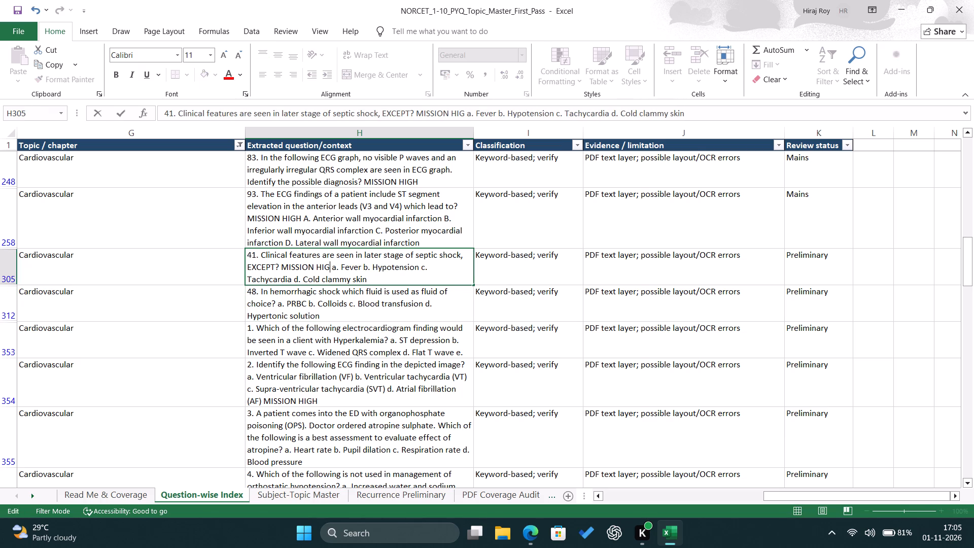
key("BackSpace")
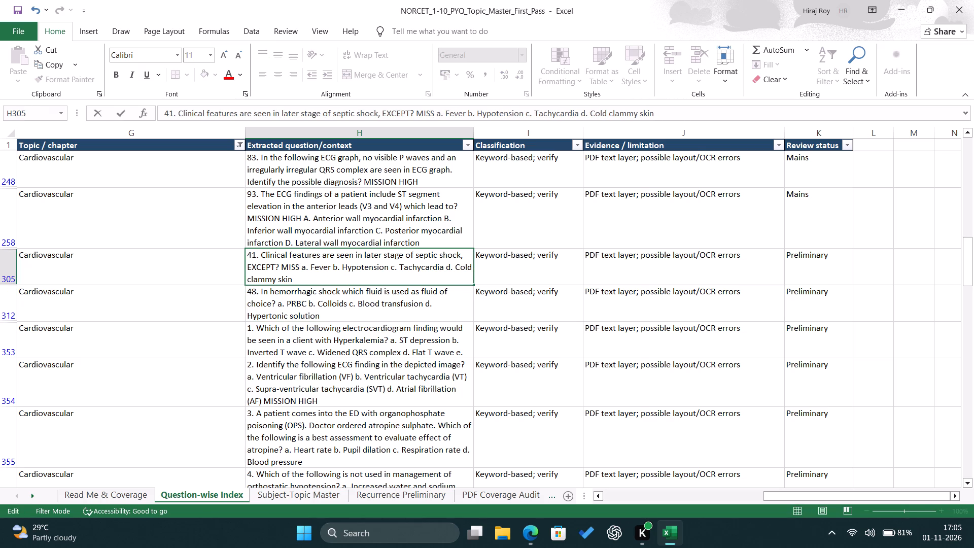
key("BackSpace")
key("BackSpace")
key("BackSpace")
key("BackSpace")
key("BackSpace")
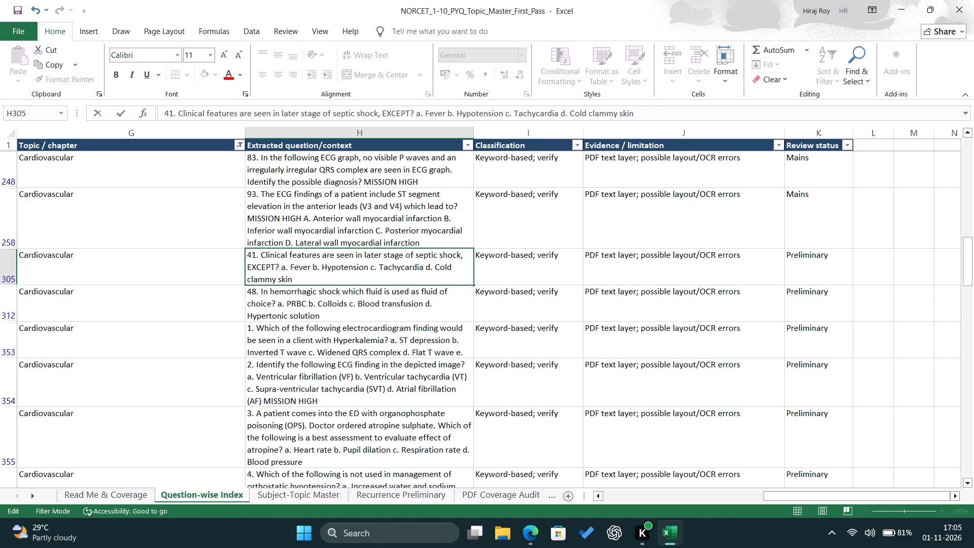
Remove "MISSION HIGH" after "which lead to?" from the ST segment elevation question in cell H258.
left_click(372, 224)
scroll(291, 252, "up", 1)
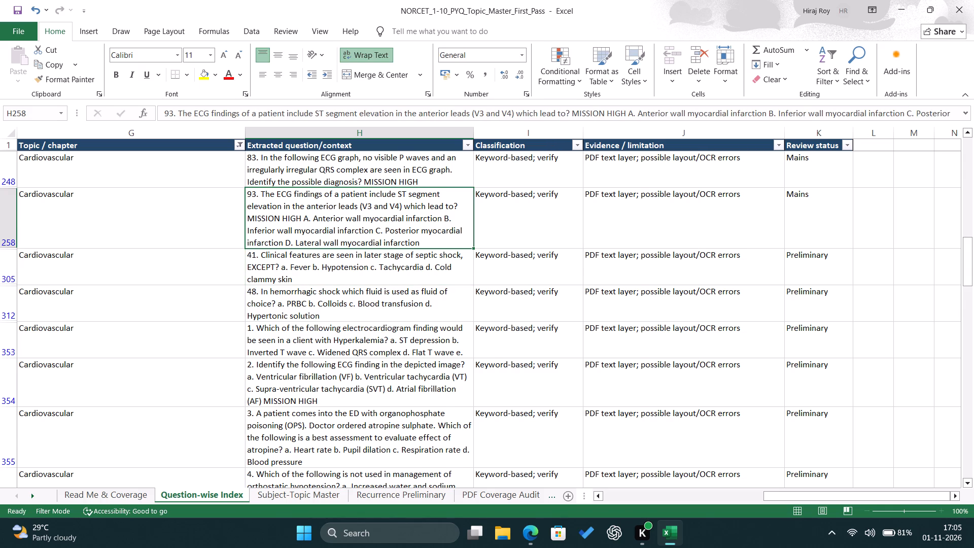
double_click(302, 324)
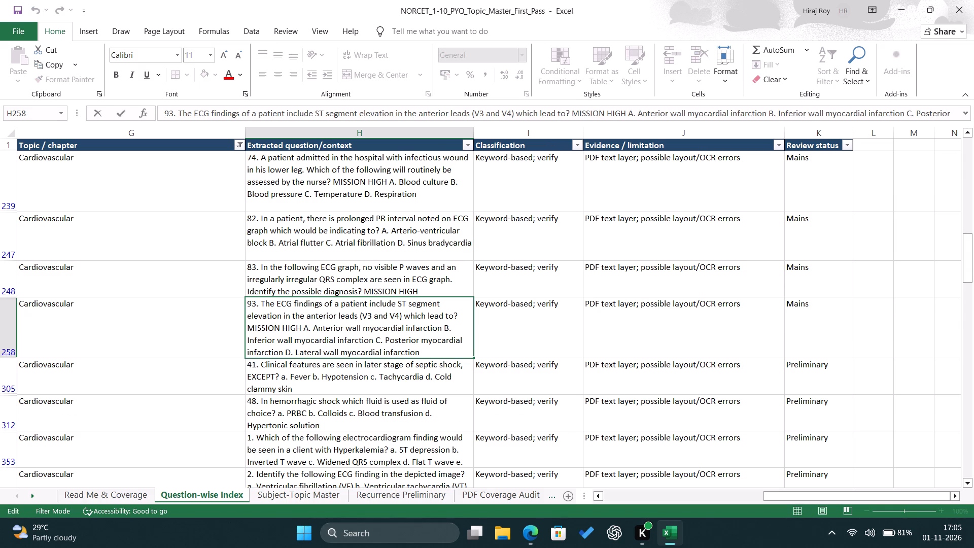
key("BackSpace")
key("BackSpace")
key("BackSpace")
key("BackSpace")
key("BackSpace")
key("BackSpace")
key("BackSpace")
key("BackSpace")
key("BackSpace")
key("BackSpace")
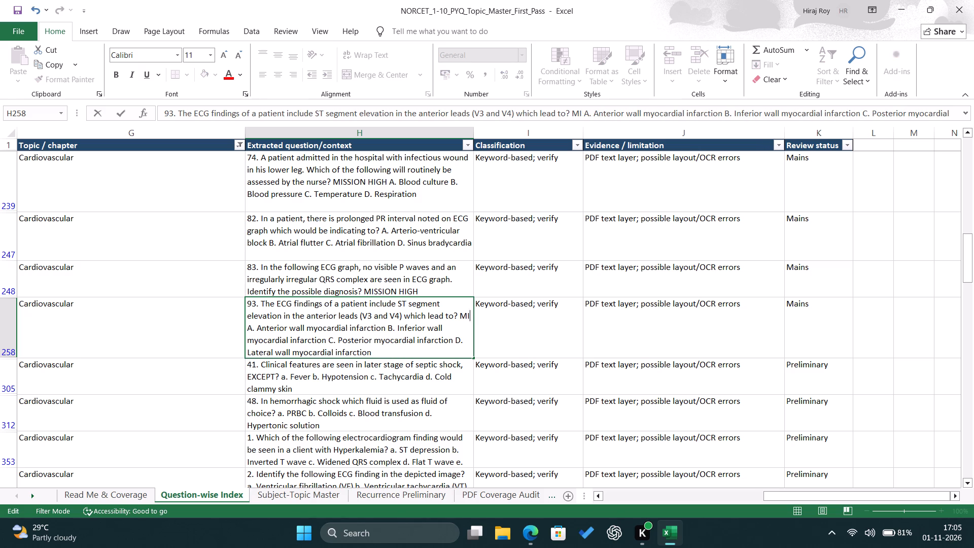
key("BackSpace")
key("BackSpace")
key("BackSpace")
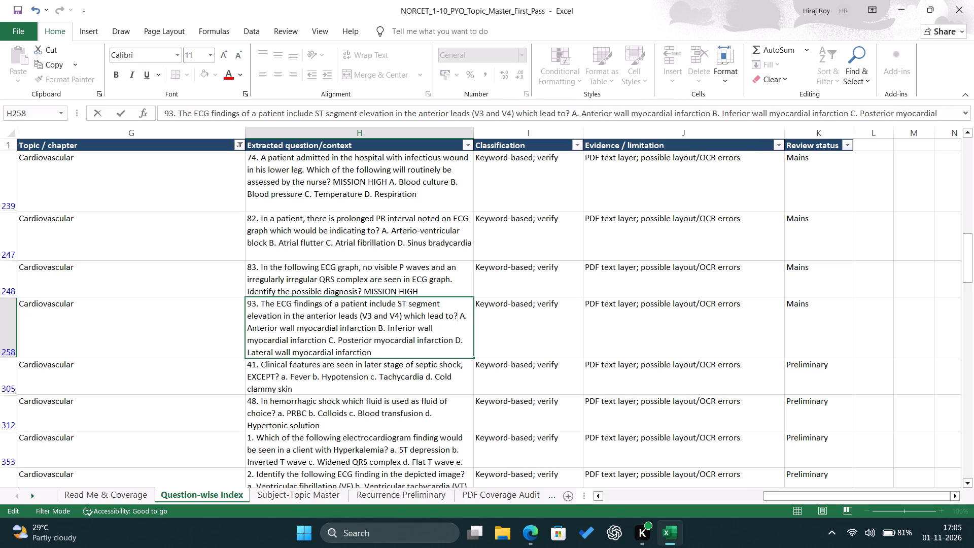
Remove the trailing "MISSION HIGH" after "possible diagnosis?" from the irregular QRS complex ECG question in cell H248.
left_click(408, 284)
double_click(425, 289)
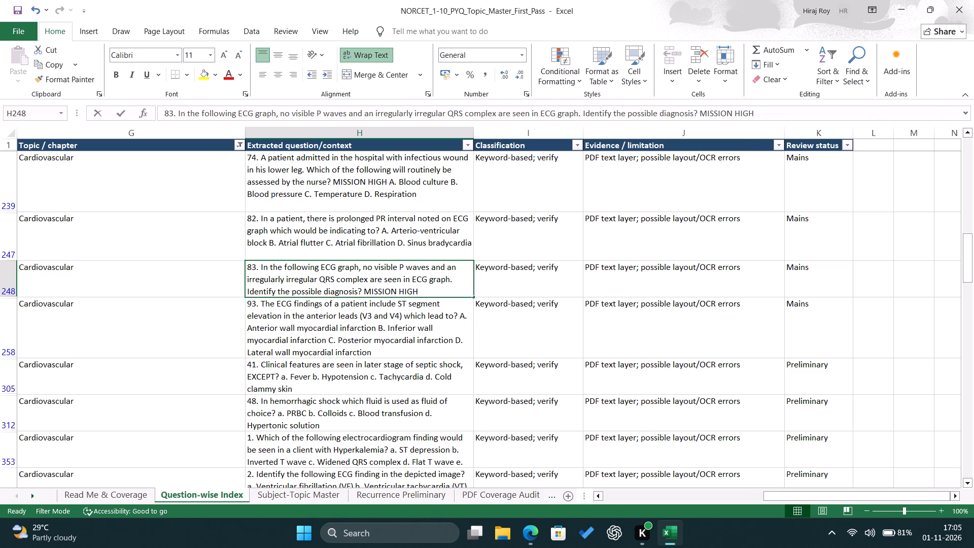
key("BackSpace")
key("BackSpace")
key("BackSpace")
key("BackSpace")
key("BackSpace")
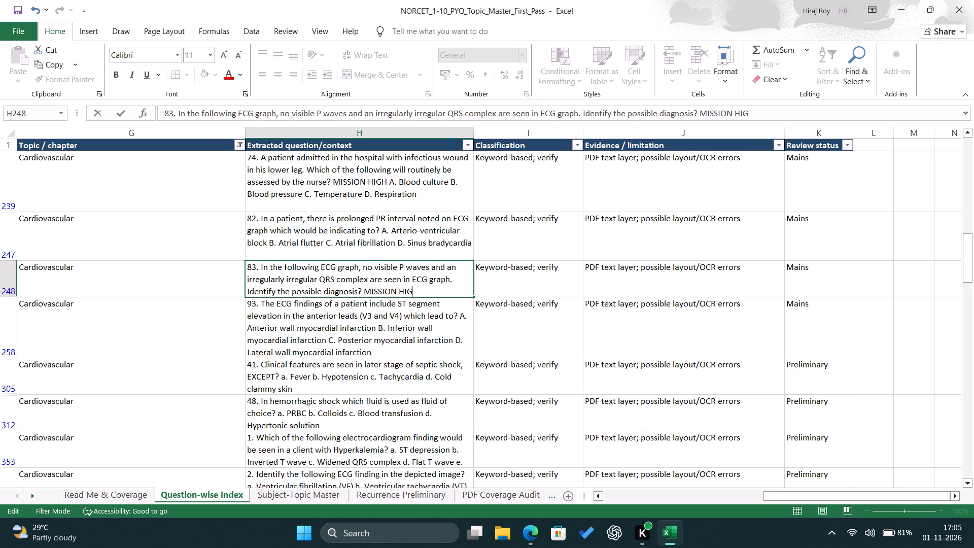
key("BackSpace")
key("BackSpace")
key("BackSpace")
key("BackSpace")
key("BackSpace")
key("BackSpace")
key("BackSpace")
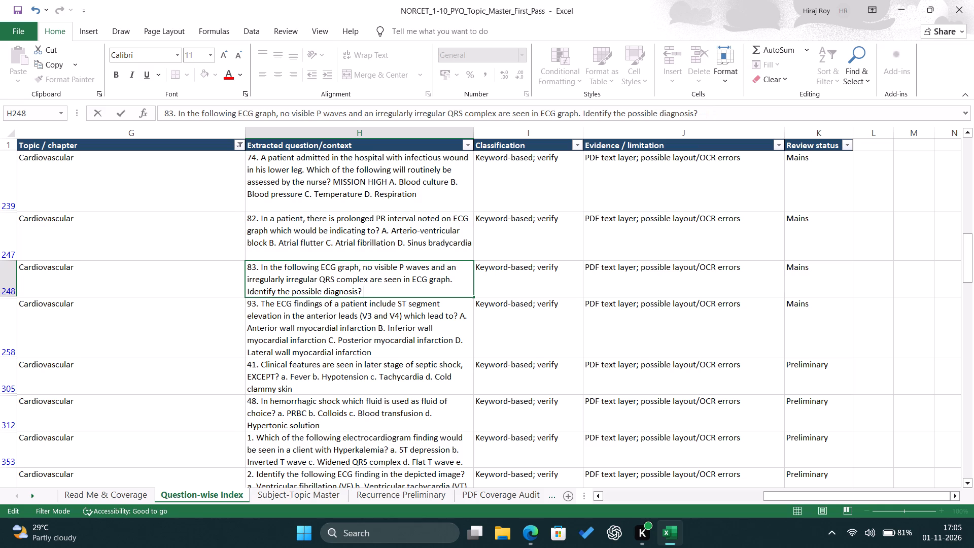
Remove "MISSION HIGH" after "assessed by the nurse?" from the infectious leg wound question in cell H239.
scroll(404, 230, "up", 1)
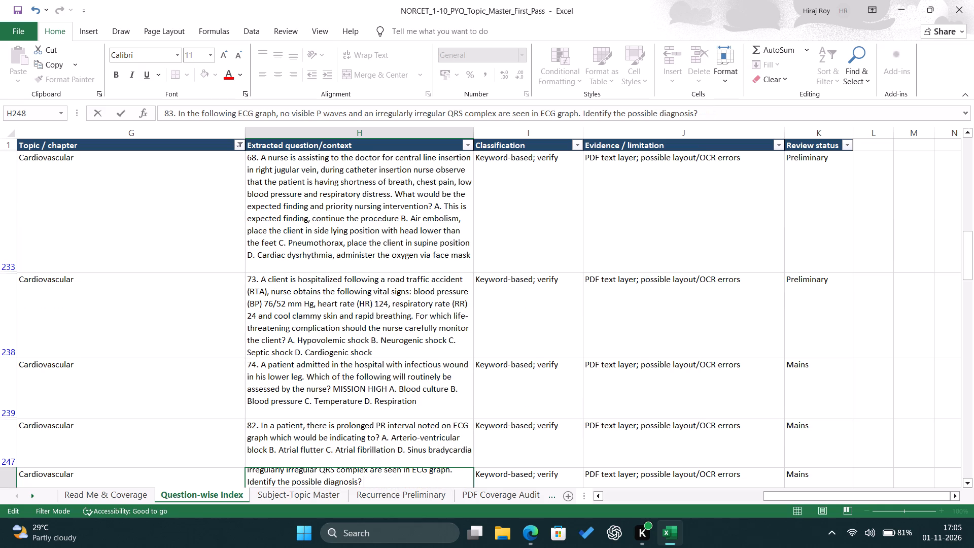
left_click(392, 384)
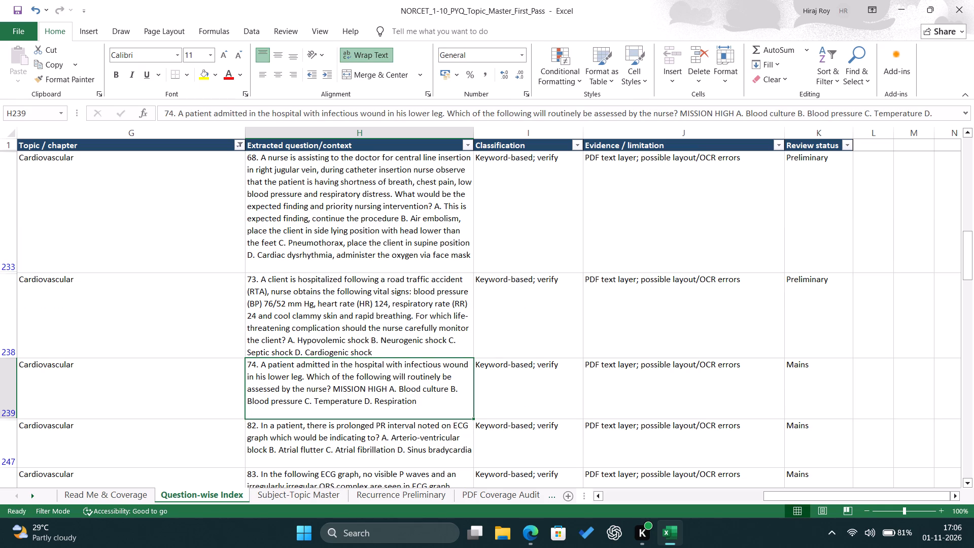
double_click(386, 388)
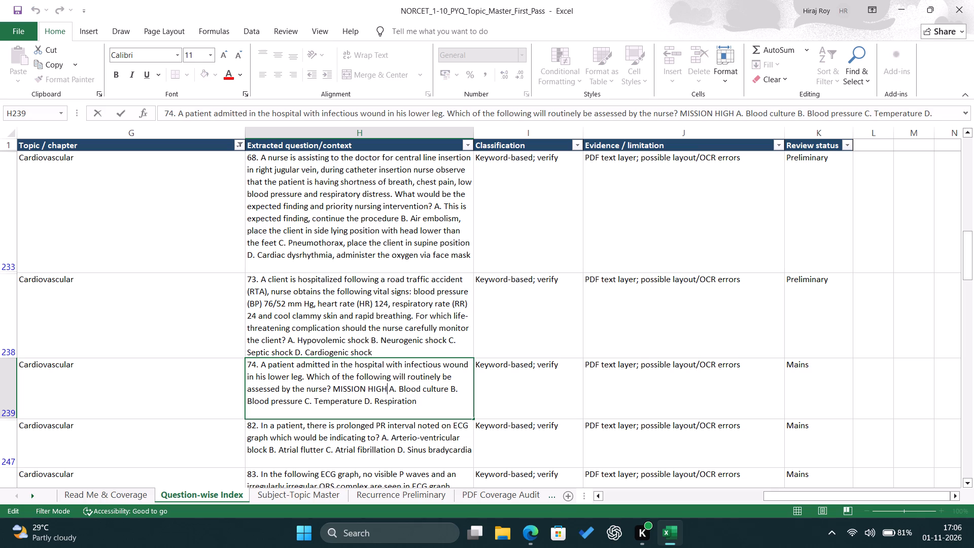
key("BackSpace")
key("BackSpace")
key("BackSpace")
key("BackSpace")
key("BackSpace")
key("BackSpace")
key("BackSpace")
key("BackSpace")
key("BackSpace")
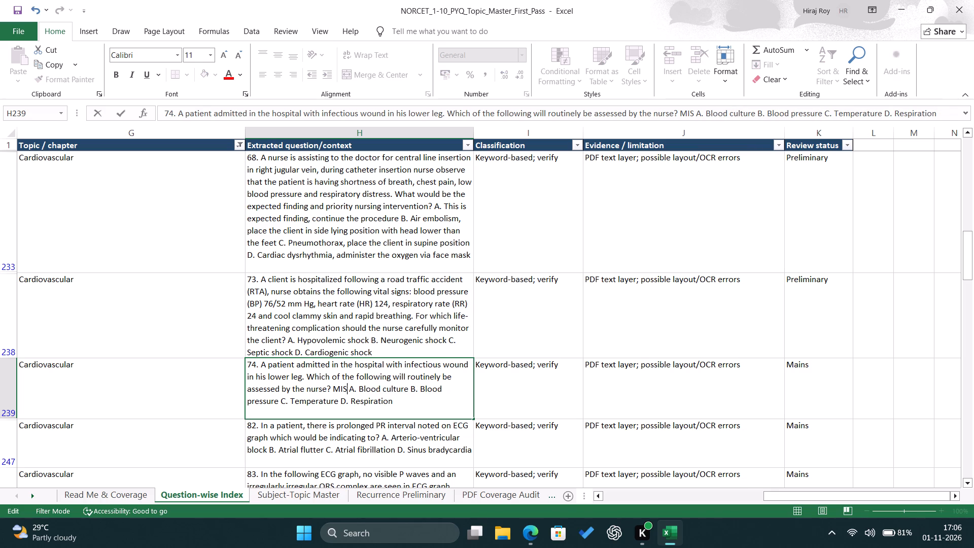
key("BackSpace")
key("BackSpace")
key("BackSpace")
key("BackSpace")
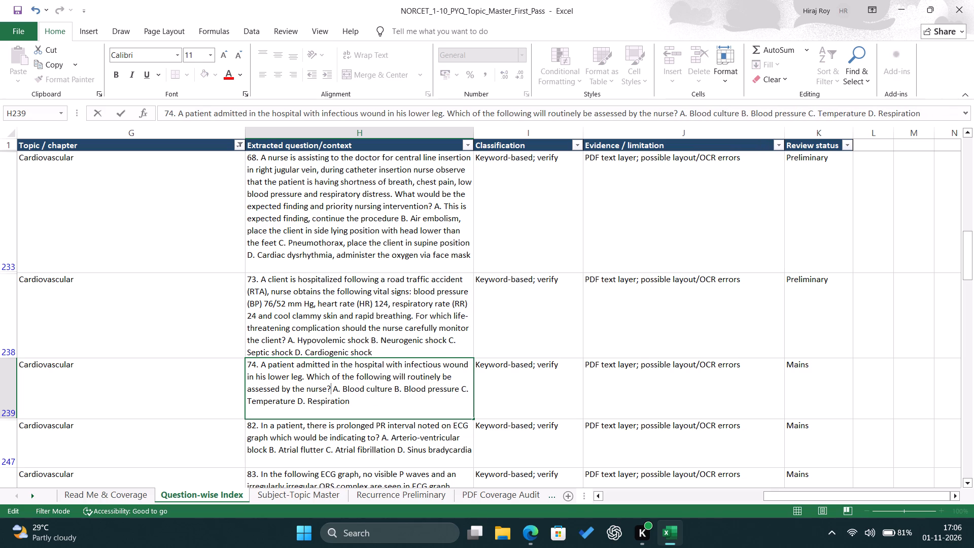
left_click(413, 337)
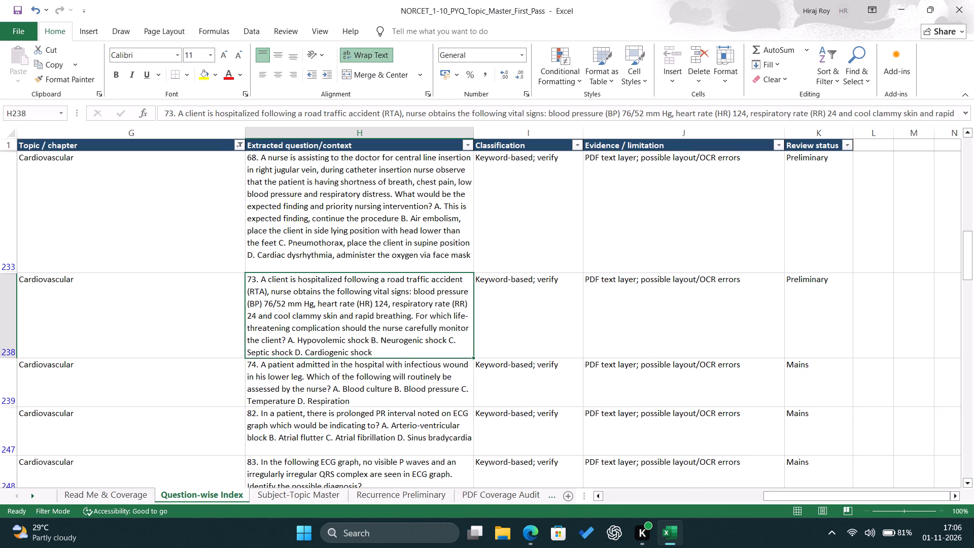
Remove "MISSION HIGH" after "submersion in water is the?" from the near-drowning hypoxia question in cell H169.
scroll(413, 337, "up", 2)
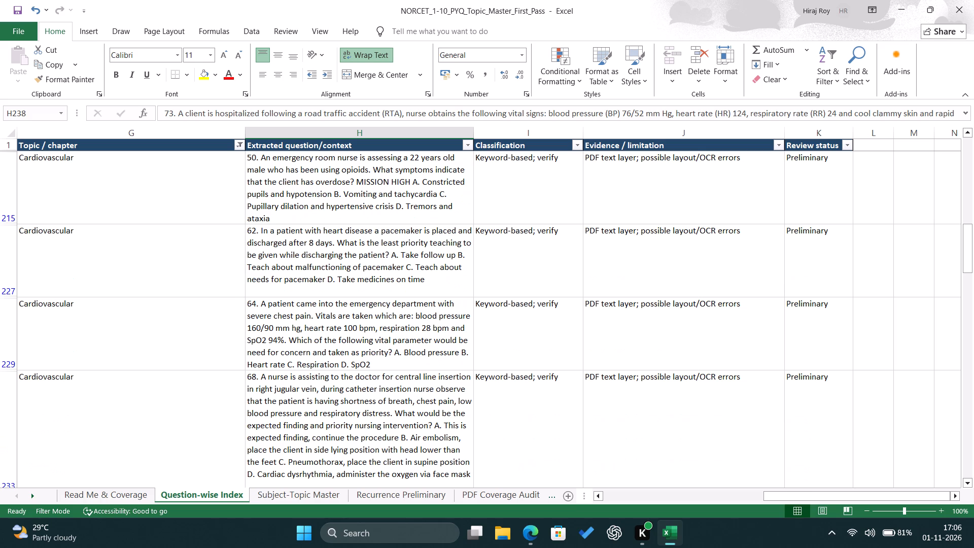
scroll(413, 337, "up", 1)
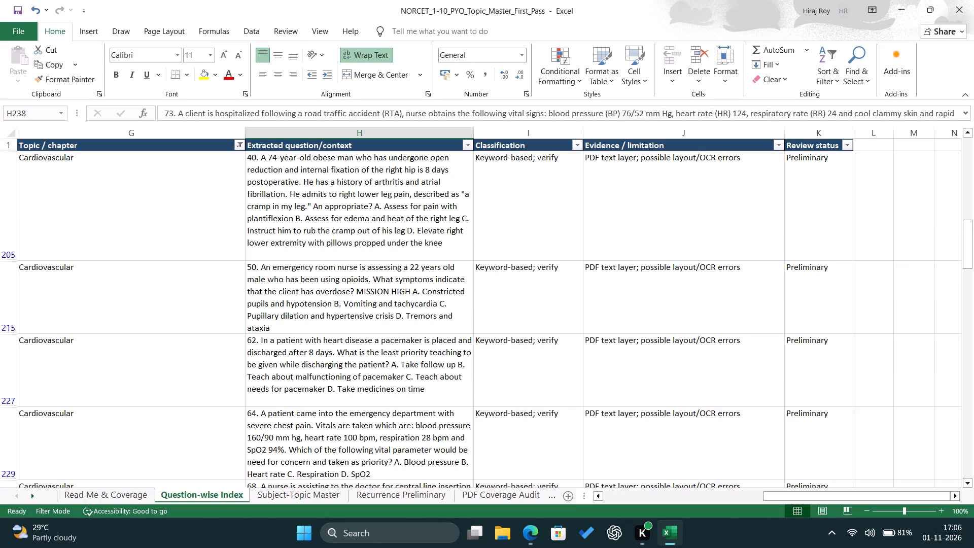
scroll(413, 337, "up", 1)
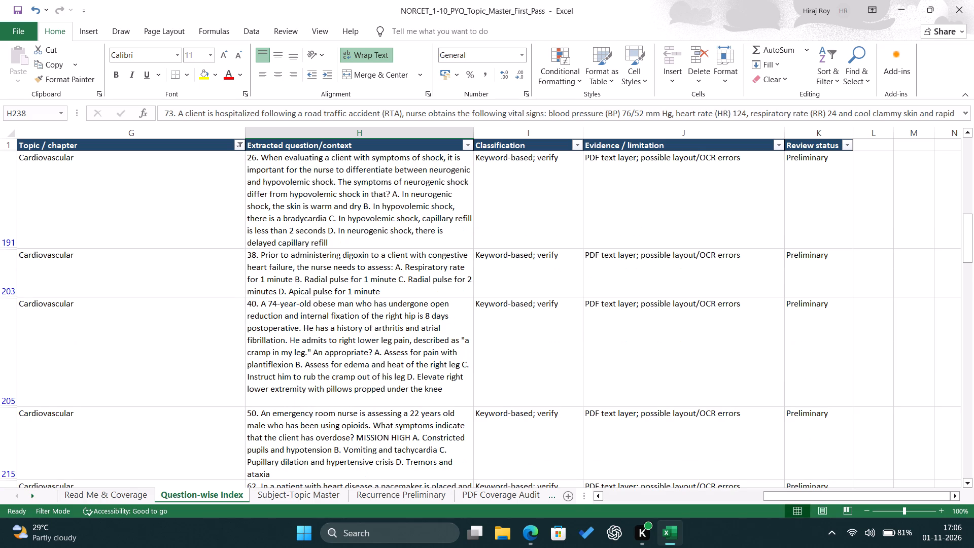
scroll(413, 337, "up", 2)
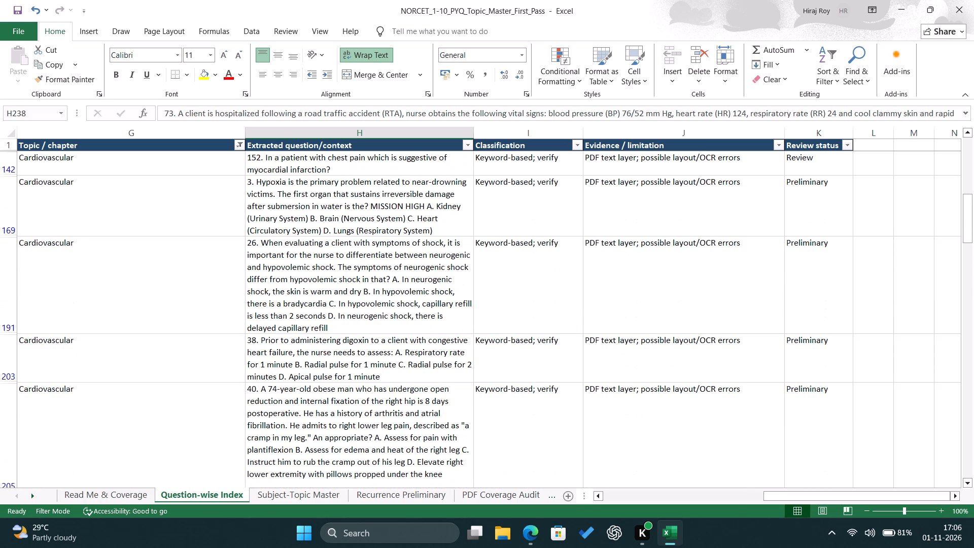
scroll(413, 337, "up", 2)
left_click(401, 406)
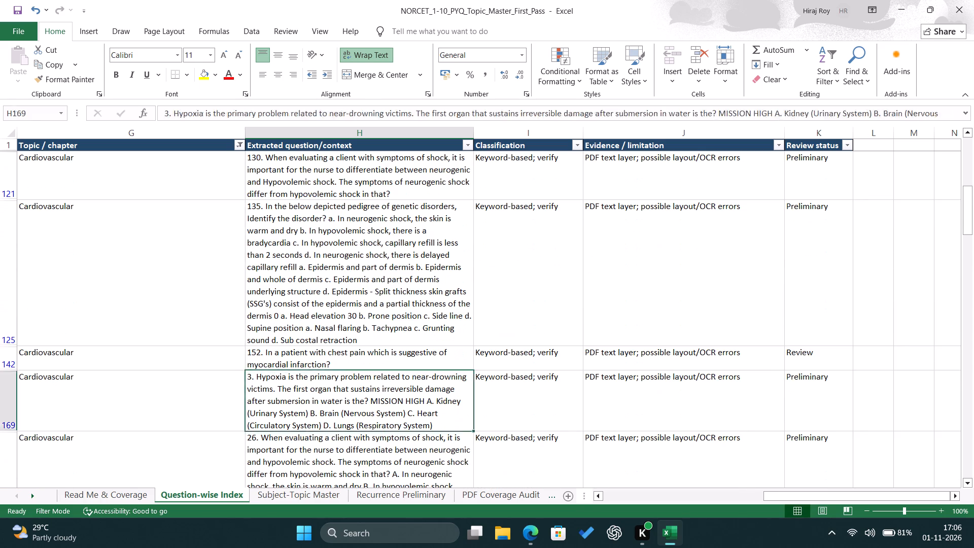
left_click(425, 398)
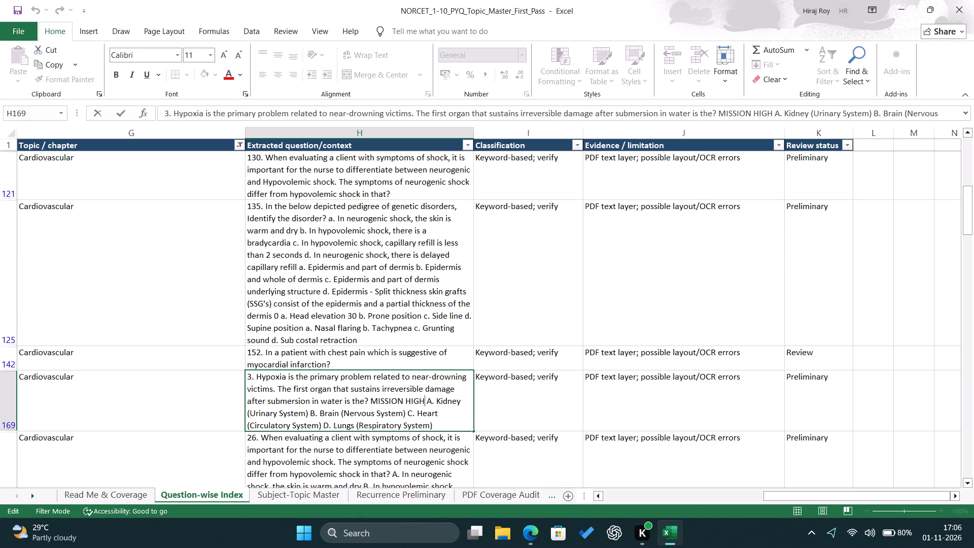
key("BackSpace")
key("BackSpace")
key("BackSpace")
key("BackSpace")
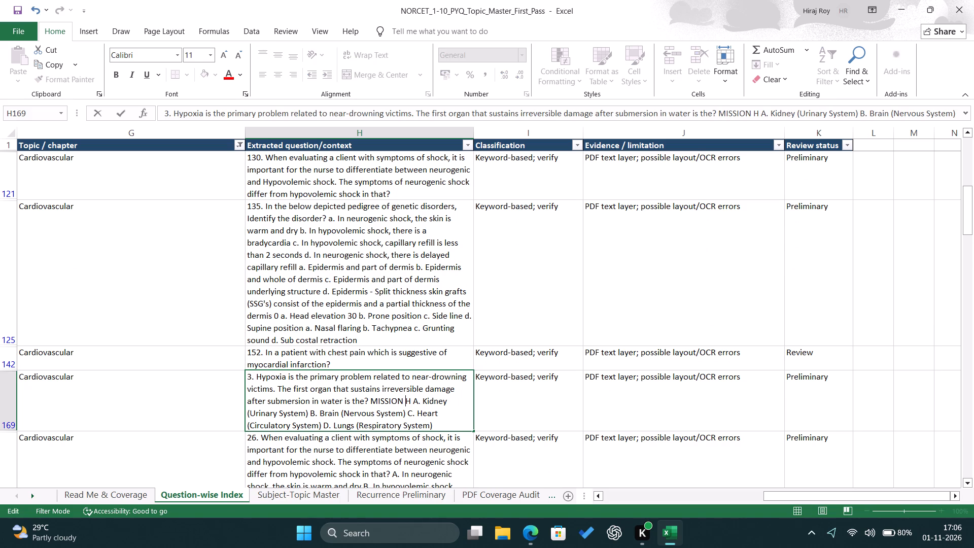
key("BackSpace")
key("BackSpace")
key("BackSpace")
key("BackSpace")
key("BackSpace")
key("BackSpace")
key("BackSpace")
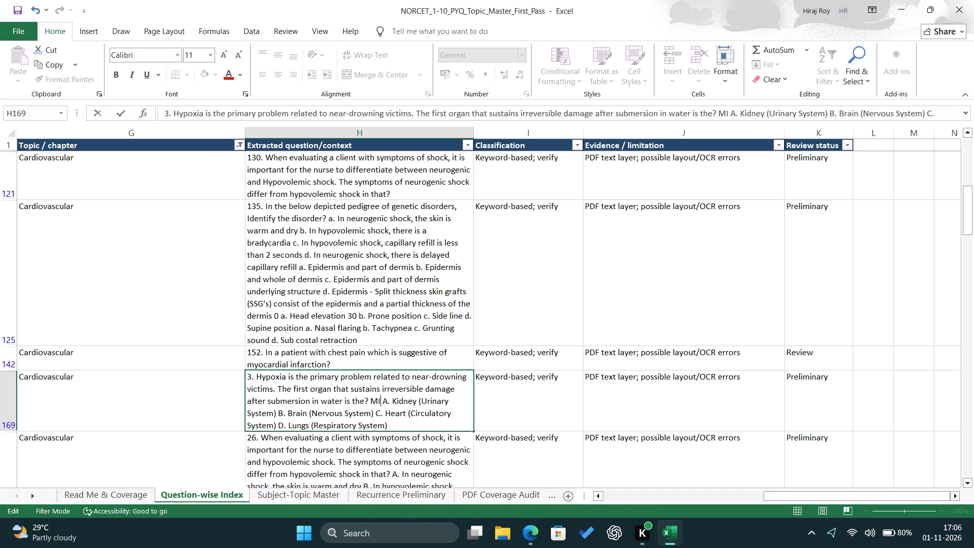
key("BackSpace")
key("BackSpace")
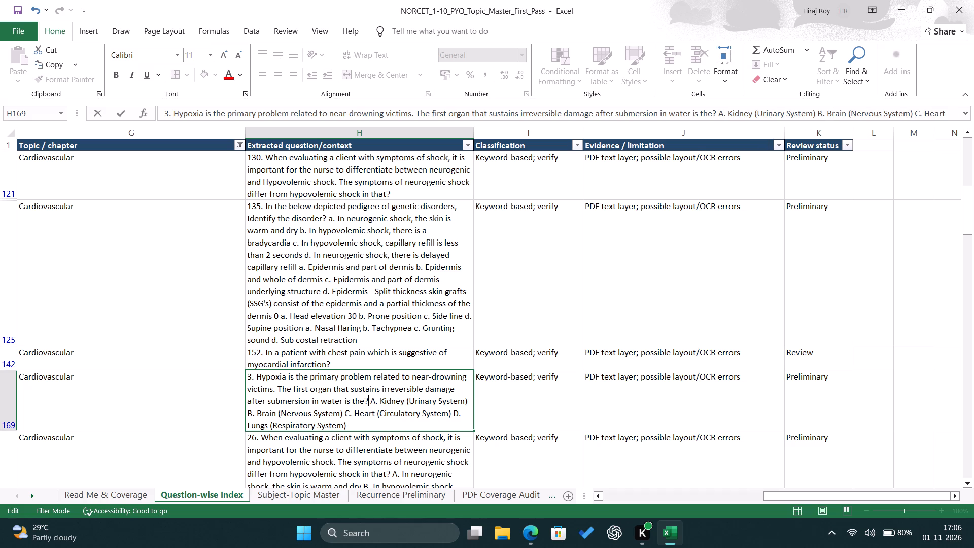
Check the Cardiovascular question texts above row 169, up to the first filtered row, for leftover "MISSION HIGH" text.
scroll(465, 315, "up", 1)
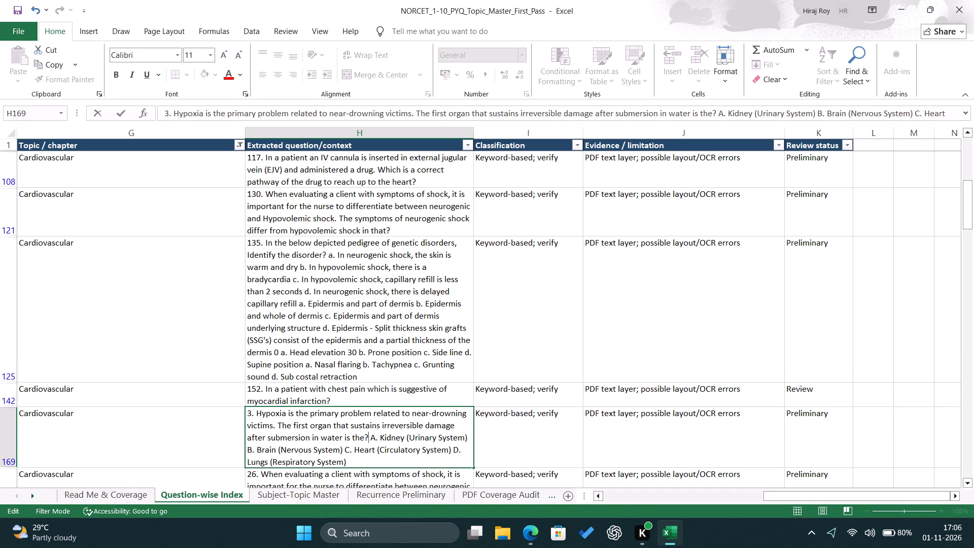
scroll(465, 315, "up", 1)
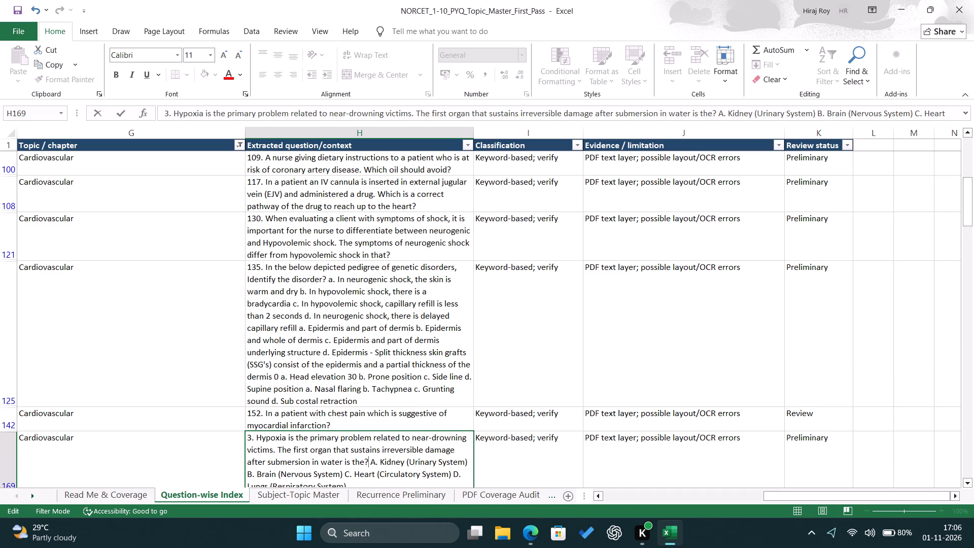
scroll(465, 316, "up", 2)
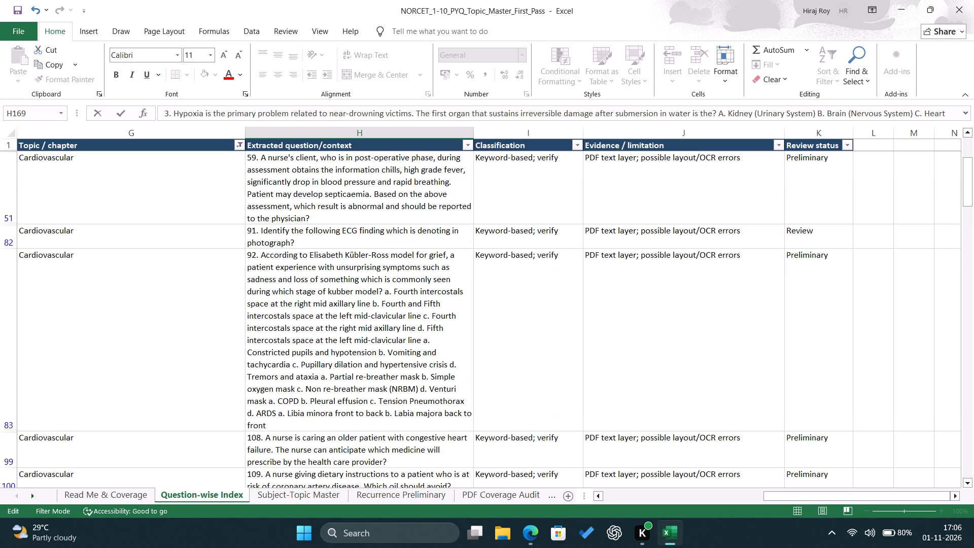
scroll(465, 316, "up", 4)
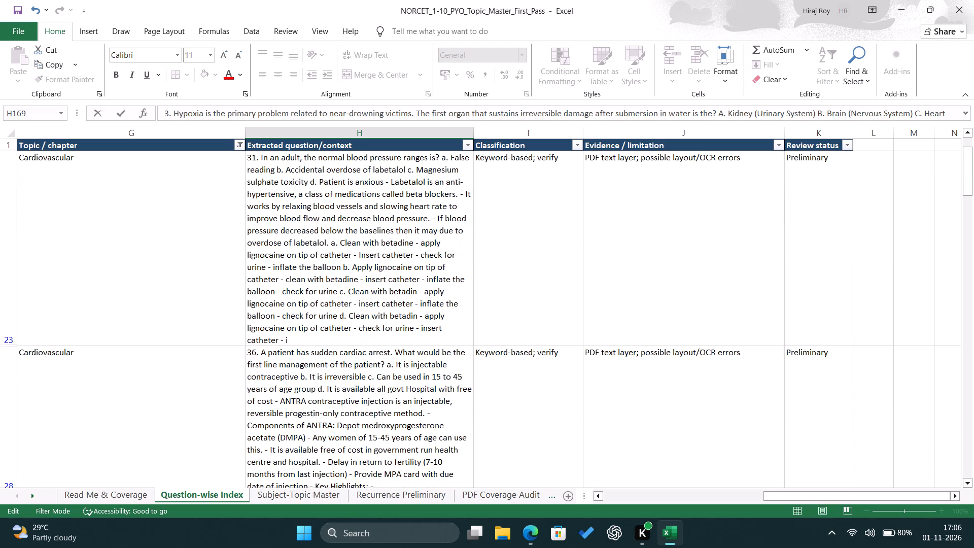
scroll(465, 316, "up", 9)
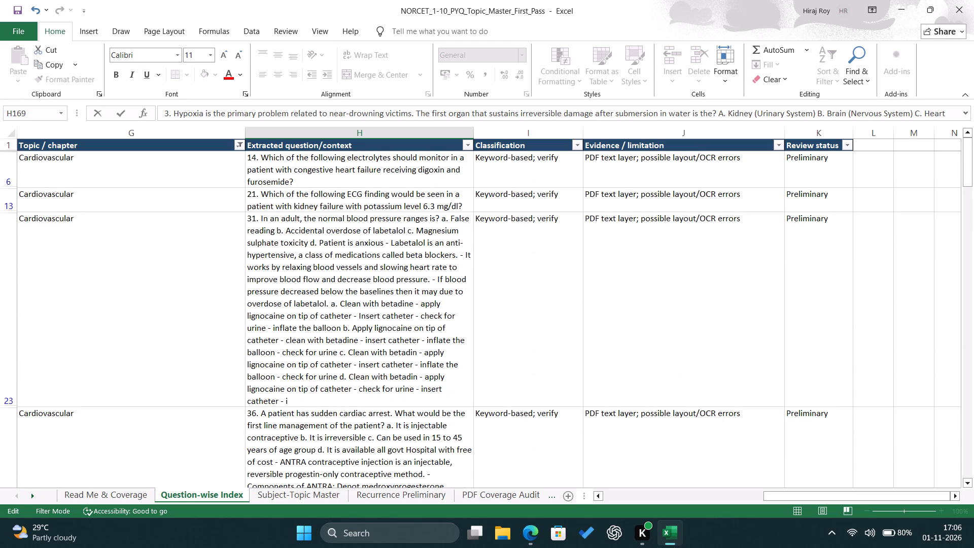
Leave the H169 cell edit and look through the Cardiovascular question texts down to the last filtered row, 843.
scroll(465, 316, "down", 16)
scroll(464, 316, "down", 5)
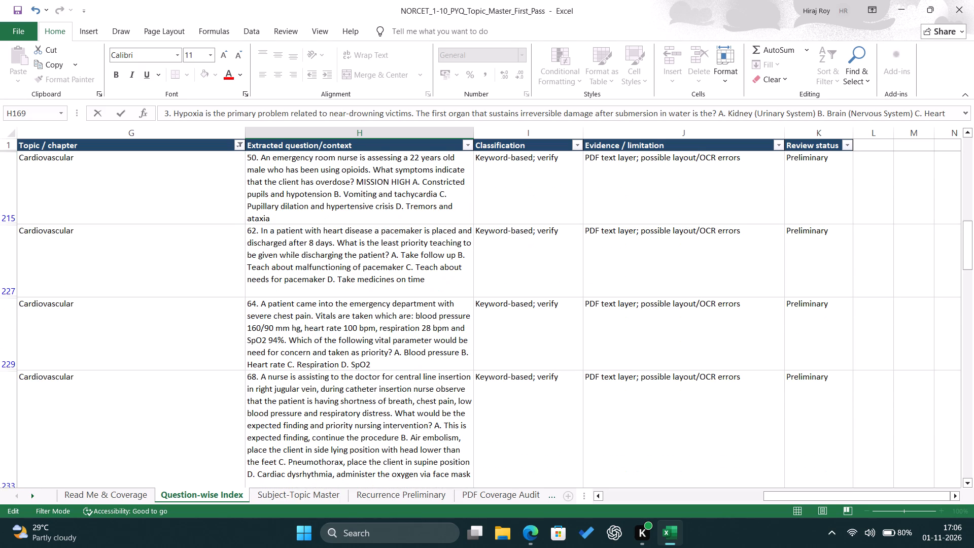
left_click(144, 264)
scroll(439, 257, "down", 2)
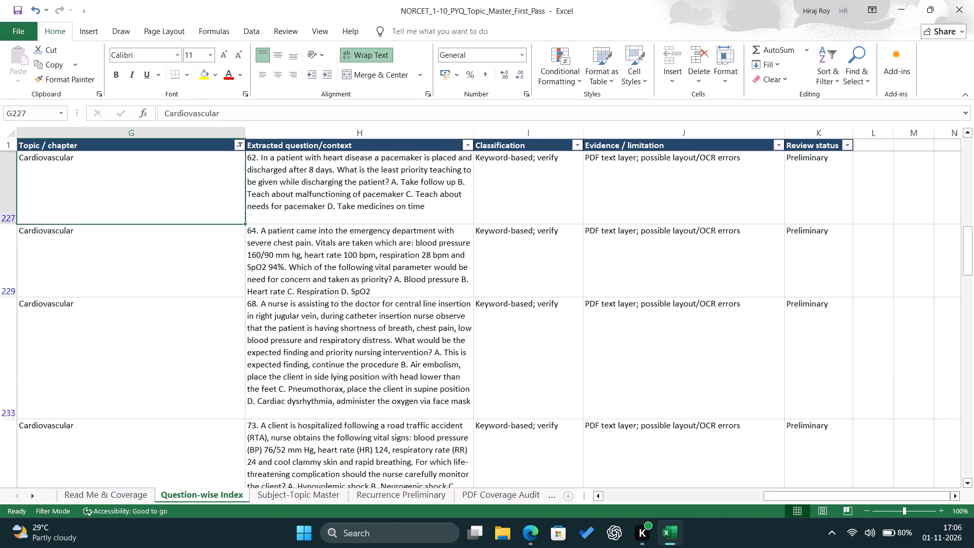
scroll(439, 257, "down", 12)
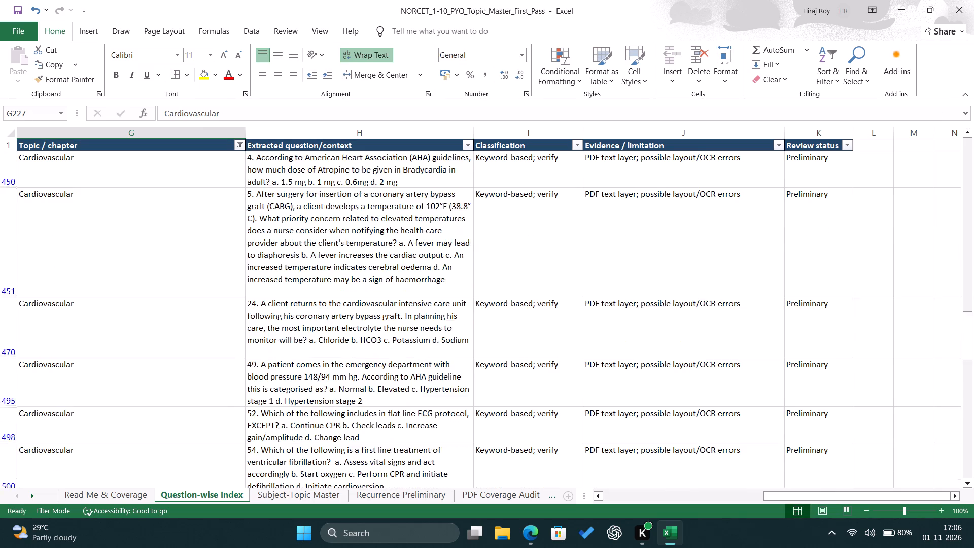
scroll(439, 253, "down", 20)
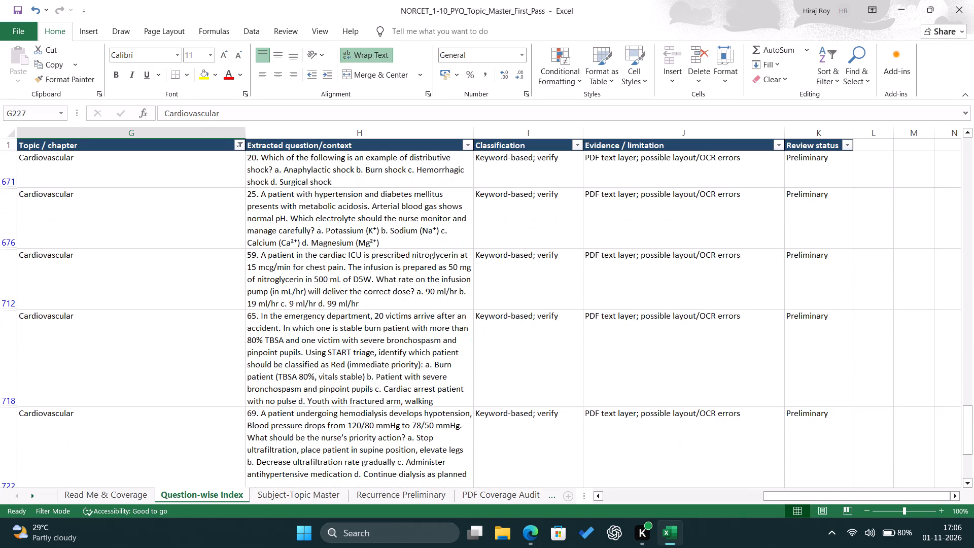
scroll(439, 253, "down", 7)
scroll(439, 253, "up", 2)
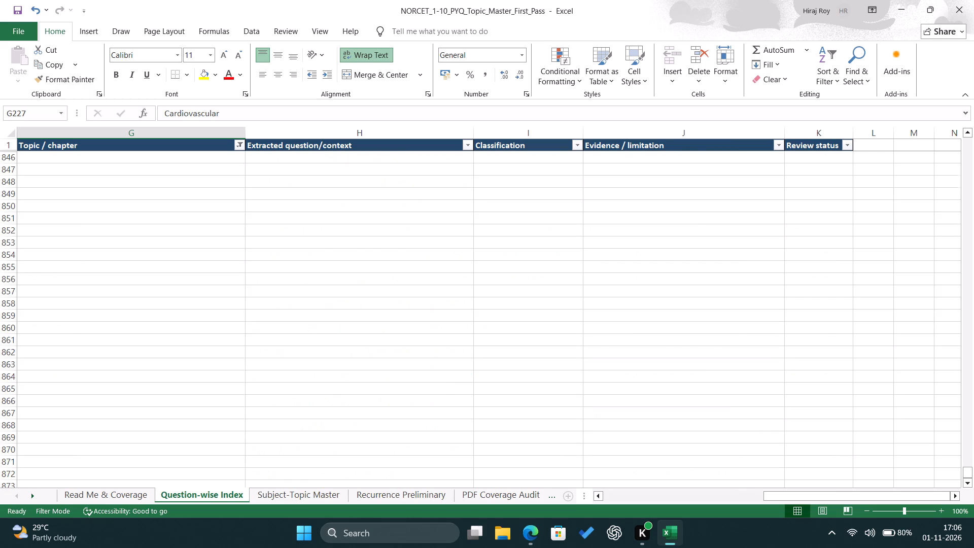
scroll(439, 253, "up", 2)
scroll(439, 253, "down", 2)
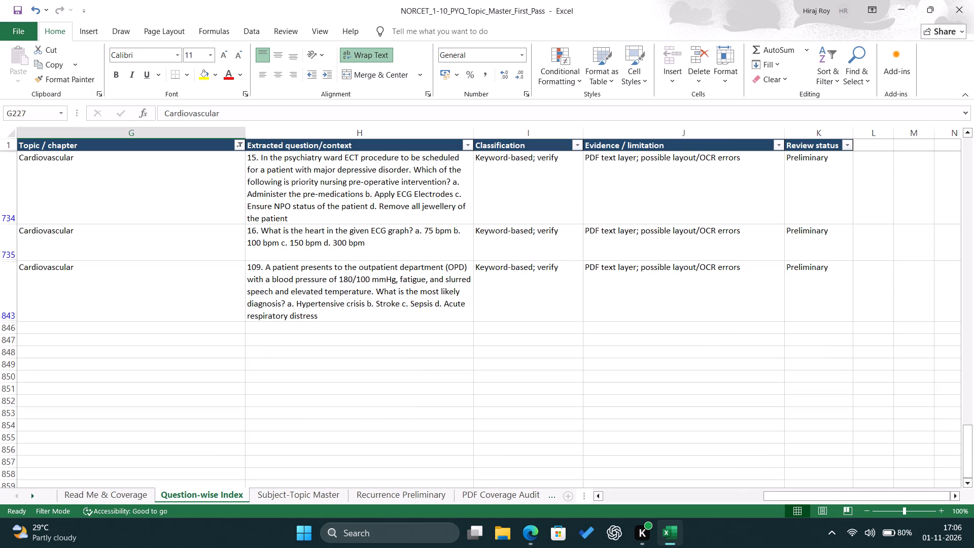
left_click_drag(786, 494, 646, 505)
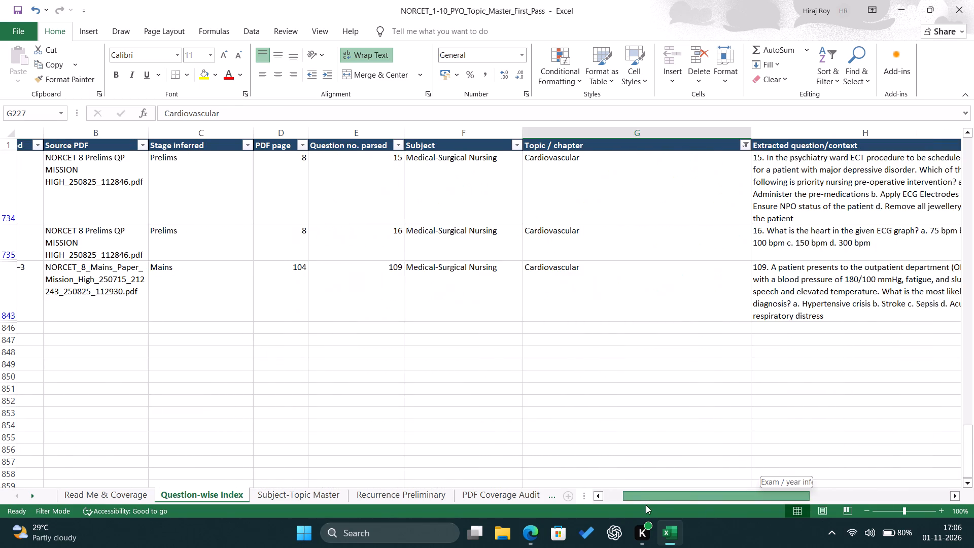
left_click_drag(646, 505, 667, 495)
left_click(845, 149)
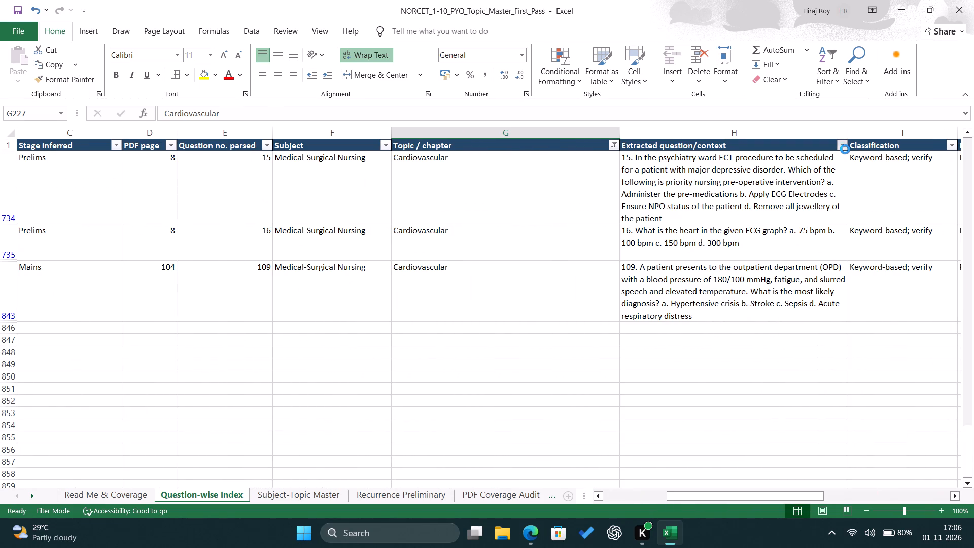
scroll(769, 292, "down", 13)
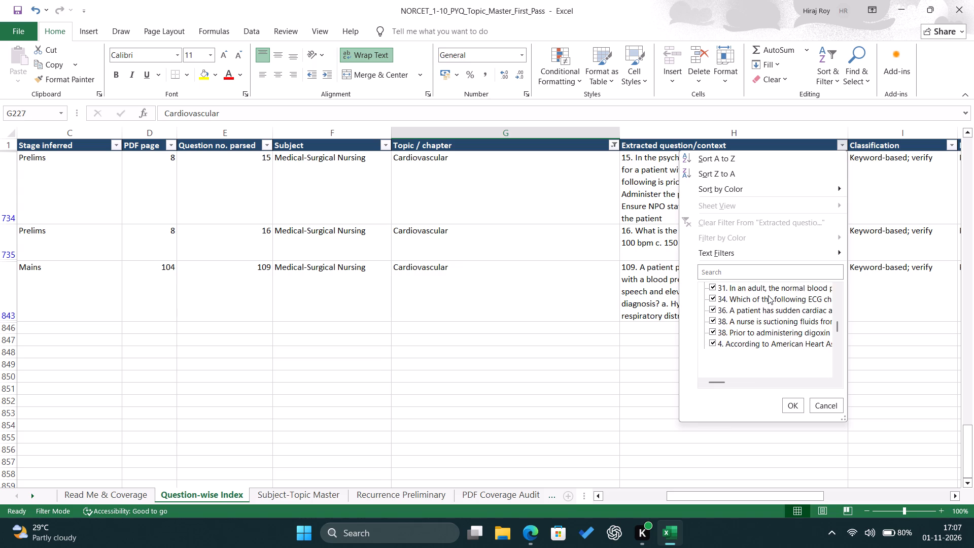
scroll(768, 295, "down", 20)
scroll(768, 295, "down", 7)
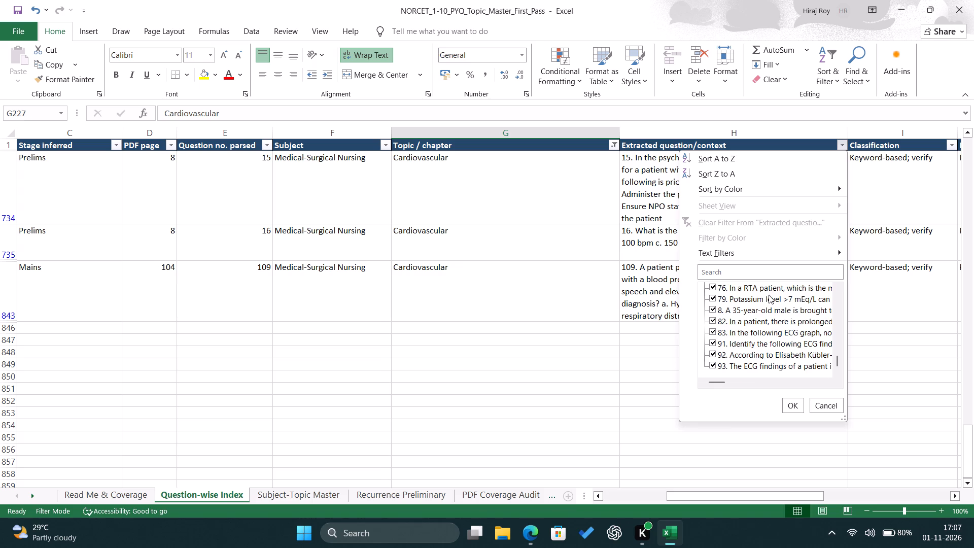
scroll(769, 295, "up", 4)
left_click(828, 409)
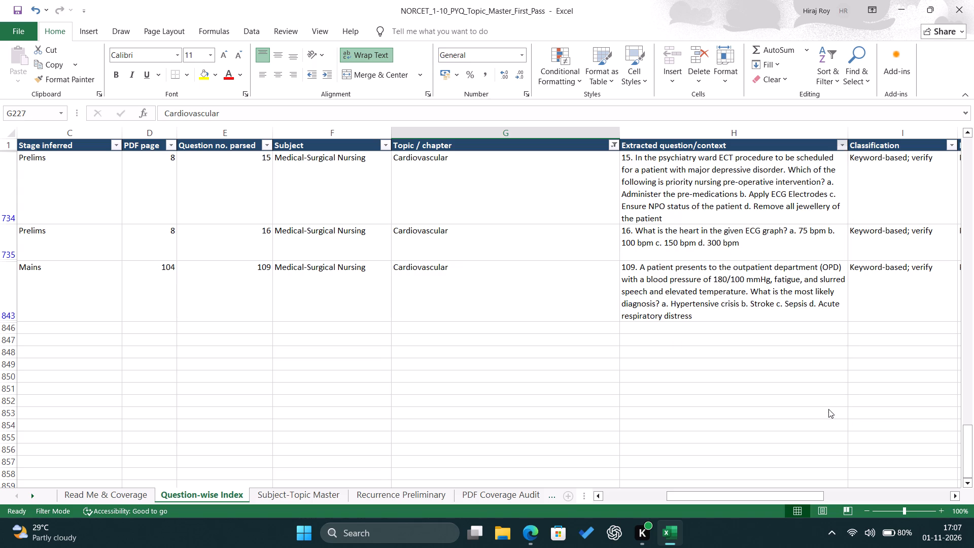
Reset the Topic / chapter filter to select all topics so every question row is listed.
left_click(614, 143)
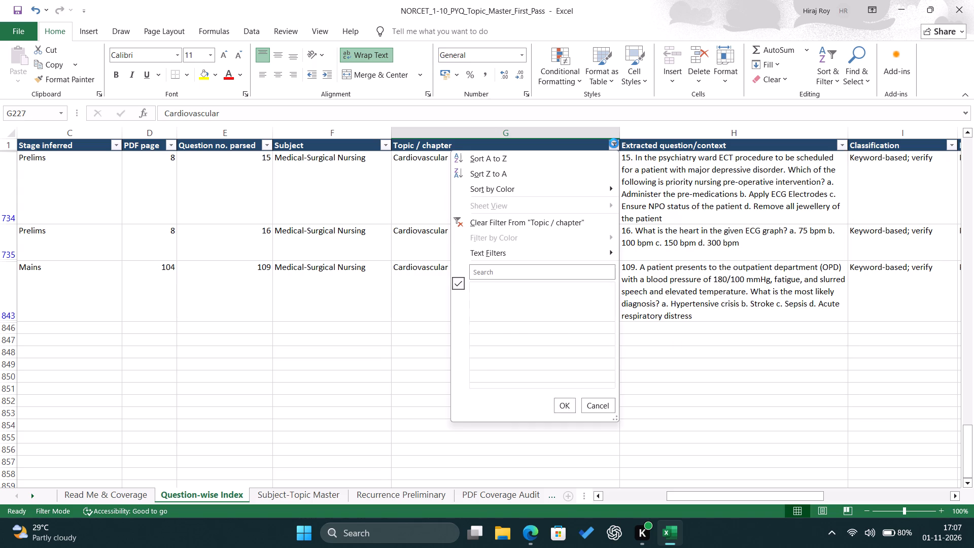
left_click(491, 287)
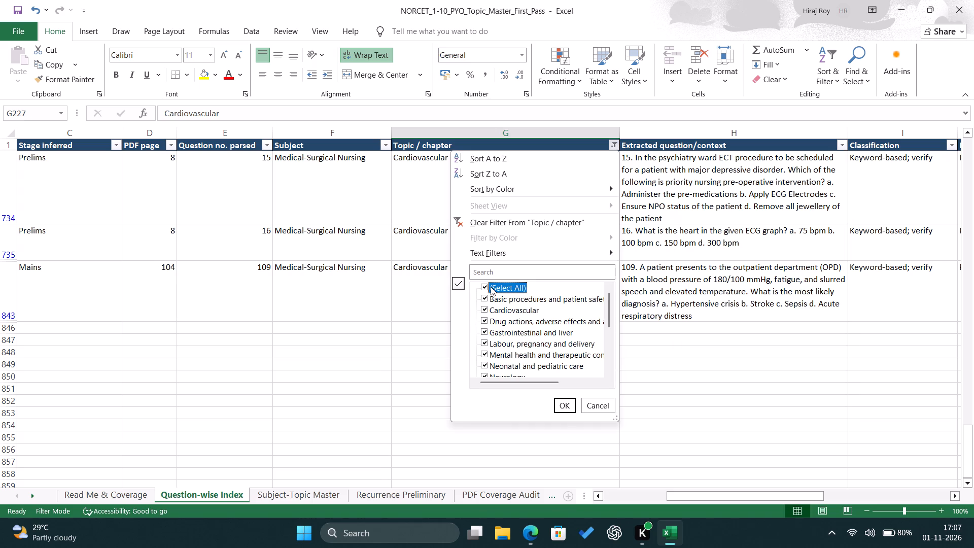
left_click(571, 406)
Go back to the first question row and examine the extracted question texts of all topics down to about row 124 for stray text.
scroll(597, 356, "up", 2)
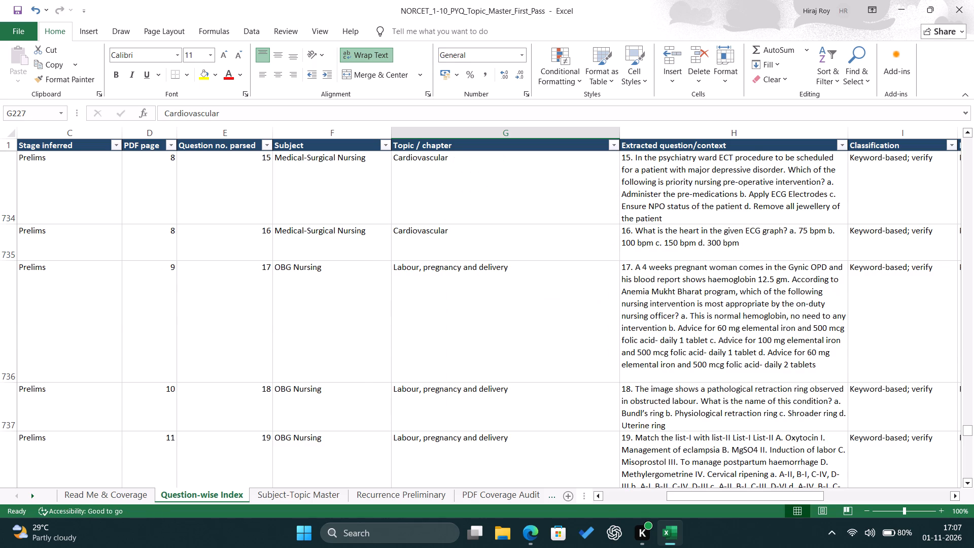
scroll(597, 356, "up", 9)
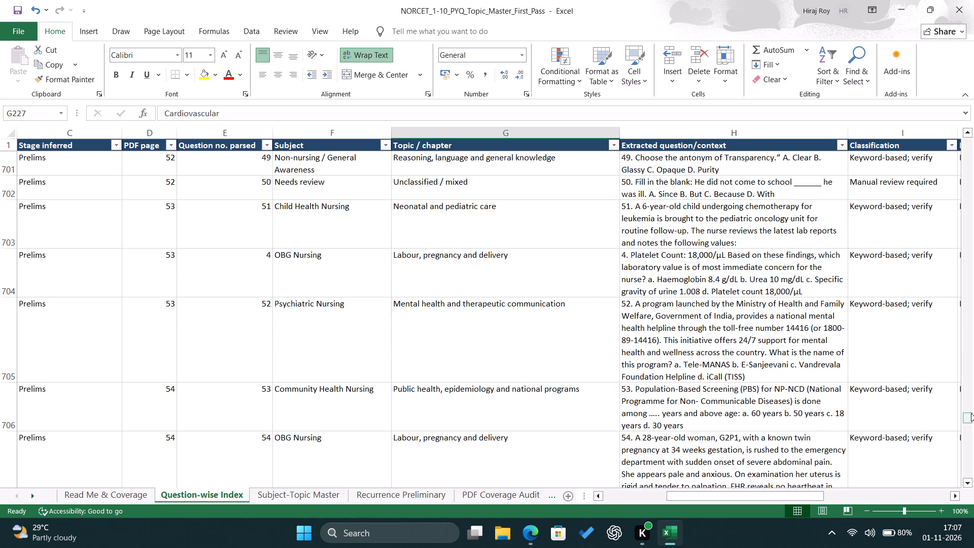
left_click_drag(970, 417, 960, 23)
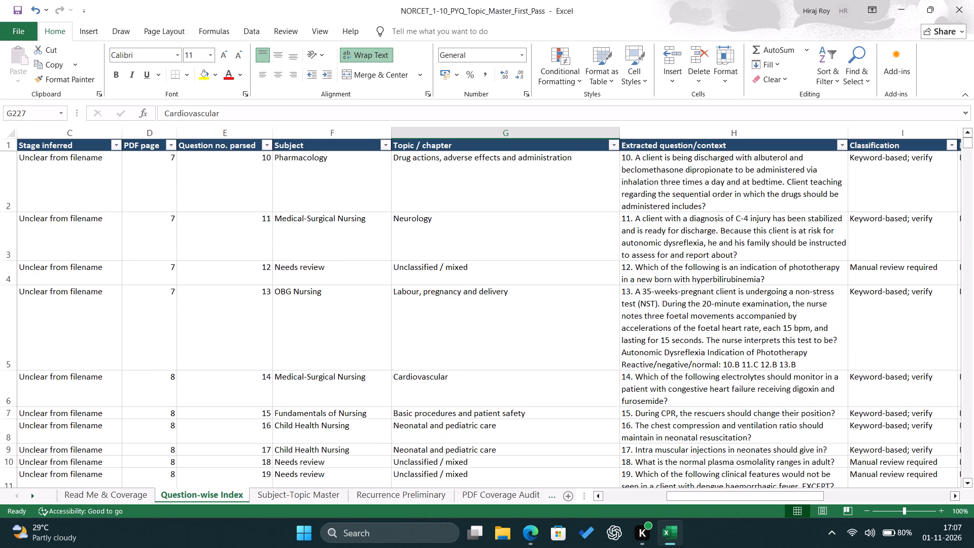
scroll(592, 275, "up", 4)
scroll(727, 258, "down", 1)
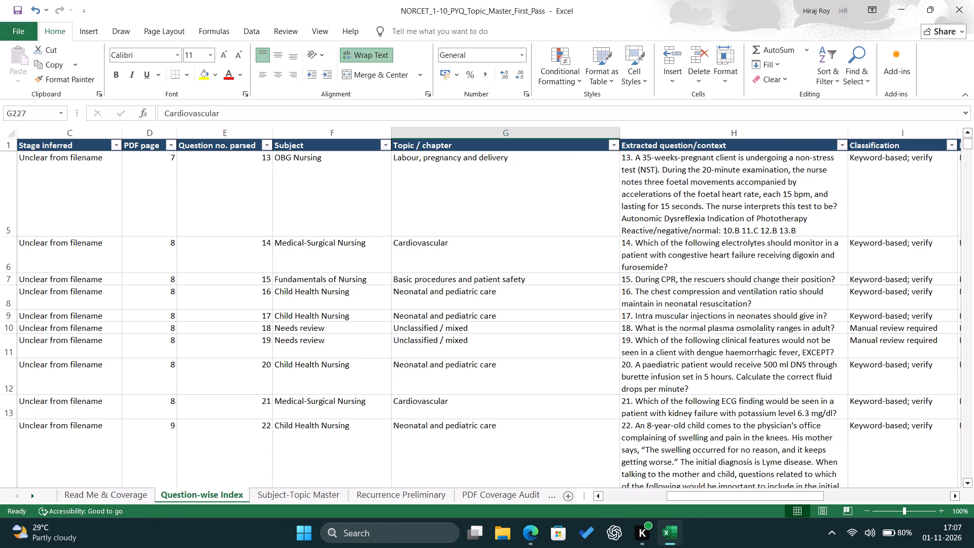
scroll(727, 258, "down", 3)
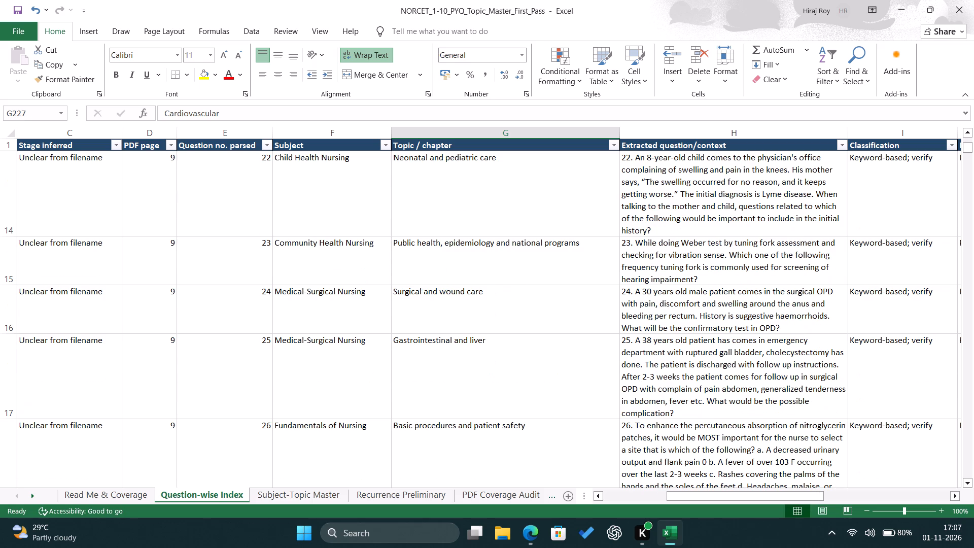
scroll(727, 258, "down", 1)
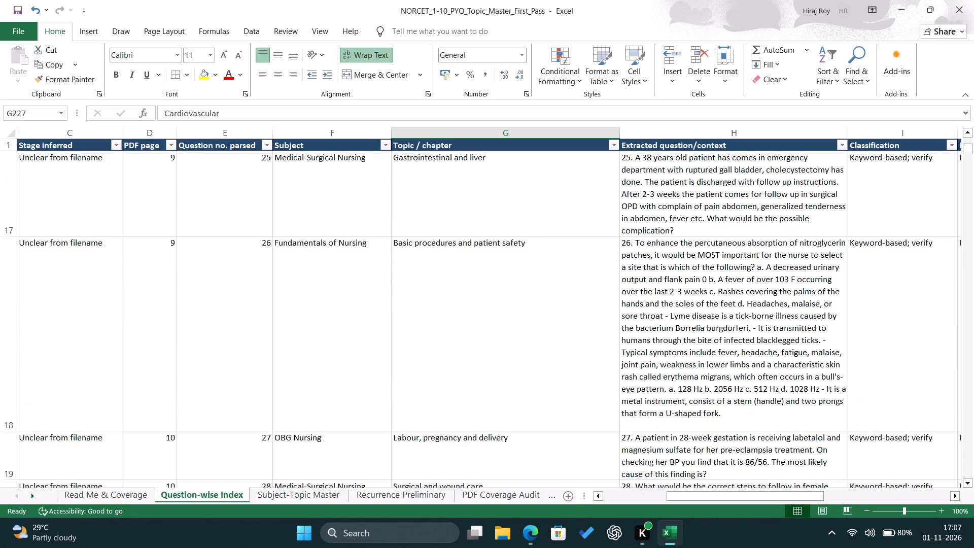
scroll(725, 331, "down", 2)
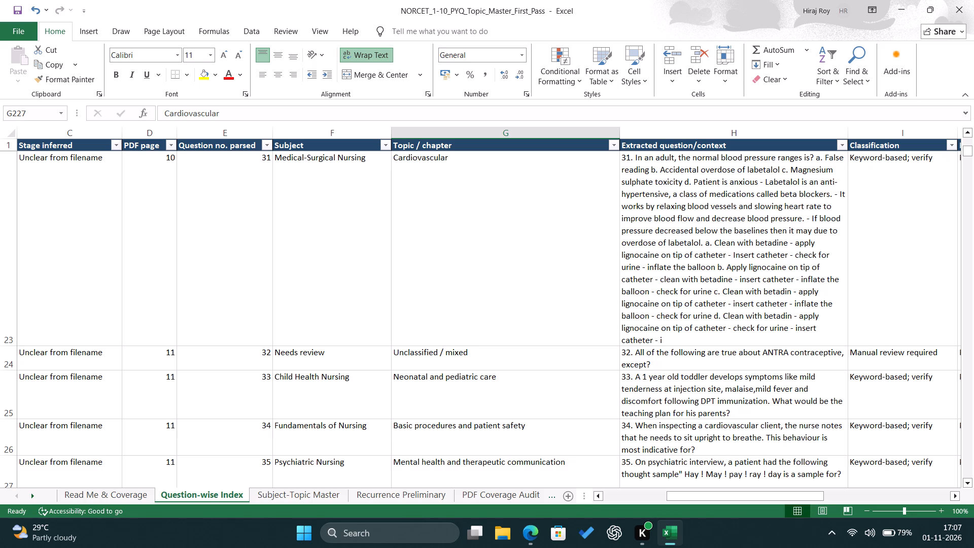
scroll(740, 386, "down", 1)
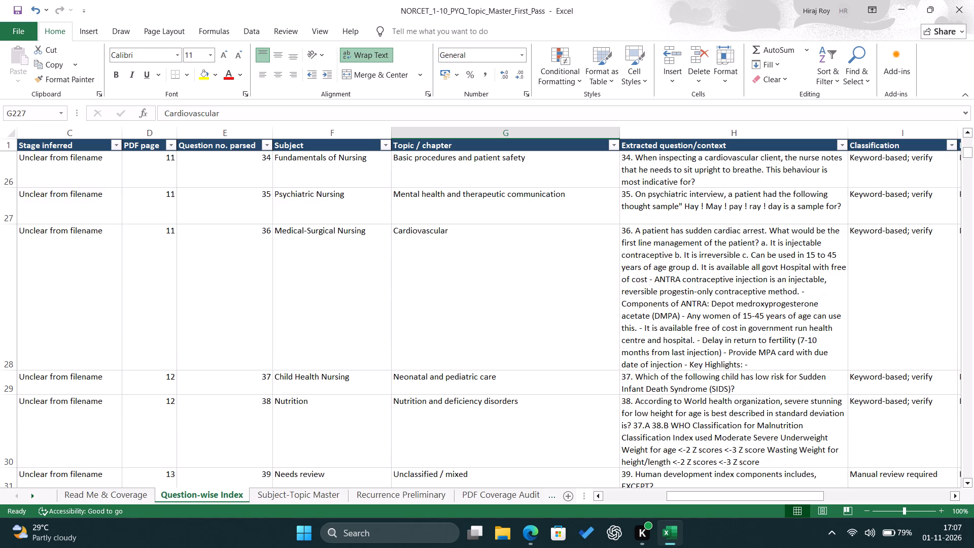
scroll(740, 386, "down", 2)
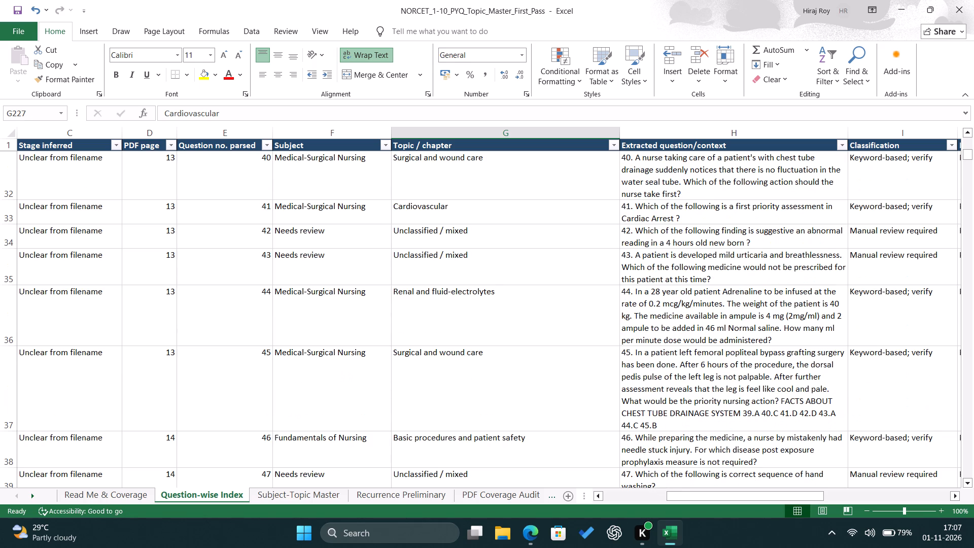
scroll(740, 386, "down", 2)
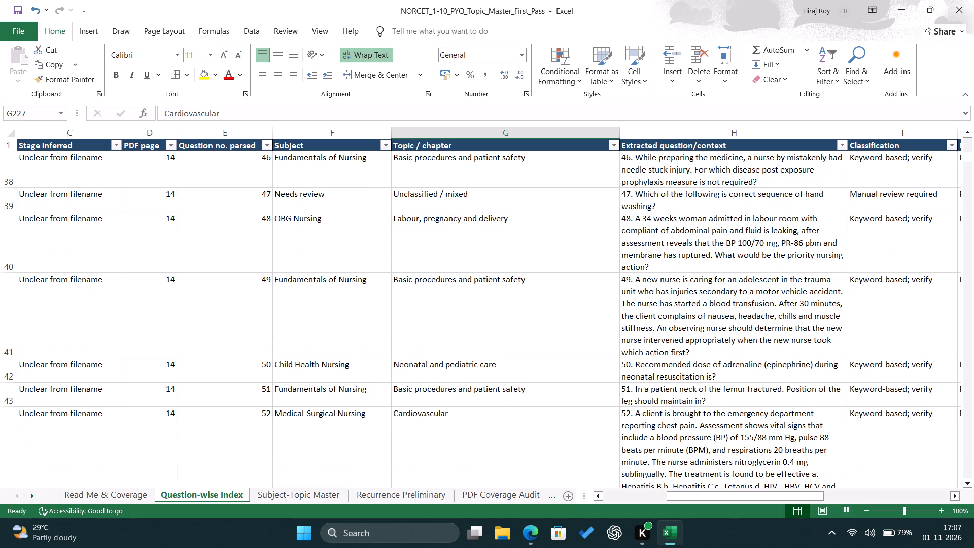
scroll(740, 386, "down", 1)
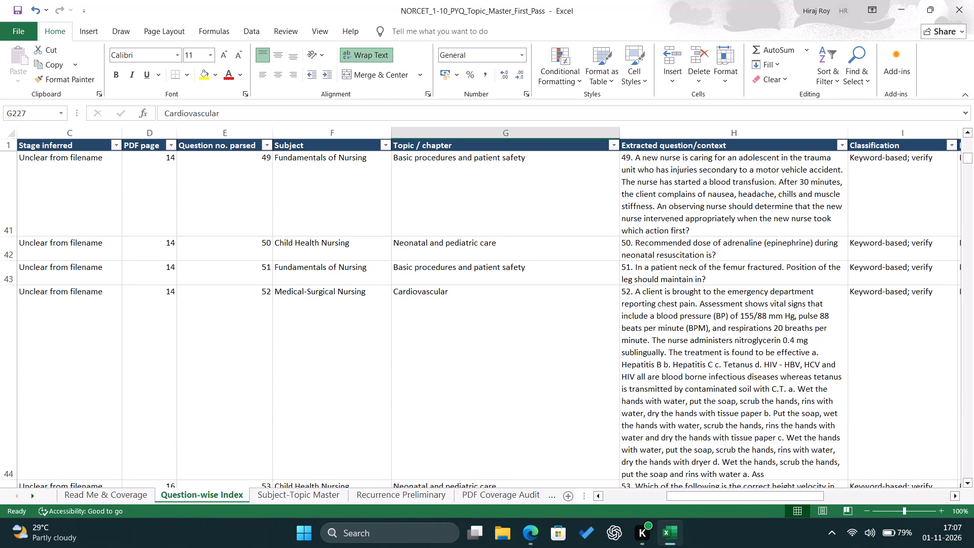
scroll(740, 386, "down", 2)
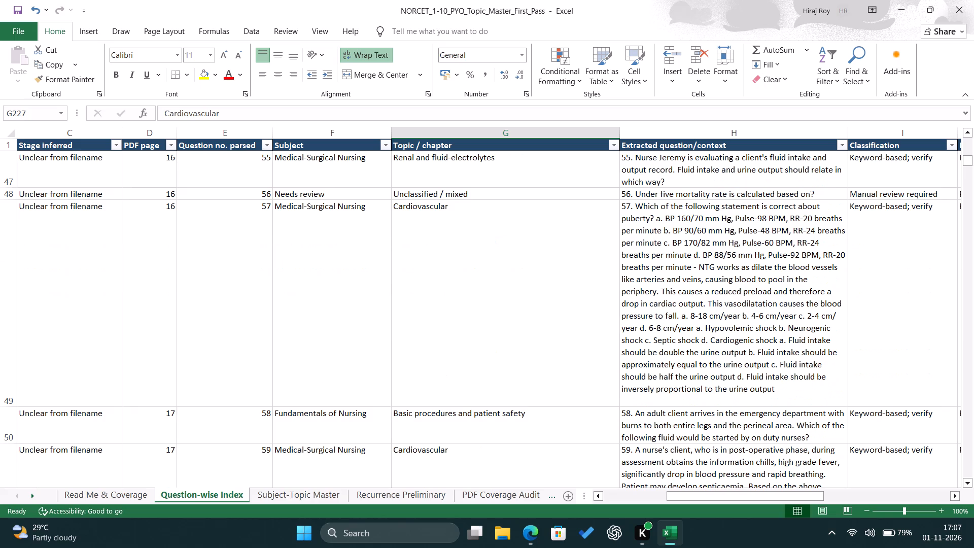
scroll(740, 386, "down", 3)
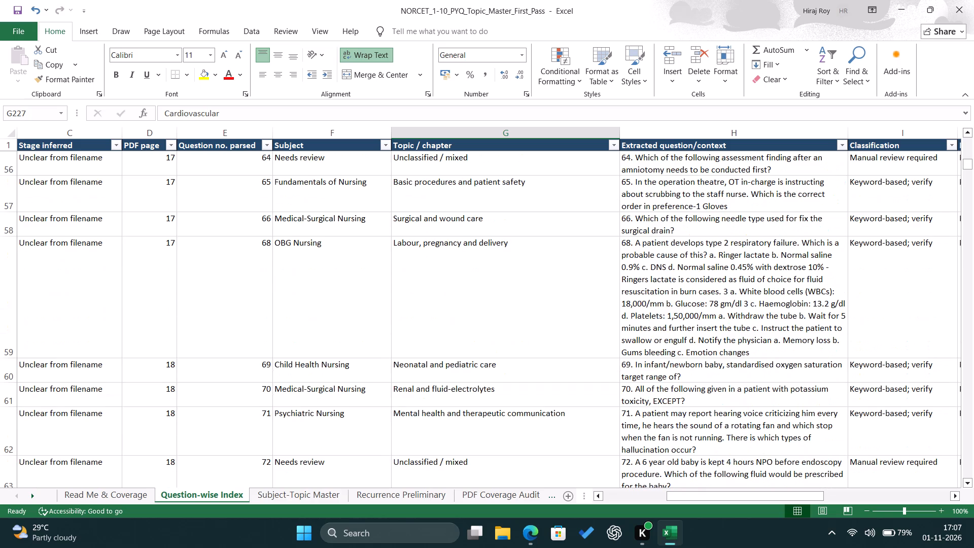
scroll(740, 386, "down", 2)
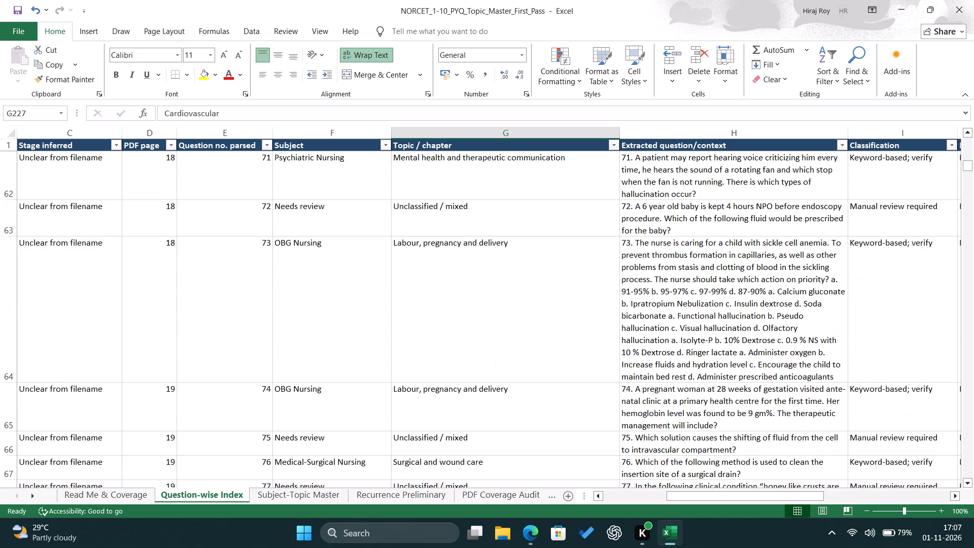
scroll(740, 386, "down", 1)
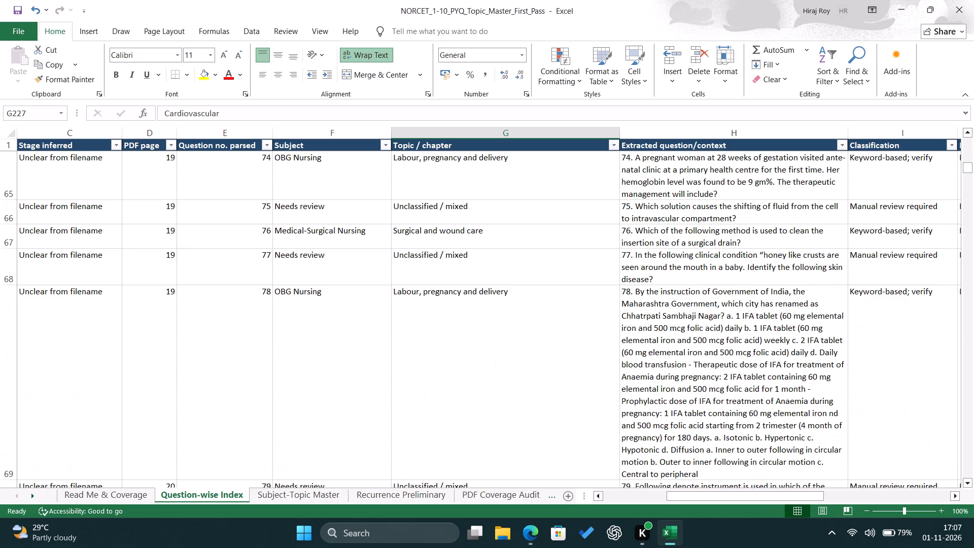
scroll(740, 386, "down", 1)
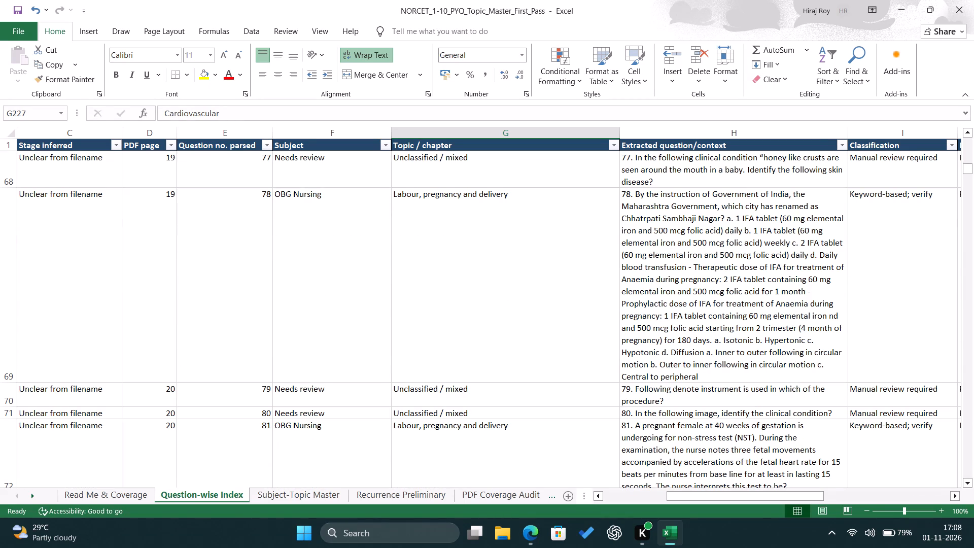
scroll(740, 386, "down", 1)
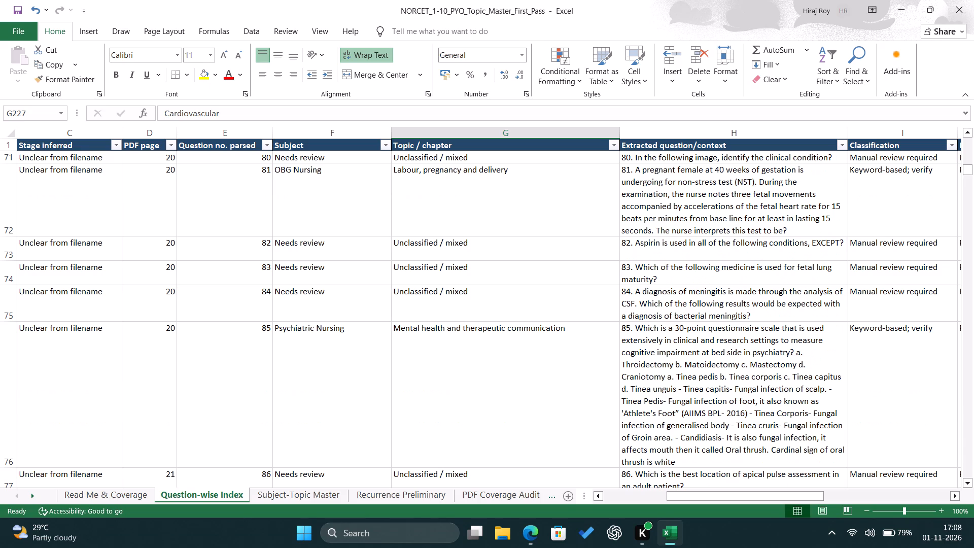
scroll(740, 386, "down", 2)
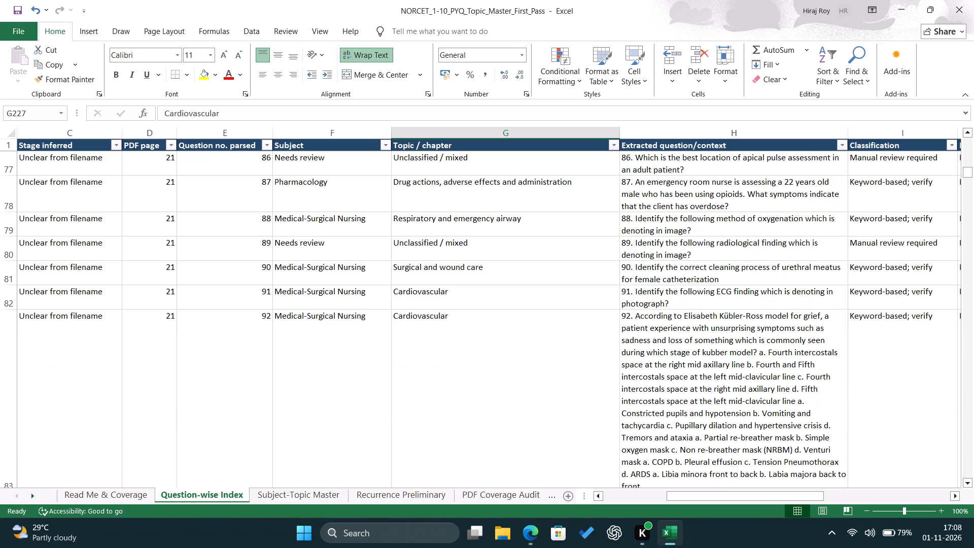
scroll(740, 386, "down", 1)
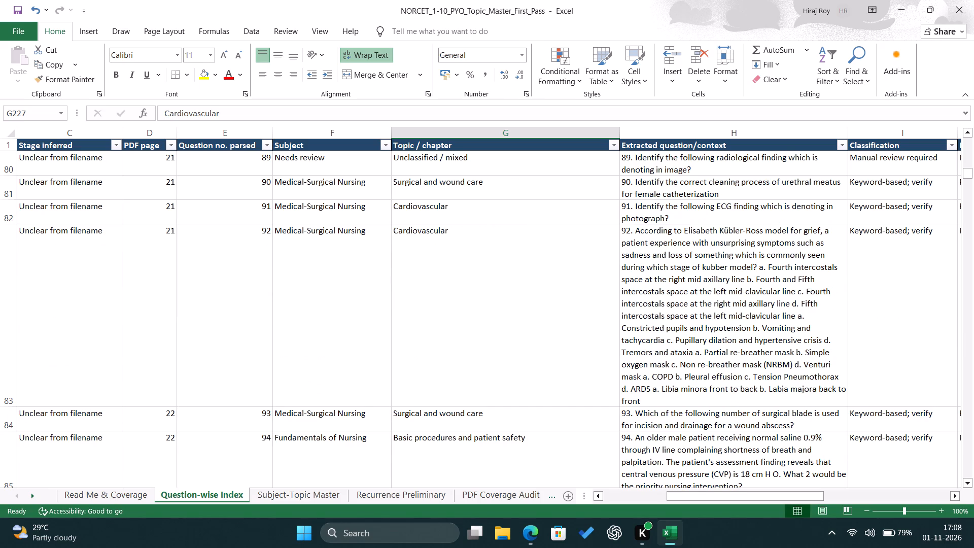
scroll(740, 386, "down", 1)
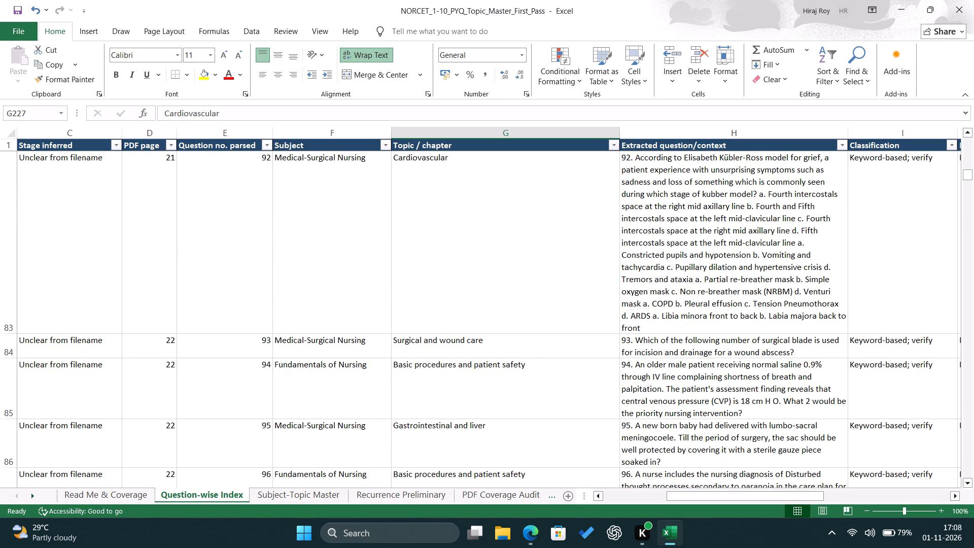
scroll(740, 386, "down", 3)
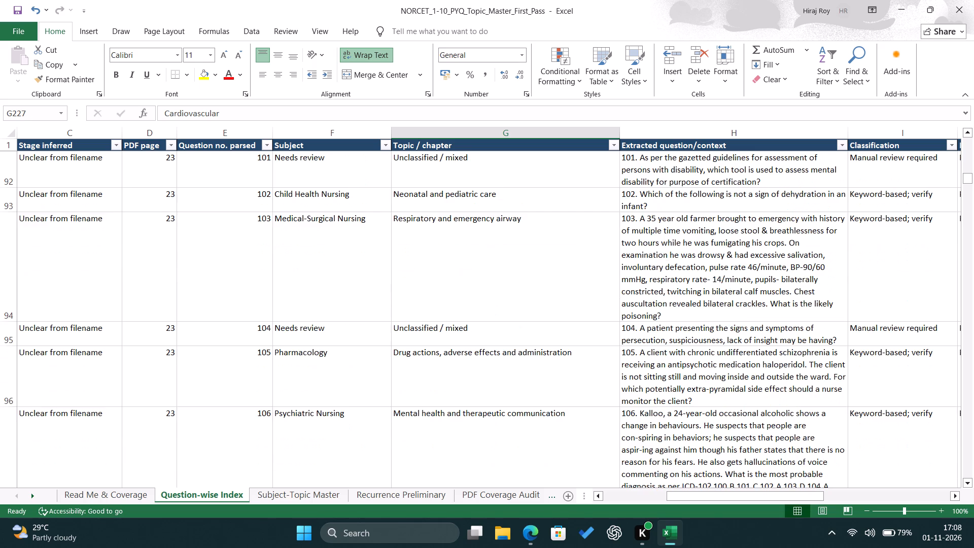
scroll(740, 386, "down", 2)
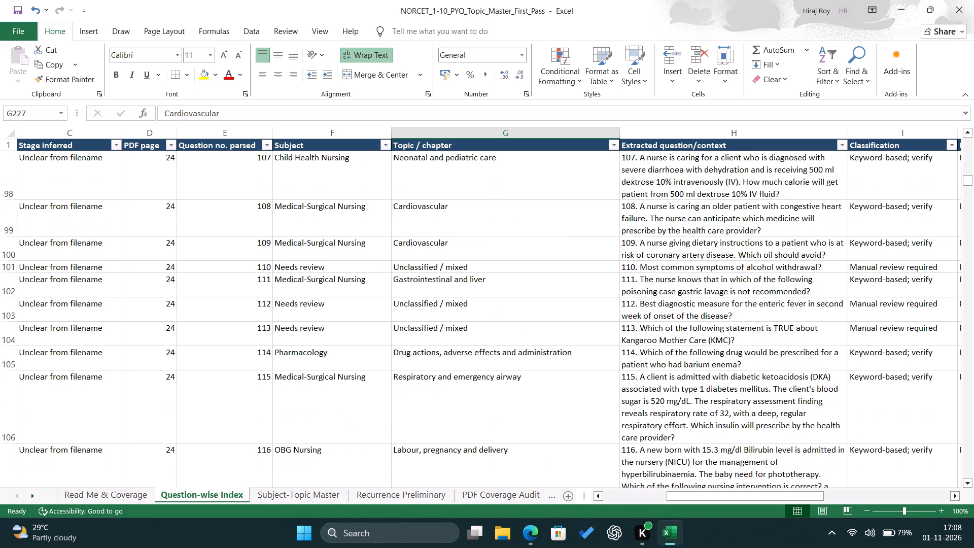
scroll(740, 386, "down", 2)
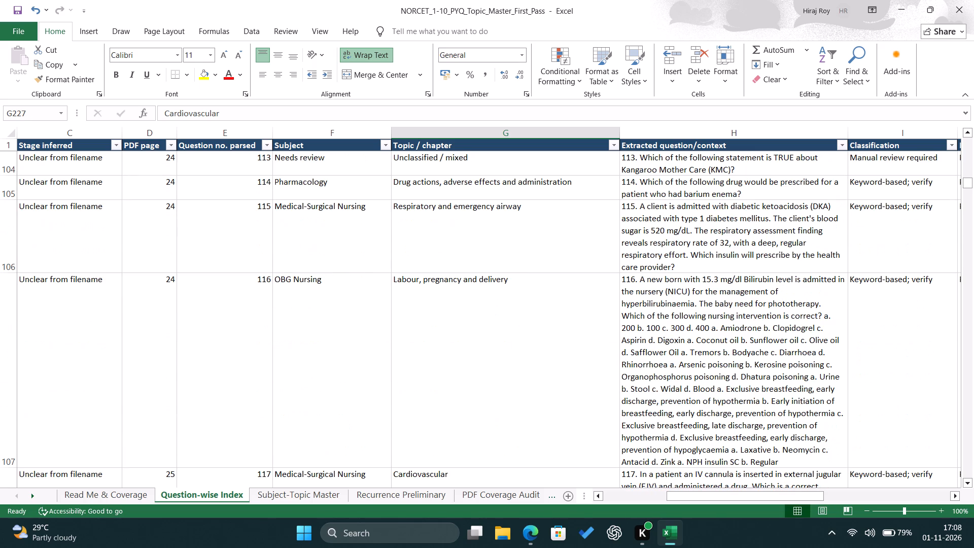
scroll(740, 386, "down", 2)
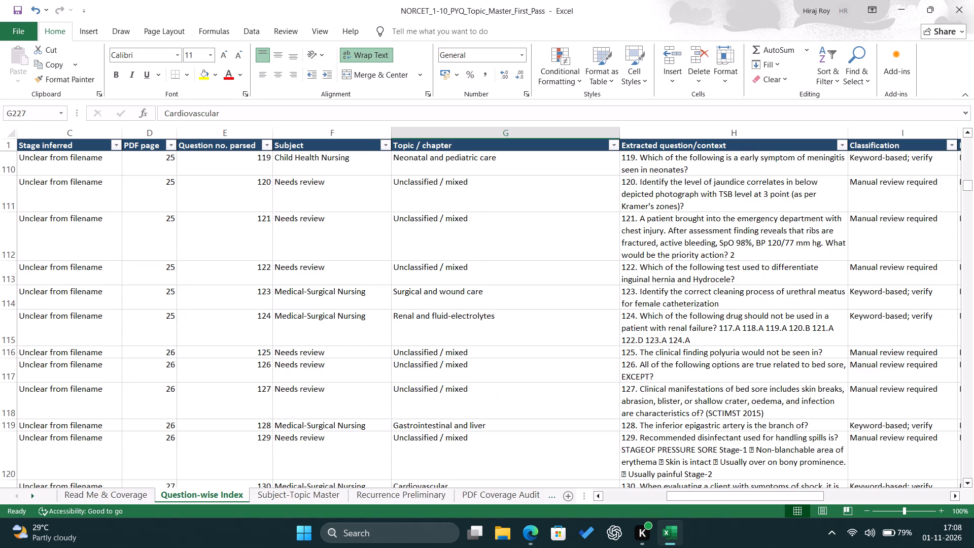
scroll(740, 386, "down", 1)
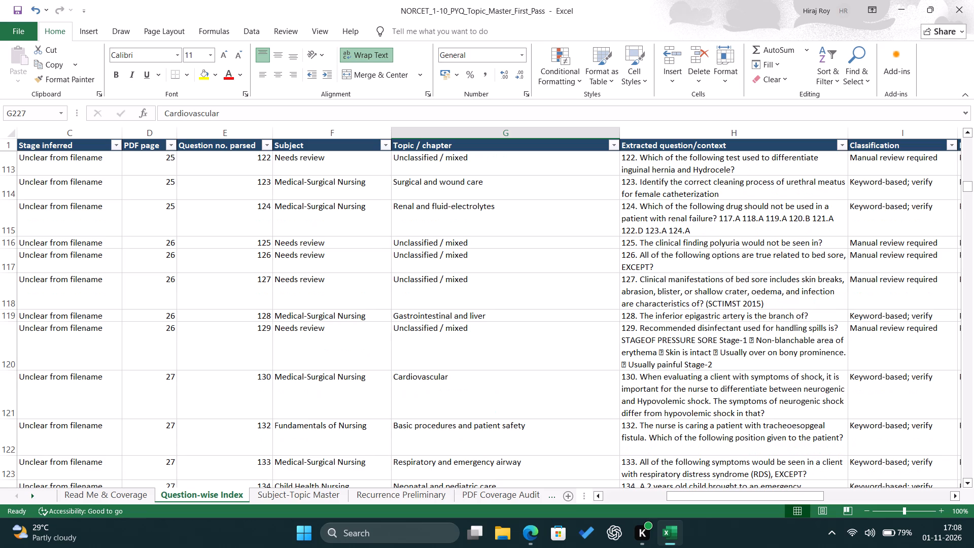
scroll(740, 386, "down", 1)
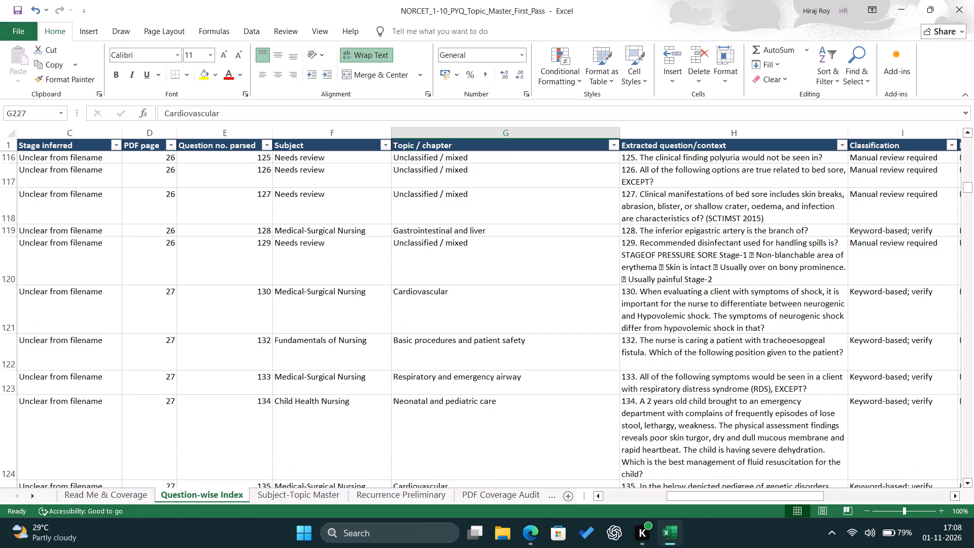
scroll(740, 386, "down", 1)
Remove the exam tag "(SCTIMST 2015)" from the end of question 127 about bed sore manifestations in cell H118.
scroll(740, 386, "up", 1)
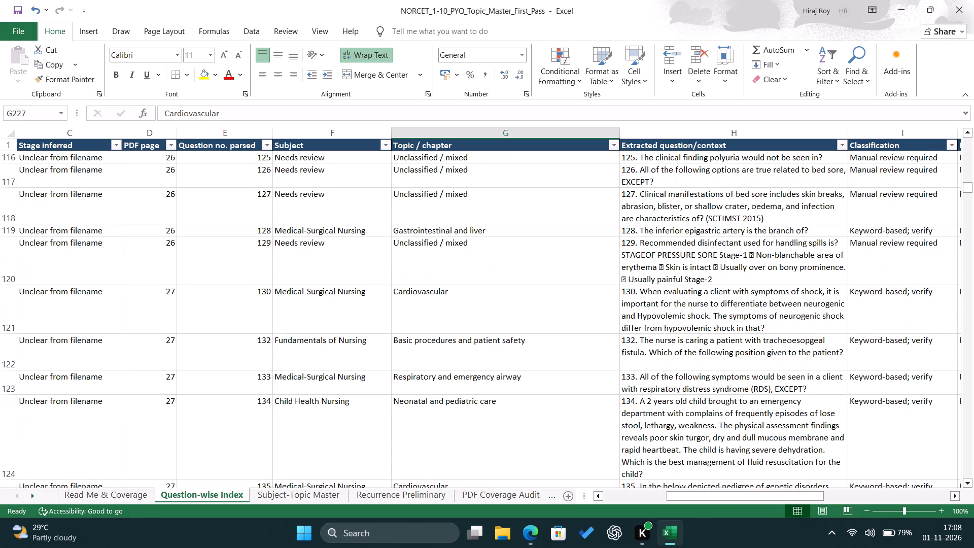
double_click(764, 218)
left_click_drag(764, 218, 745, 218)
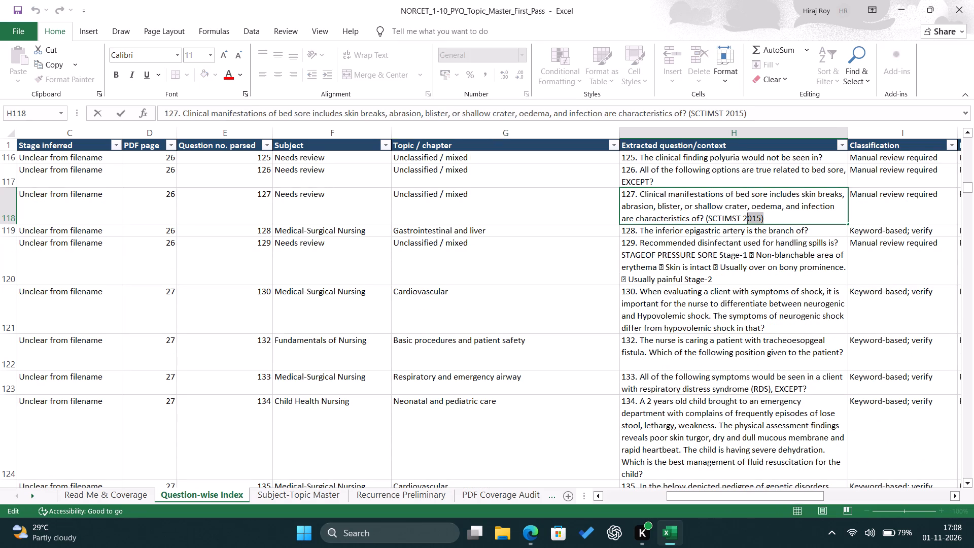
left_click_drag(745, 218, 709, 214)
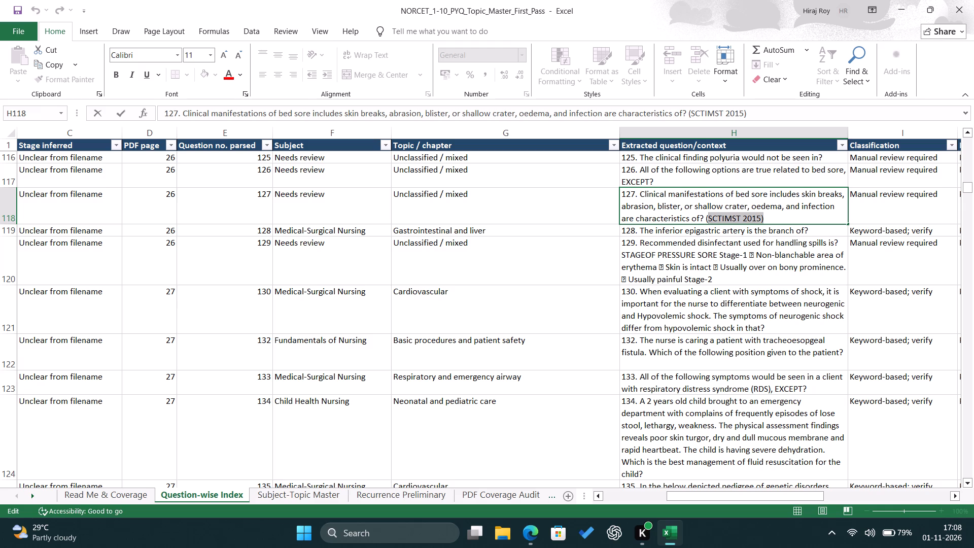
left_click_drag(709, 214, 710, 214)
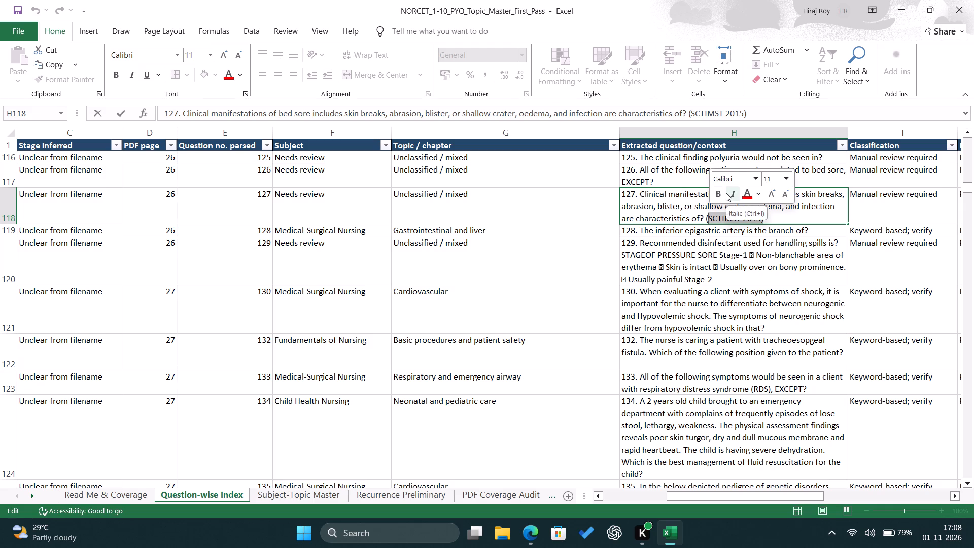
key("BackSpace")
key("BackSpace")
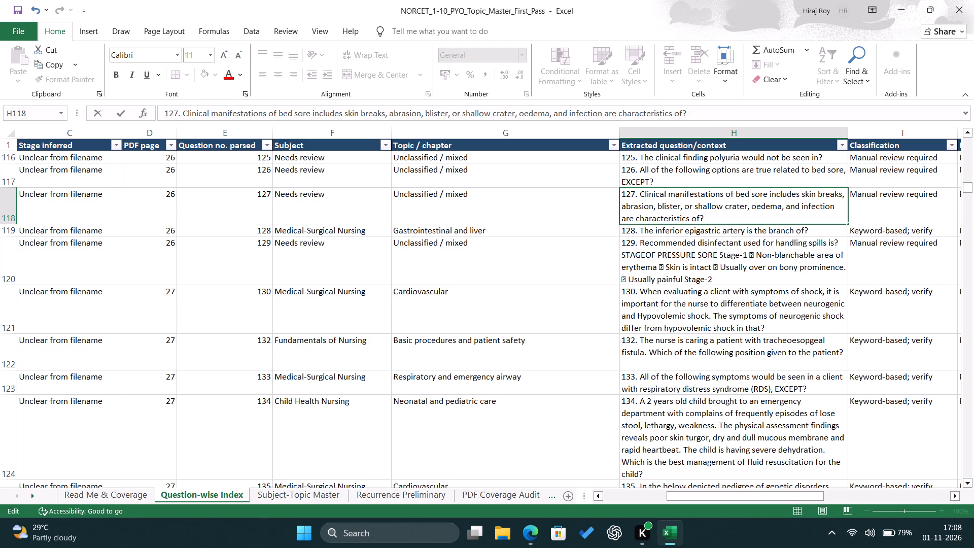
Check the extracted question texts from row 125 onward for more stray text.
scroll(734, 221, "down", 2)
scroll(705, 251, "down", 1)
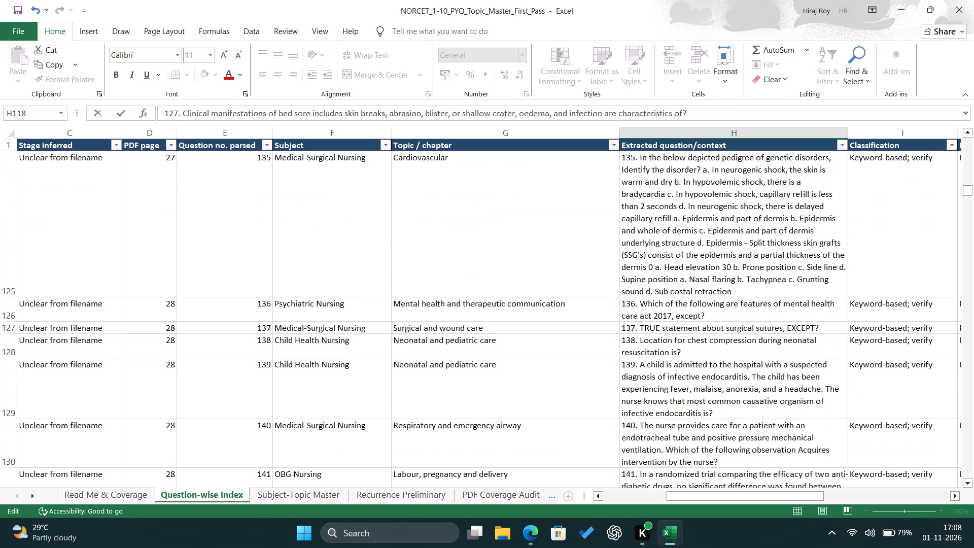
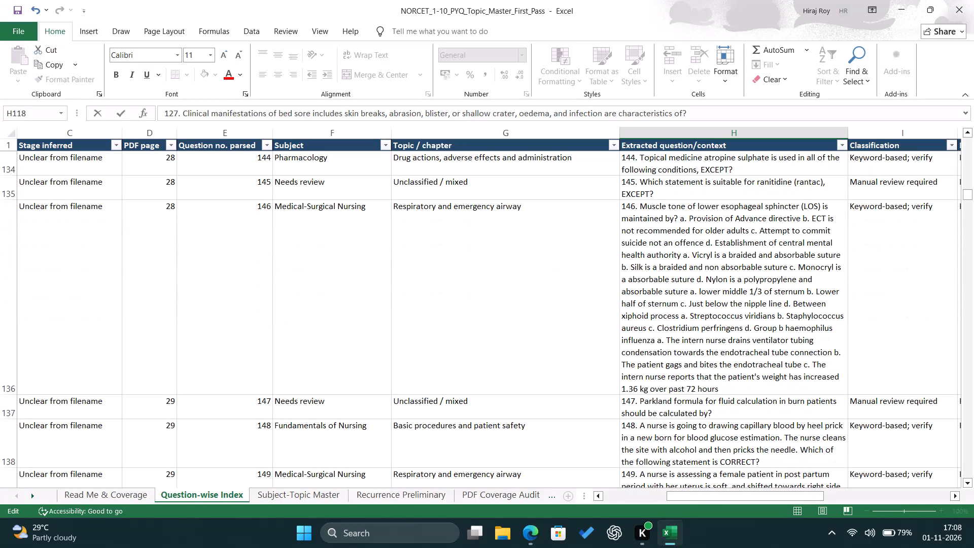
Examine the extracted question texts from about row 137 down to row 166 for stray text.
scroll(704, 251, "down", 1)
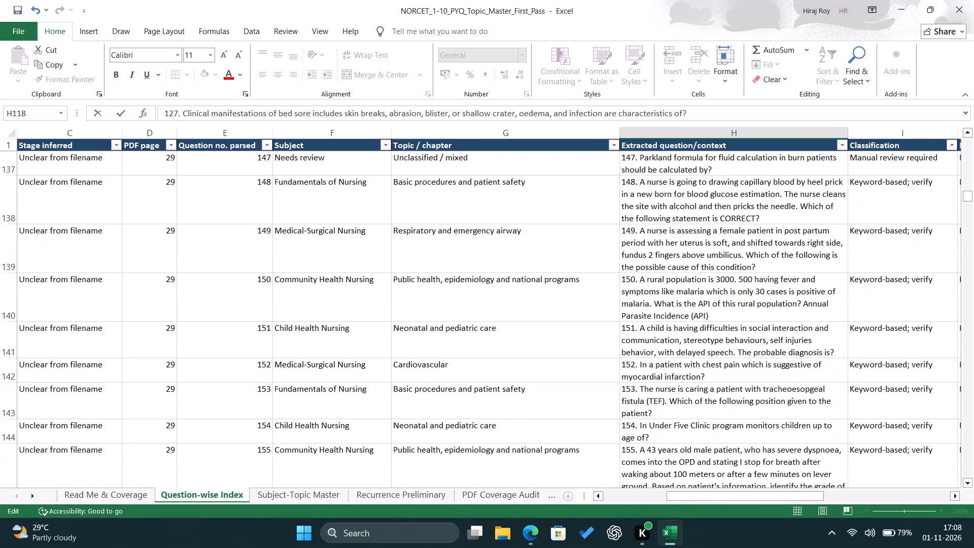
scroll(704, 251, "down", 1)
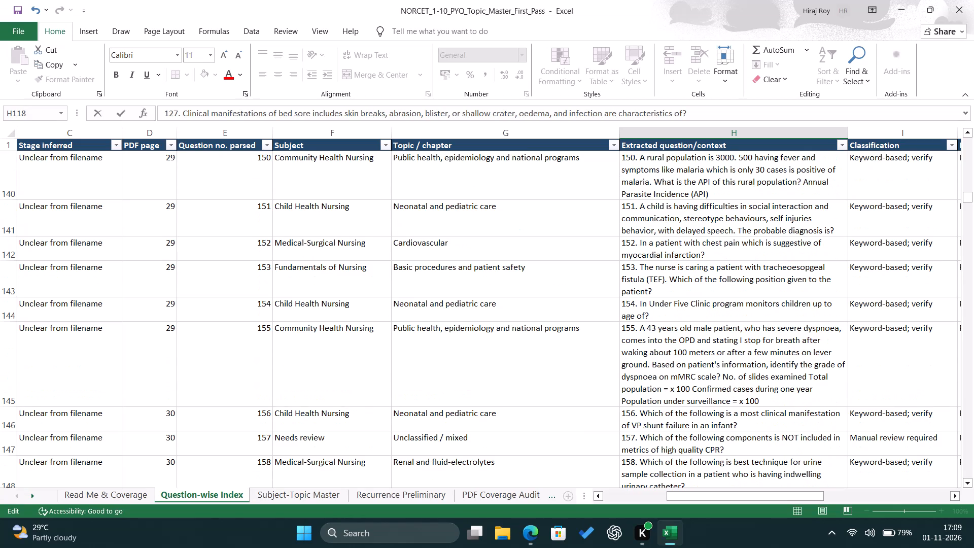
scroll(704, 251, "down", 1)
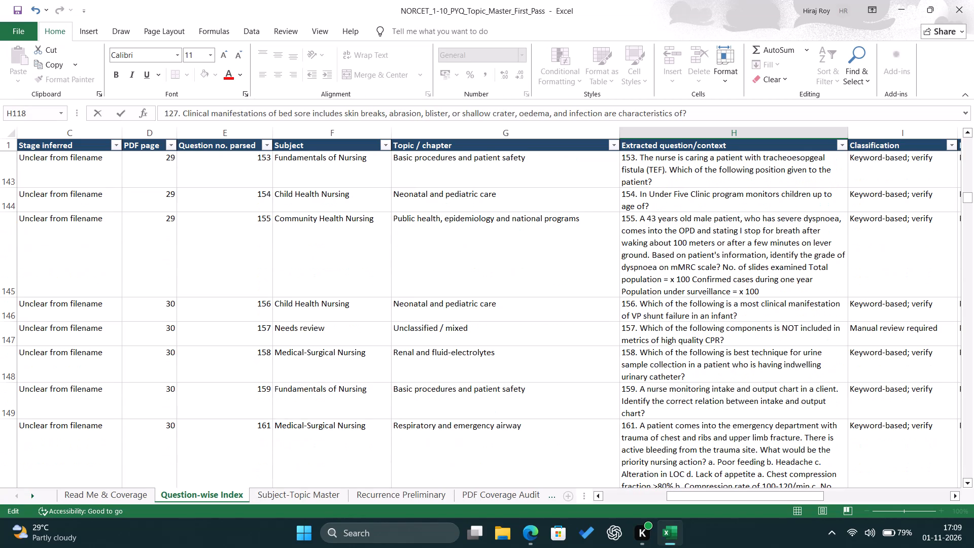
scroll(704, 251, "down", 1)
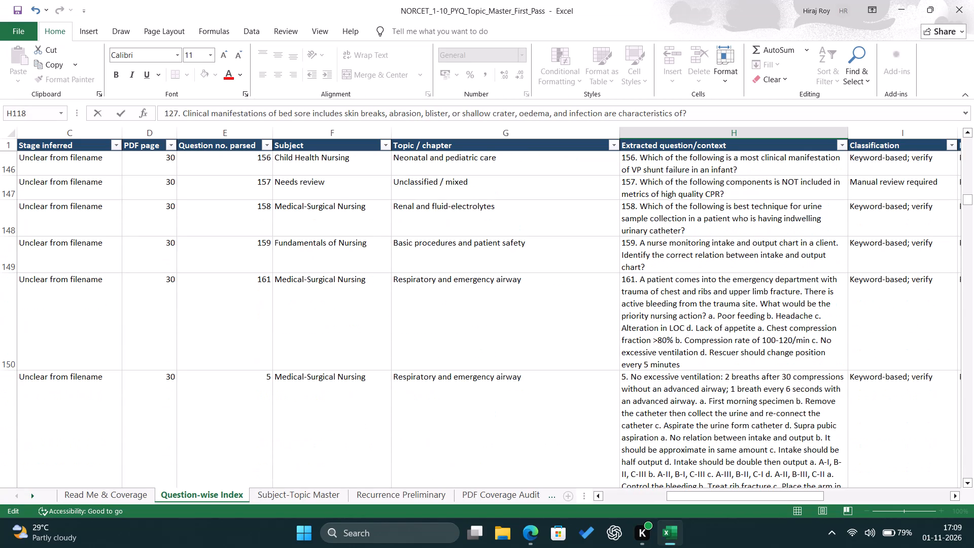
scroll(704, 251, "down", 1)
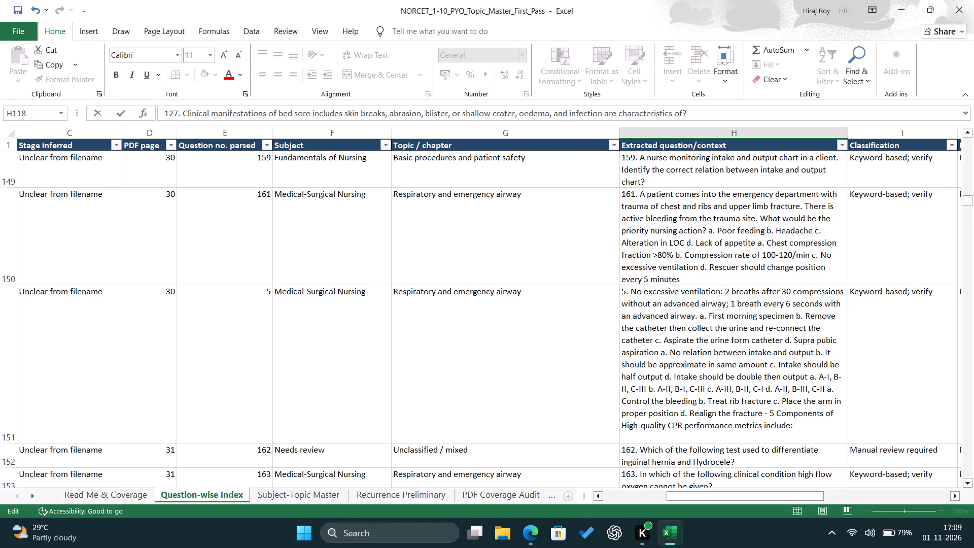
scroll(704, 251, "down", 2)
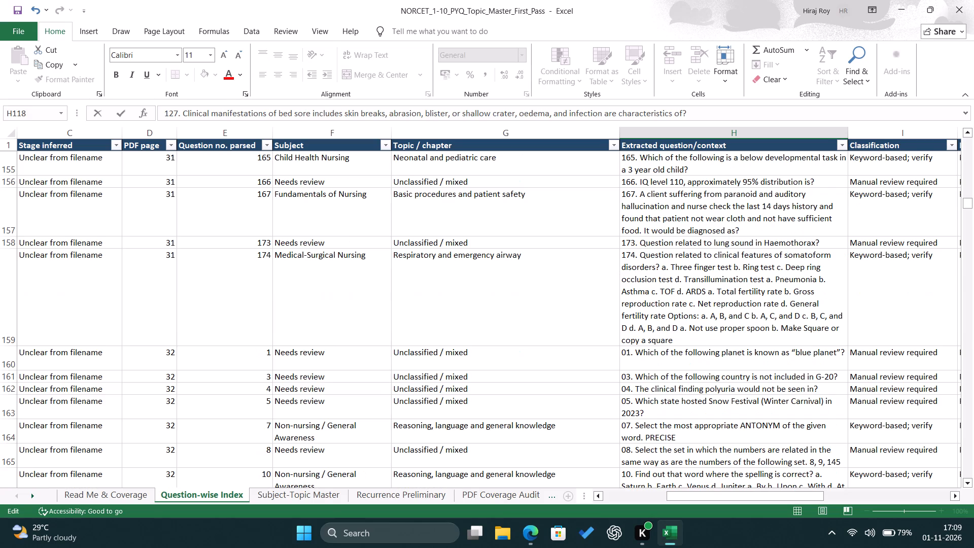
scroll(704, 251, "down", 2)
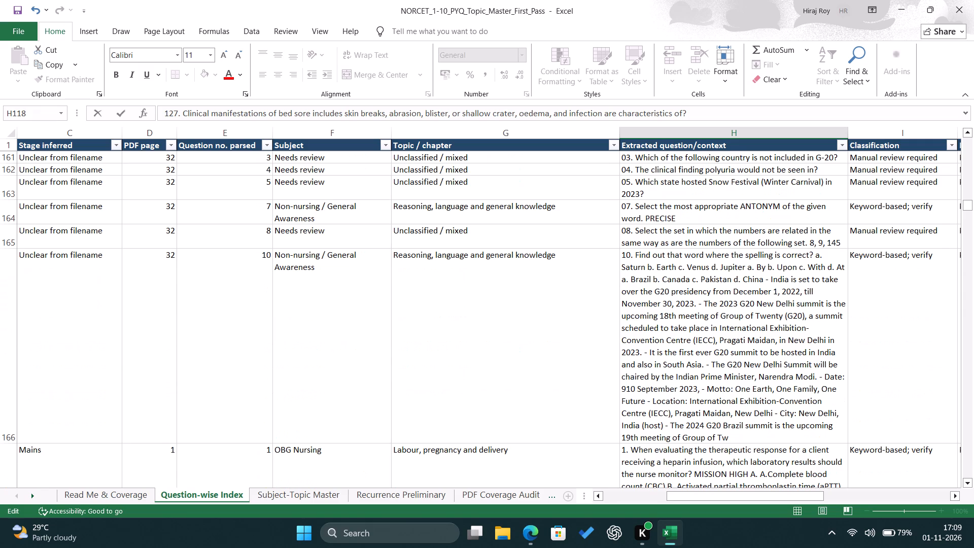
Jump to the end of the question list and examine the Mains question texts upward to about row 753 for stray text.
double_click(690, 222)
scroll(747, 394, "up", 3)
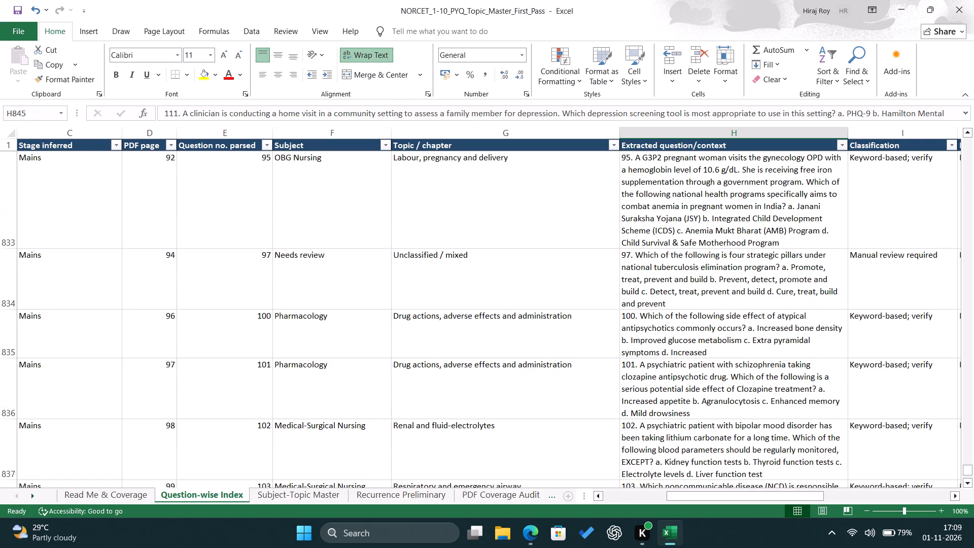
scroll(747, 394, "up", 12)
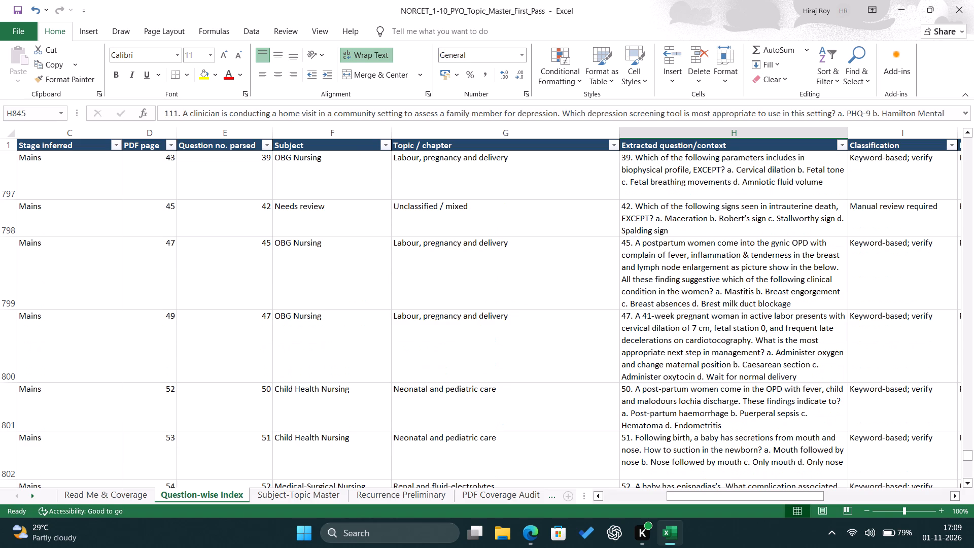
scroll(747, 394, "up", 3)
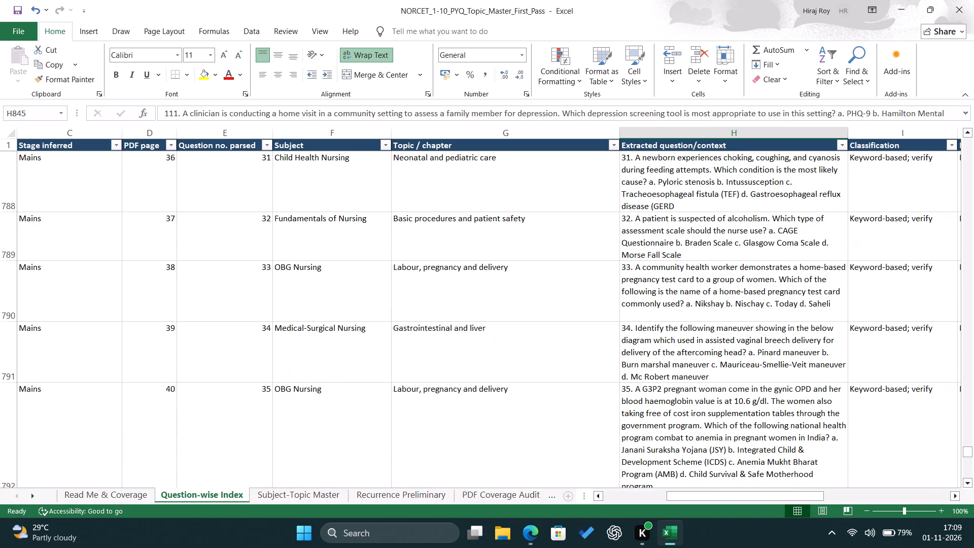
scroll(747, 394, "up", 6)
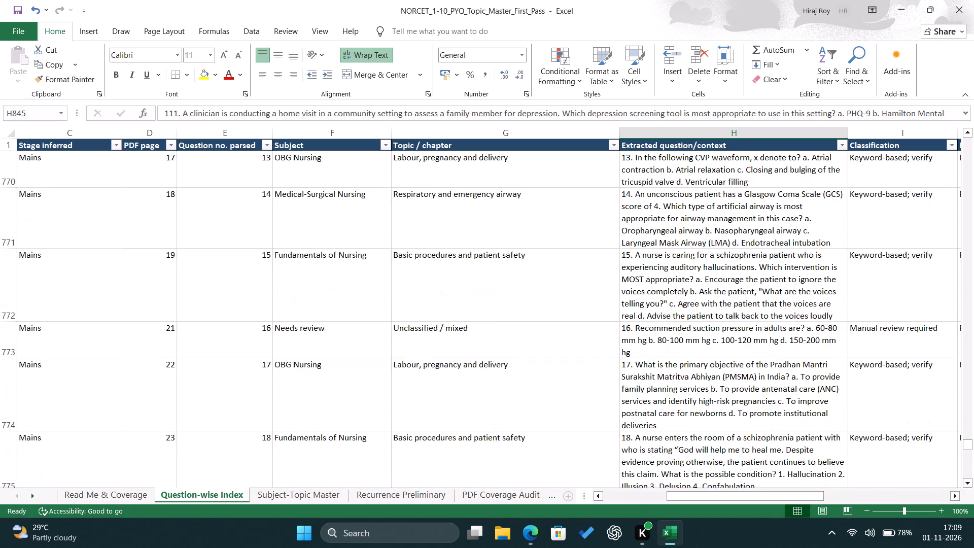
scroll(747, 393, "up", 4)
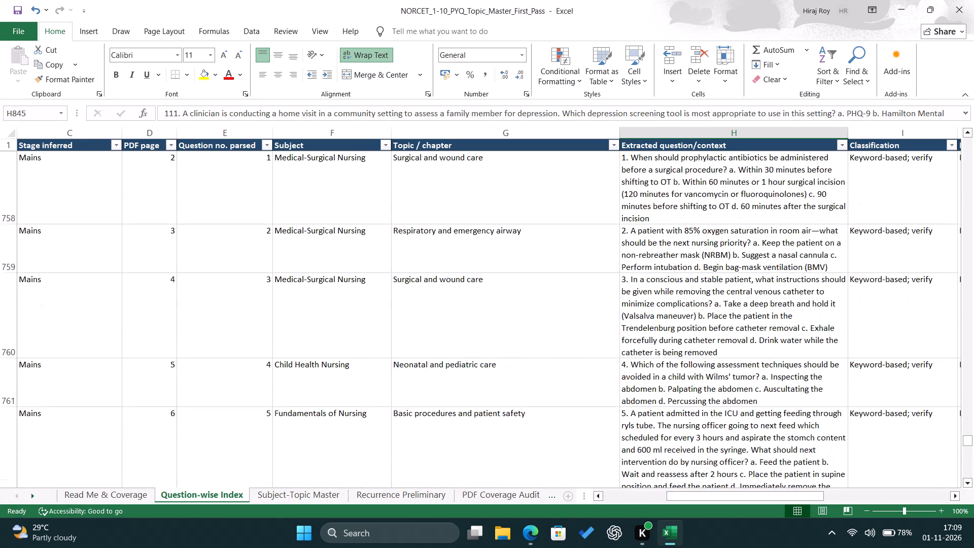
scroll(747, 393, "up", 1)
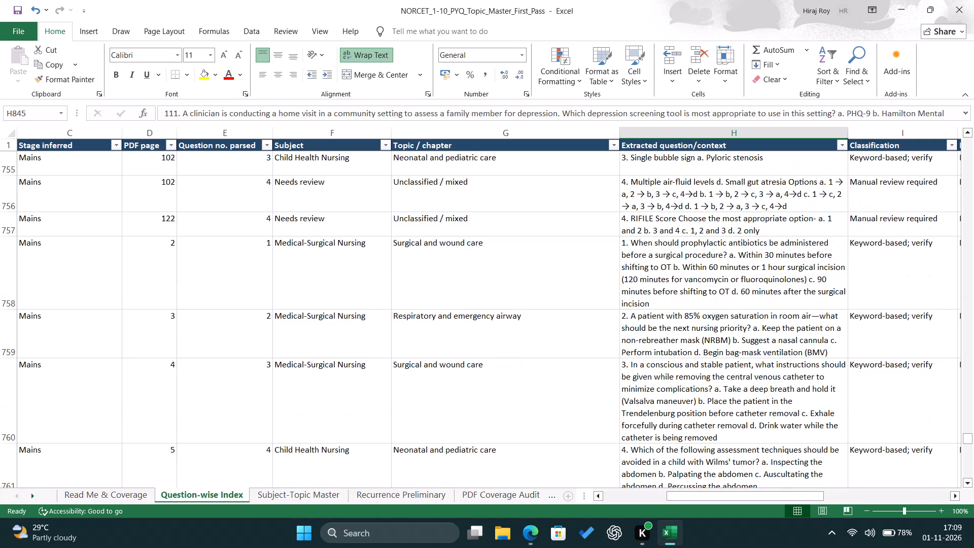
scroll(747, 393, "up", 1)
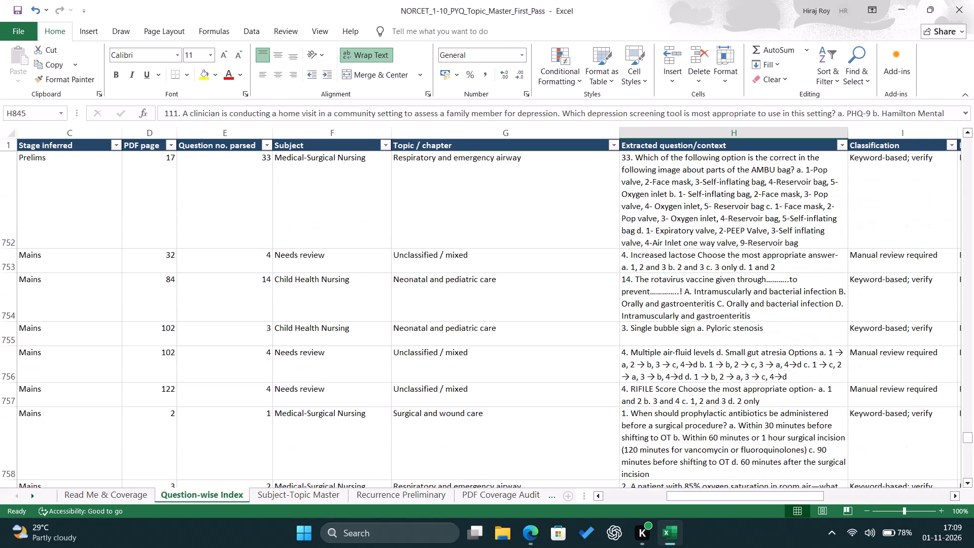
Examine the Prelims question texts upward from about row 752 to row 644 for stray text.
scroll(747, 393, "up", 3)
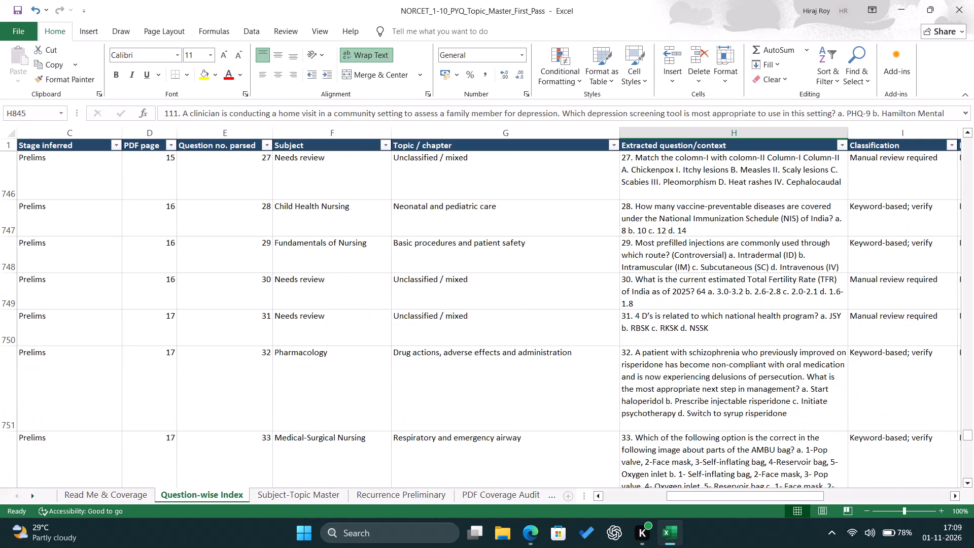
scroll(729, 339, "up", 3)
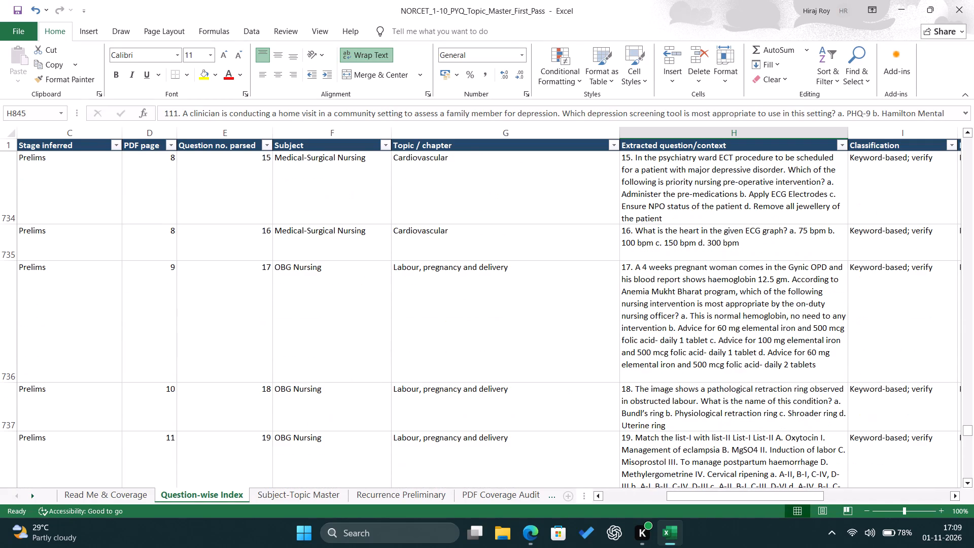
scroll(729, 338, "up", 3)
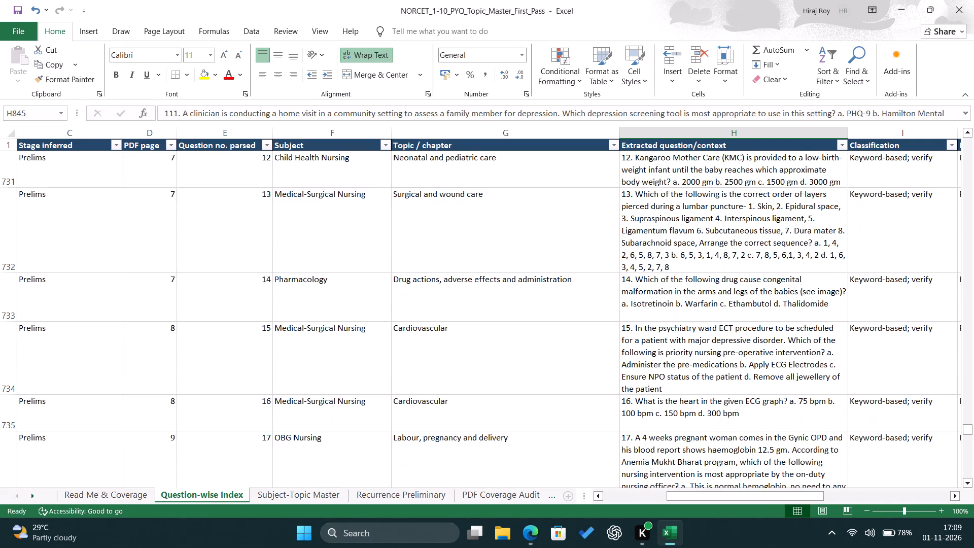
scroll(729, 338, "up", 3)
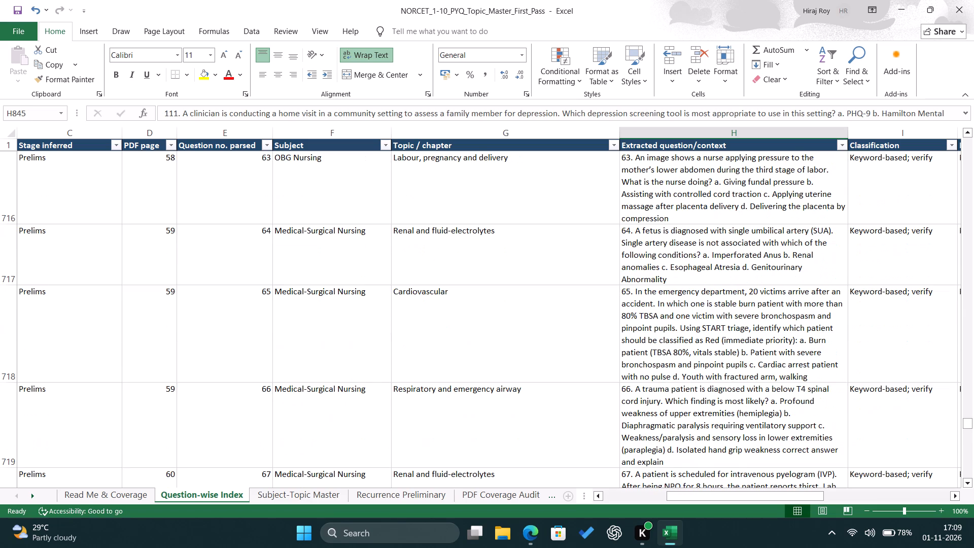
scroll(729, 338, "up", 1)
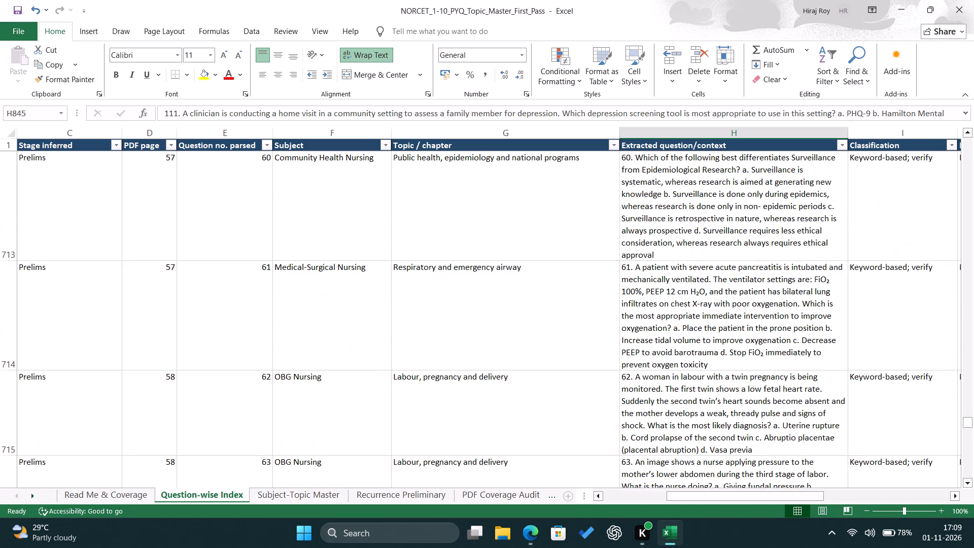
scroll(729, 338, "up", 1)
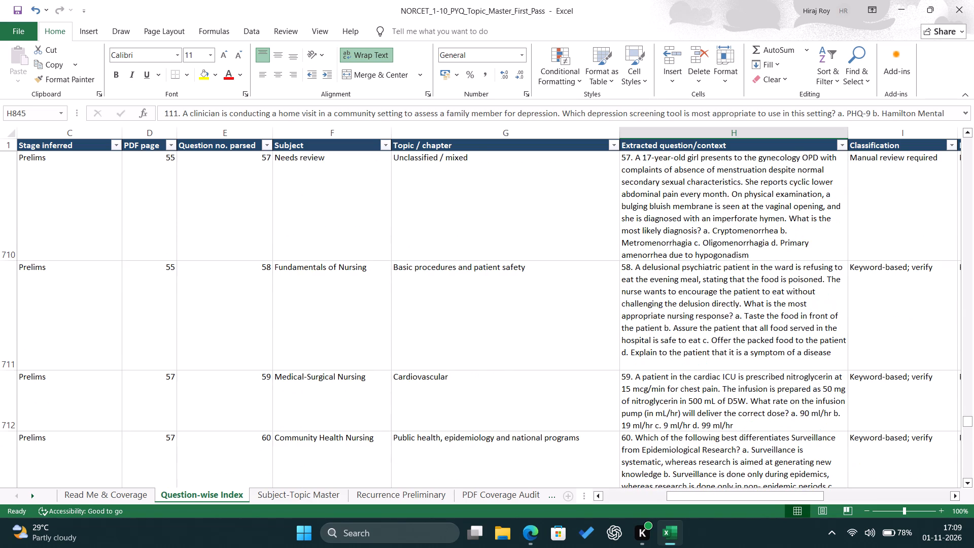
scroll(729, 338, "up", 1)
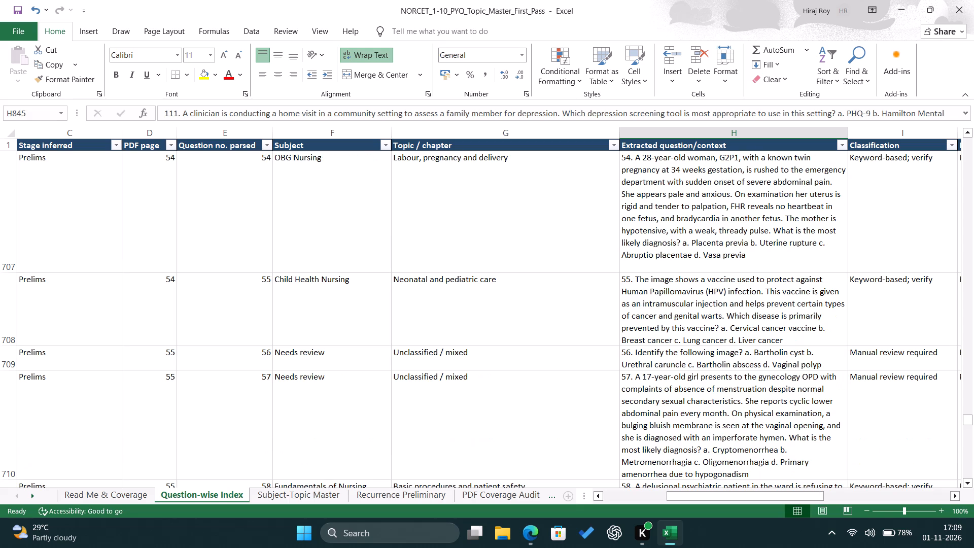
scroll(729, 338, "up", 1)
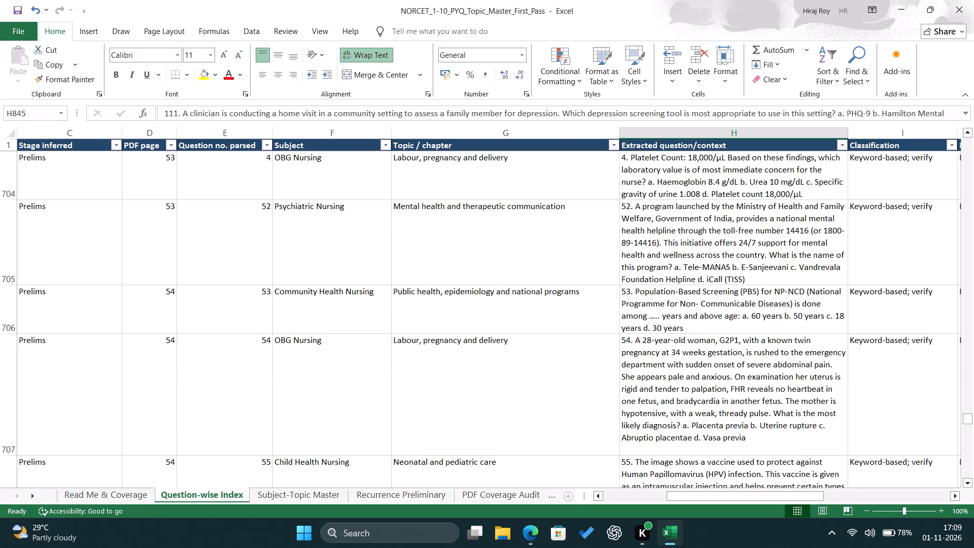
scroll(729, 338, "up", 1)
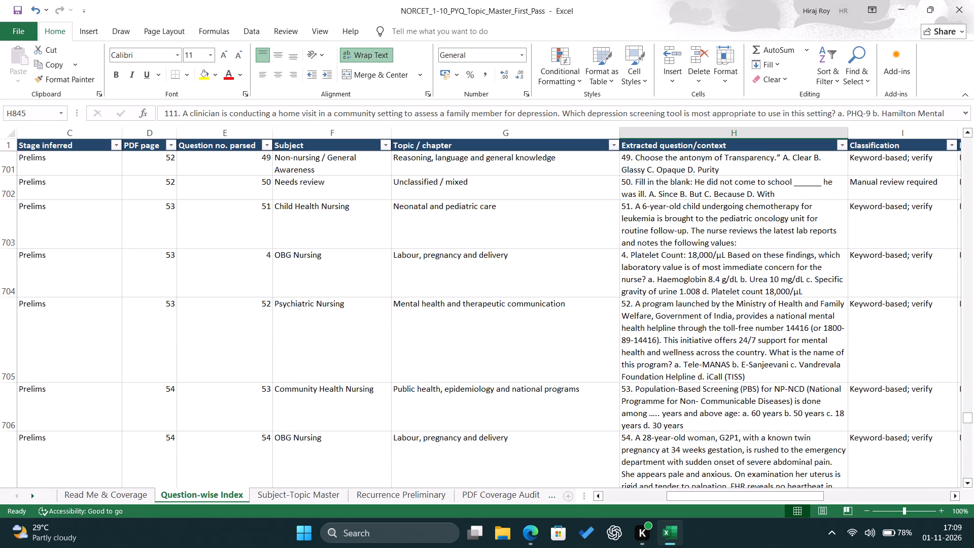
scroll(729, 338, "up", 1)
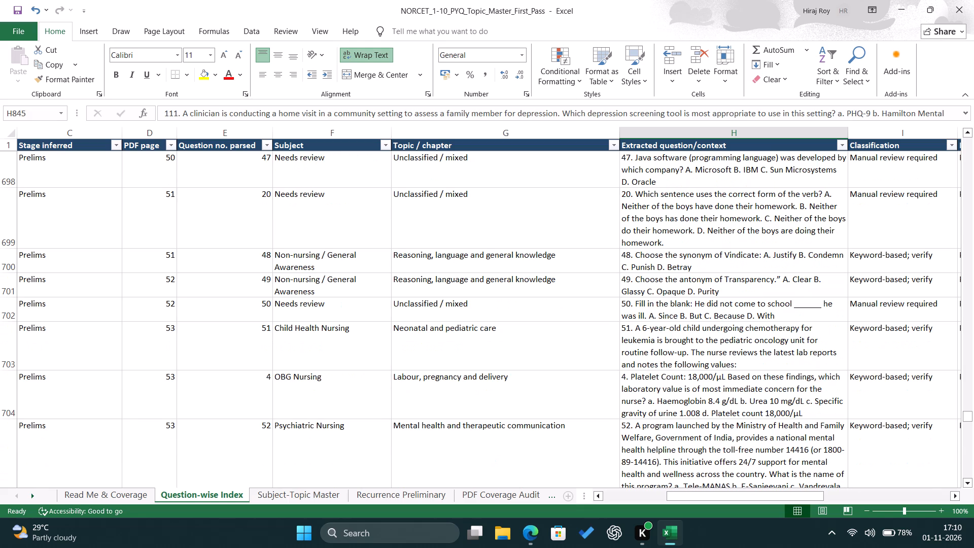
scroll(729, 338, "up", 2)
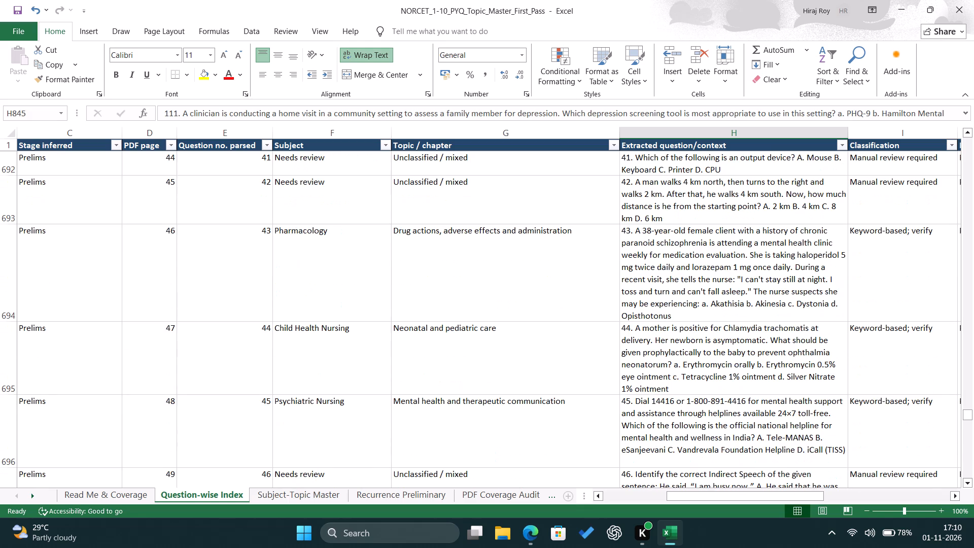
scroll(729, 338, "up", 3)
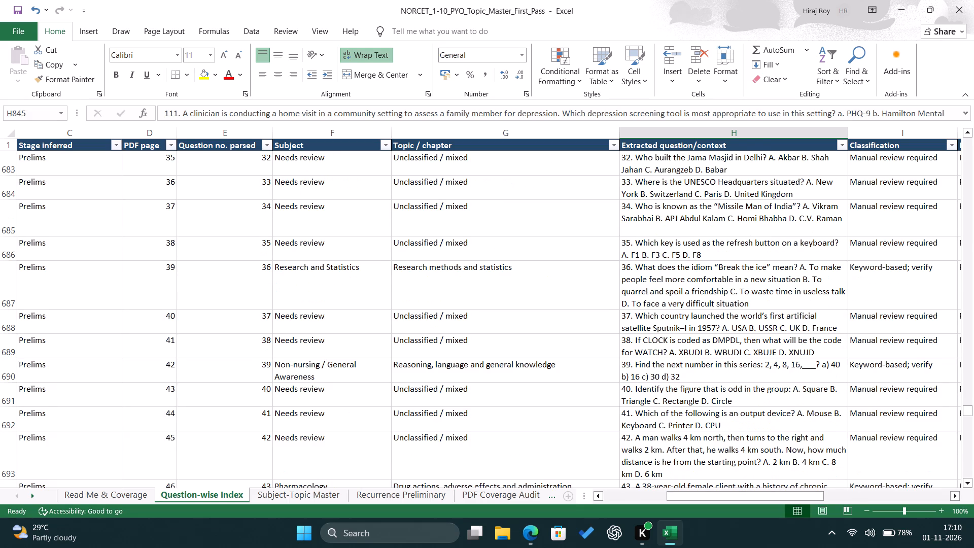
scroll(734, 300, "up", 1)
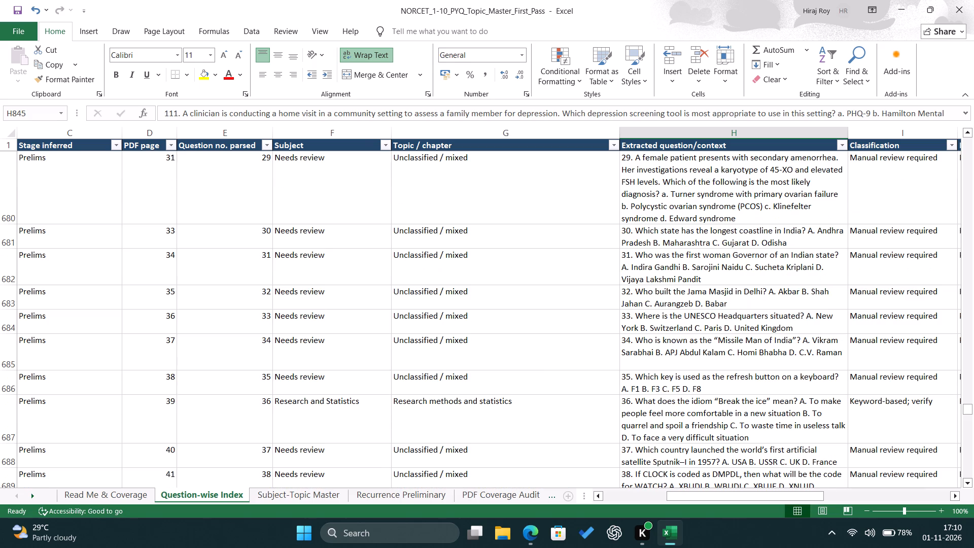
left_click(733, 363)
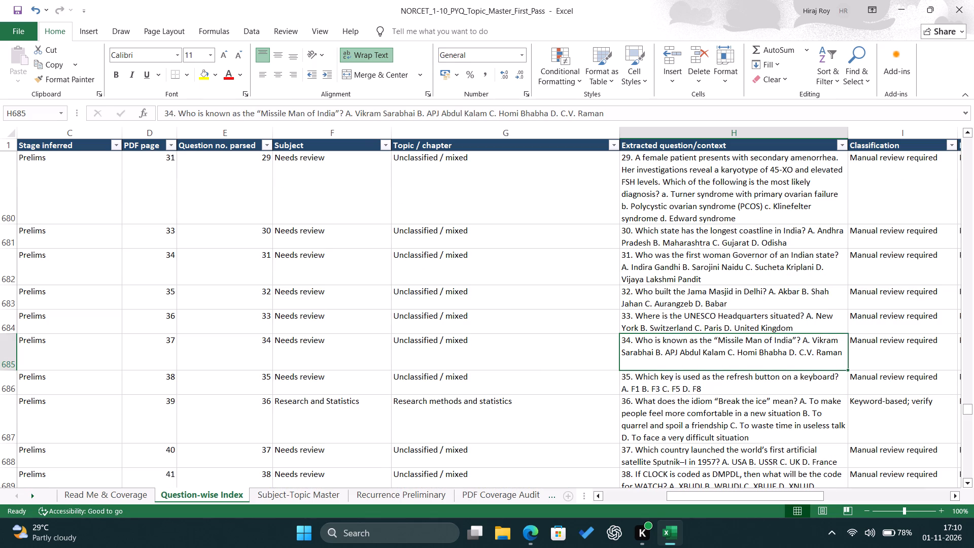
scroll(753, 321, "up", 4)
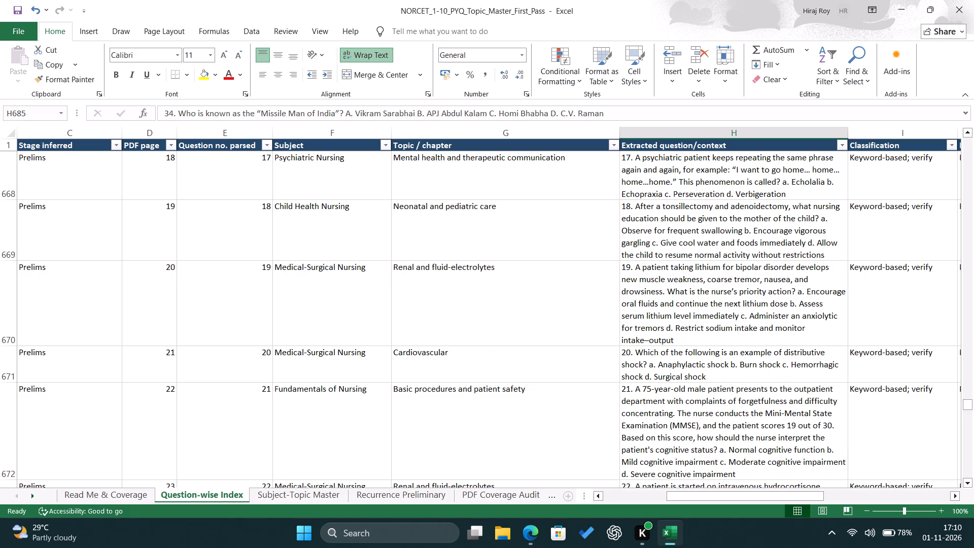
scroll(780, 244, "up", 2)
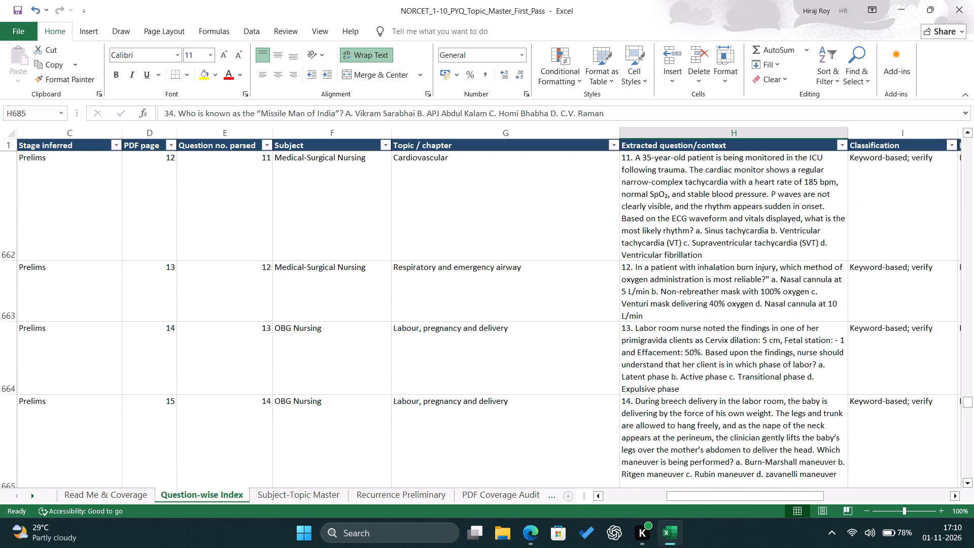
scroll(780, 244, "up", 1)
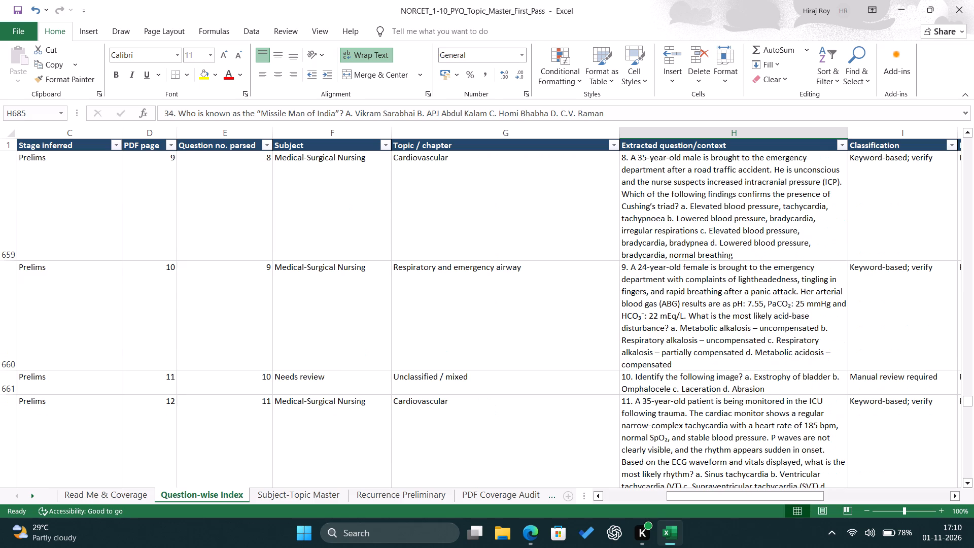
scroll(780, 244, "up", 1)
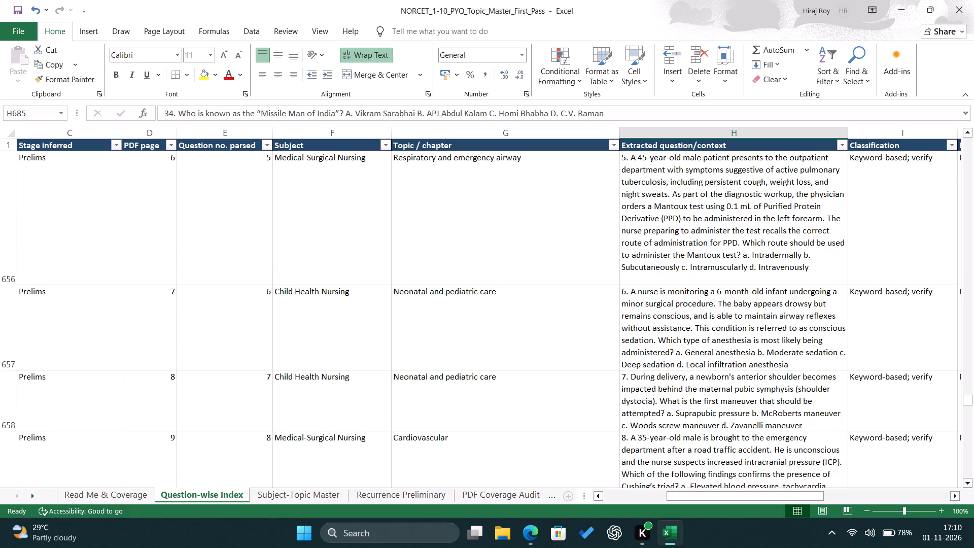
scroll(780, 244, "up", 4)
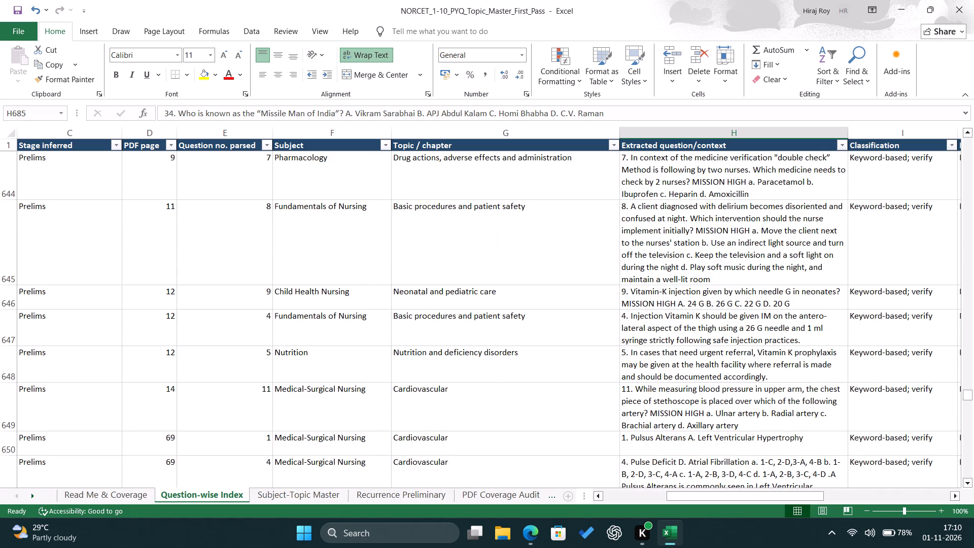
Delete the stray "MISSION HIGH" from the pulseless electrical activity question in row 643.
scroll(780, 244, "up", 1)
left_click(738, 293)
double_click(729, 291)
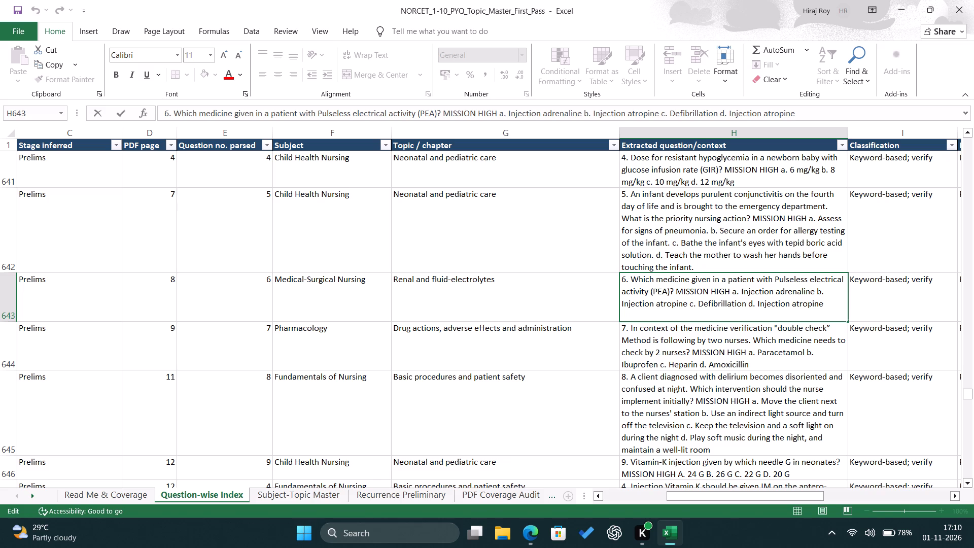
key("BackSpace")
key("BackSpace")
key("BackSpace")
key("BackSpace")
key("BackSpace")
key("BackSpace")
key("BackSpace")
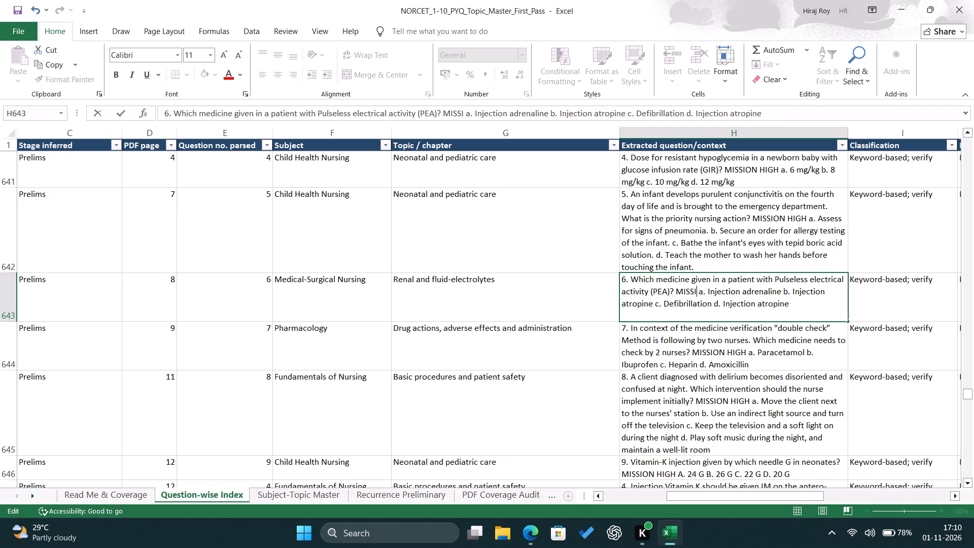
key("BackSpace")
key("BackSpace")
key("BackSpace")
key("BackSpace")
key("BackSpace")
key("BackSpace")
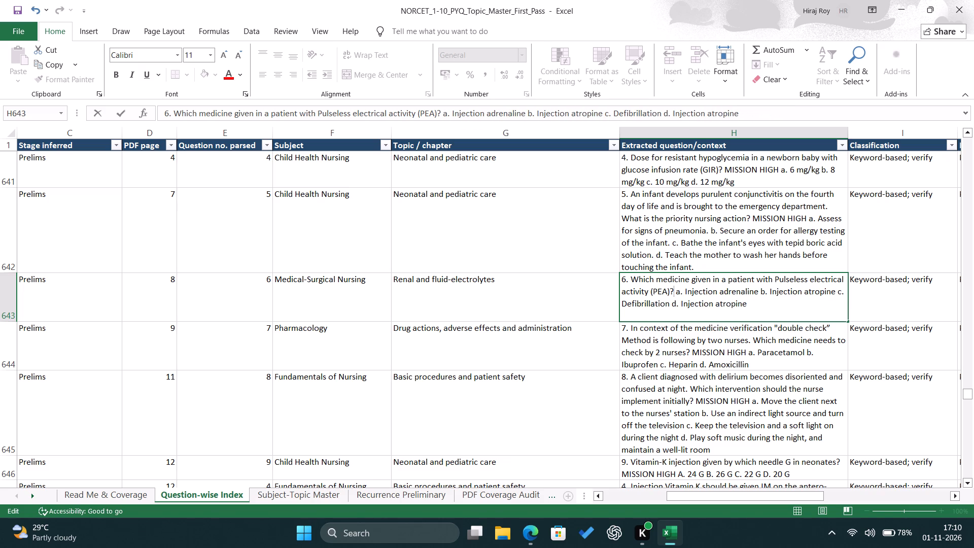
Remove "MISSION HIGH" from the medicine "double check" question text in row 644.
left_click(734, 357)
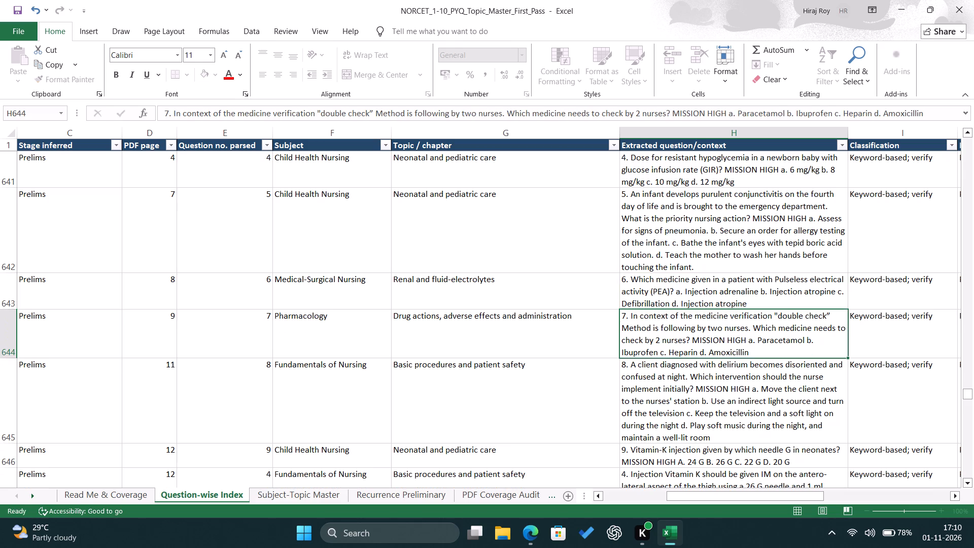
double_click(749, 340)
key("BackSpace")
key("BackSpace")
key("BackSpace")
key("BackSpace")
key("BackSpace")
key("BackSpace")
key("BackSpace")
key("BackSpace")
key("BackSpace")
key("BackSpace")
key("BackSpace")
key("BackSpace")
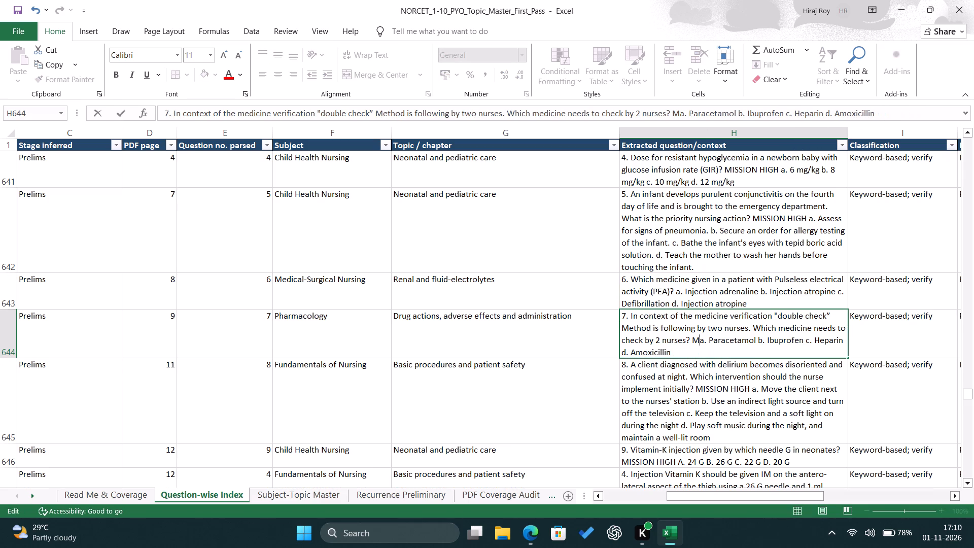
key("BackSpace")
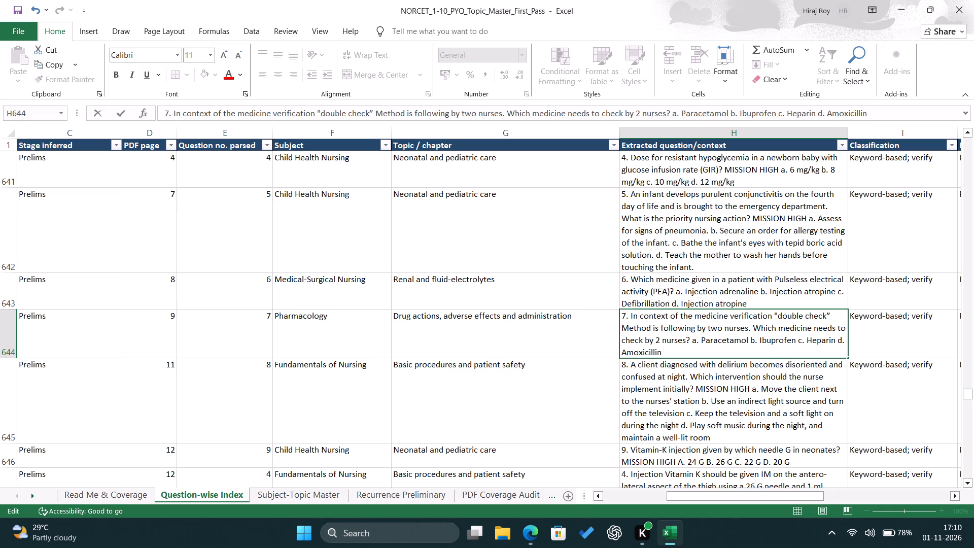
Delete "MISSION HIGH" from the delirium client question text in row 645.
left_click(747, 387)
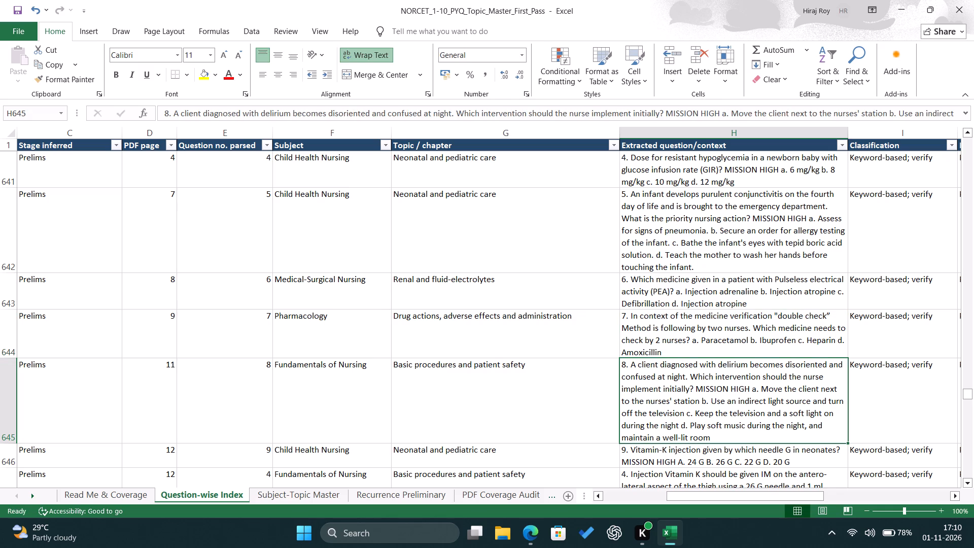
double_click(750, 390)
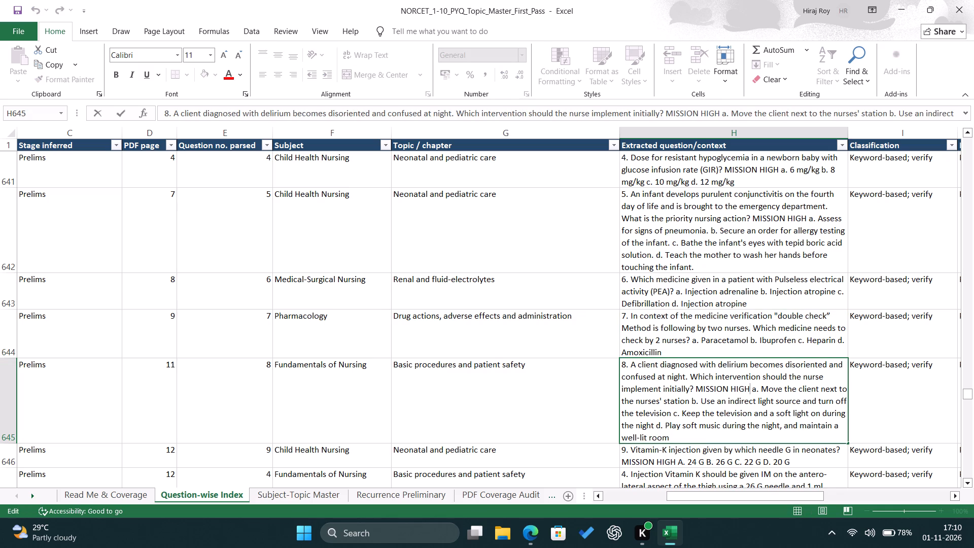
key("BackSpace")
key("BackSpace")
key("BackSpace")
key("BackSpace")
key("BackSpace")
key("BackSpace")
key("BackSpace")
key("BackSpace")
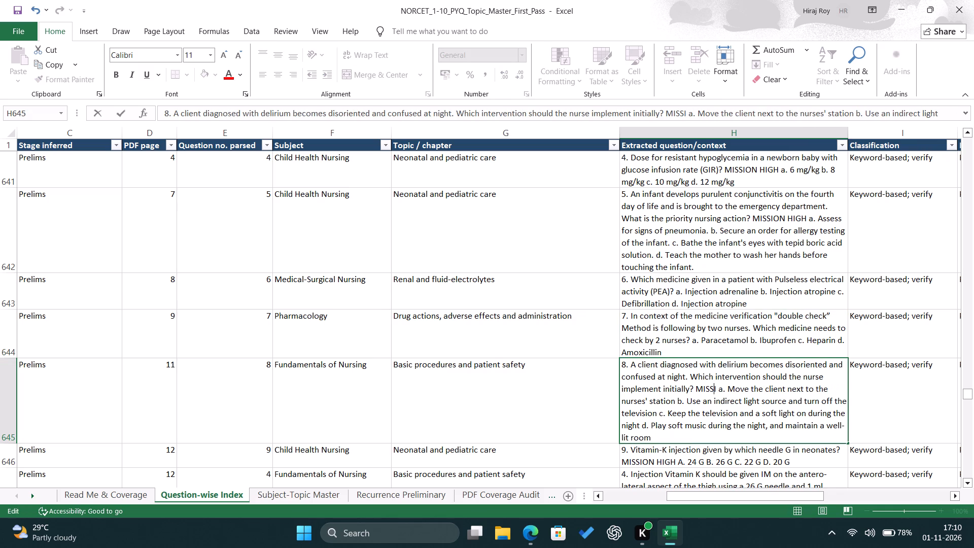
key("BackSpace")
key("BackSpace")
key("BackSpace")
key("BackSpace")
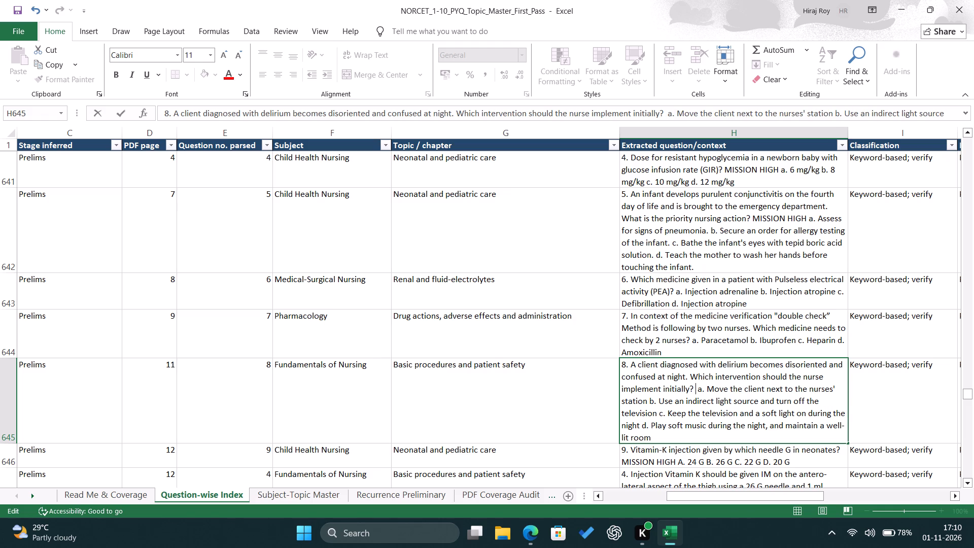
Remove "MISSION HIGH" before the answer options of the Vitamin-K injection needle question in row 646.
scroll(715, 364, "down", 1)
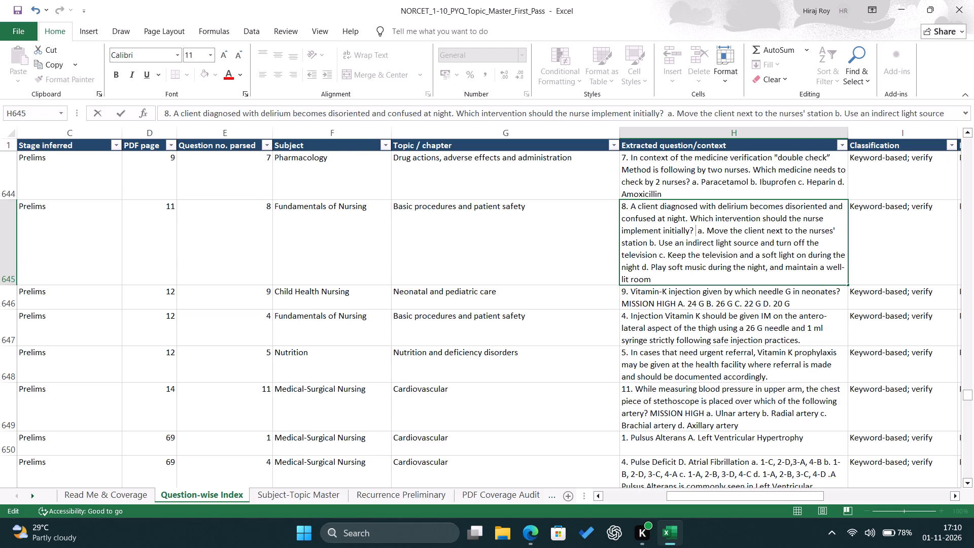
left_click(729, 297)
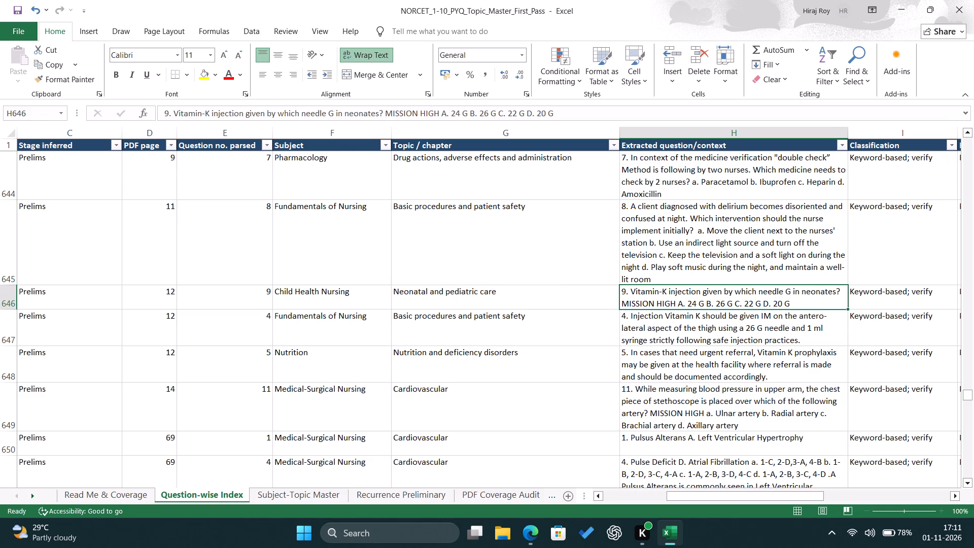
double_click(676, 302)
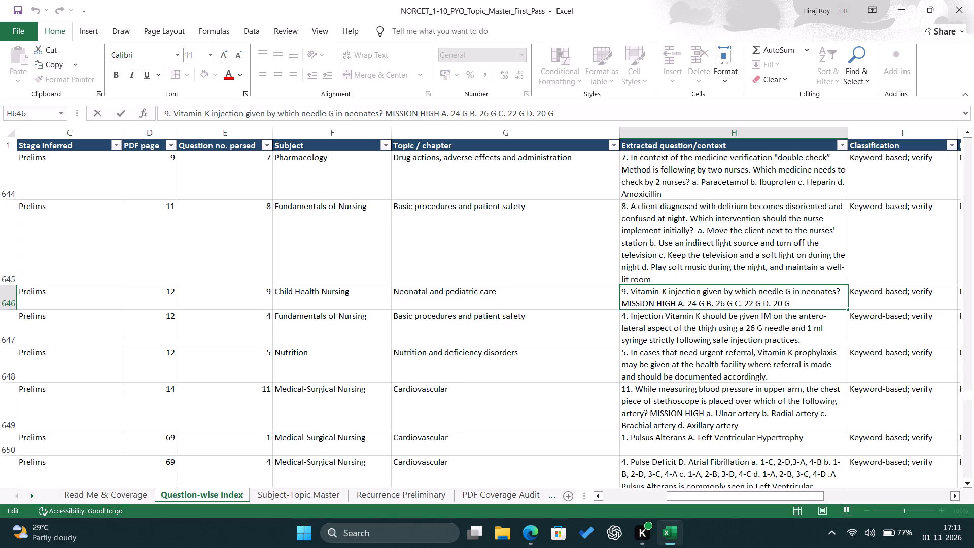
key("BackSpace")
key("BackSpace")
key("BackSpace")
key("BackSpace")
key("BackSpace")
key("BackSpace")
key("BackSpace")
key("BackSpace")
key("BackSpace")
key("BackSpace")
key("BackSpace")
key("BackSpace")
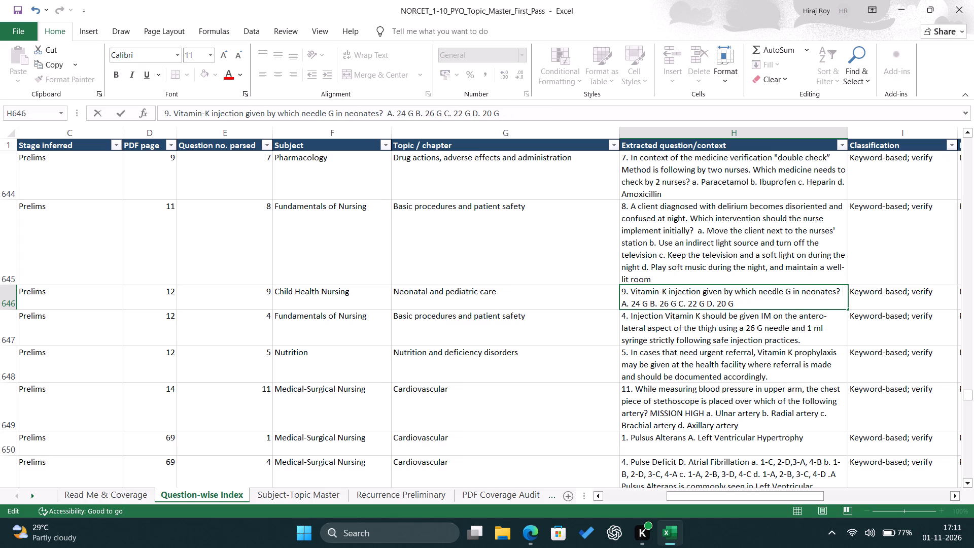
Delete "MISSION HIGH" from the upper-arm blood pressure measurement question in row 649.
left_click(692, 406)
scroll(692, 407, "down", 1)
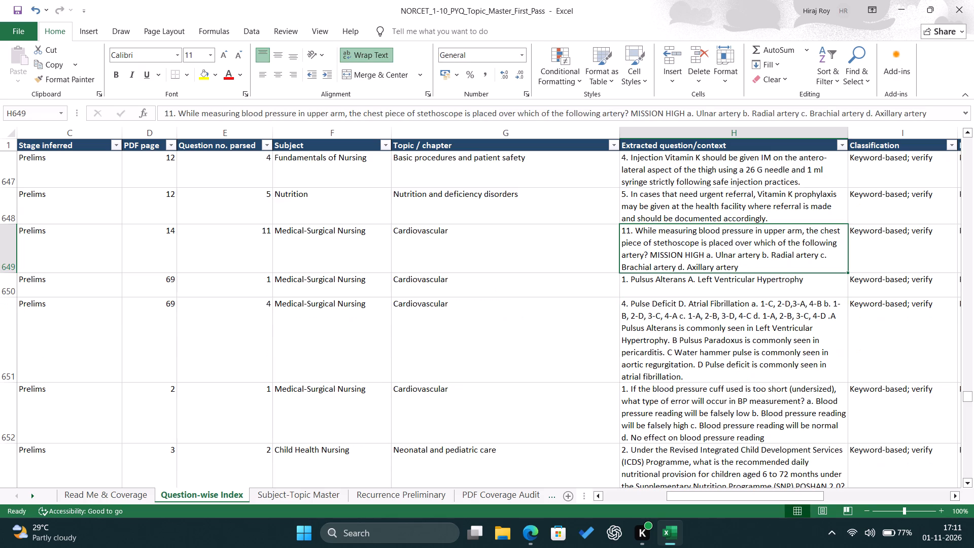
double_click(706, 255)
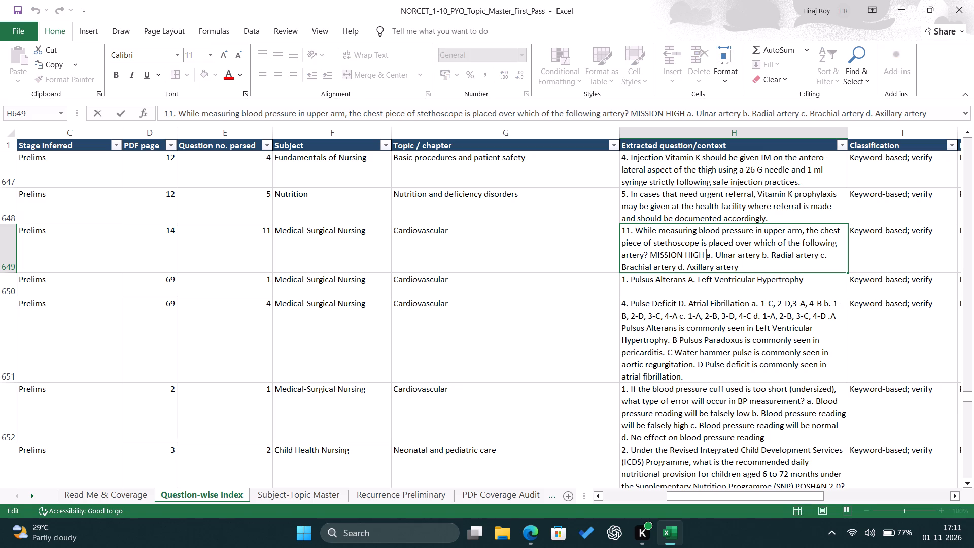
key("BackSpace")
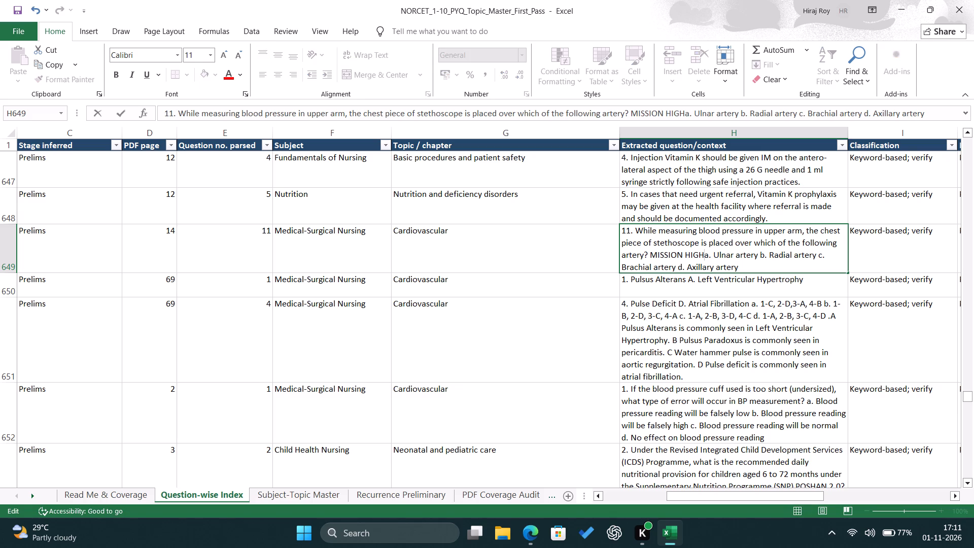
key("BackSpace")
key("BackSpace")
key("BackSpace")
key("BackSpace")
key("BackSpace")
key("BackSpace")
key("BackSpace")
key("BackSpace")
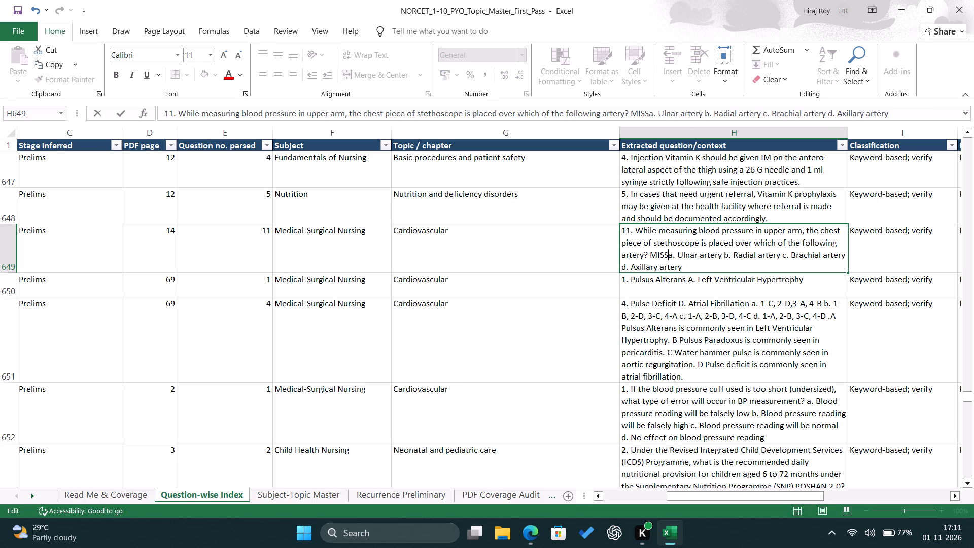
key("BackSpace")
key("BackSpace")
key("BackSpace")
key("BackSpace")
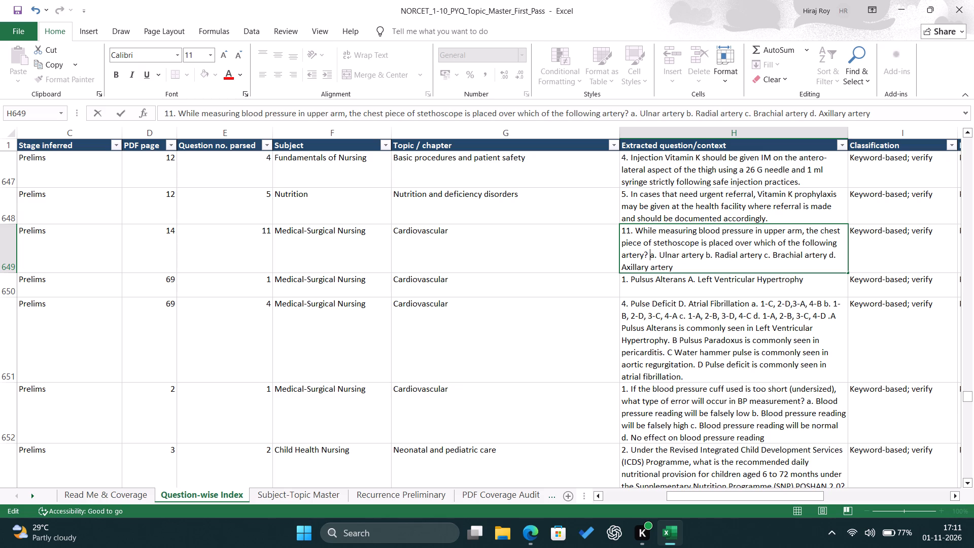
Go back up to row 642 and remove "MISSION HIGH" from the infant purulent conjunctivitis question.
scroll(778, 285, "up", 2)
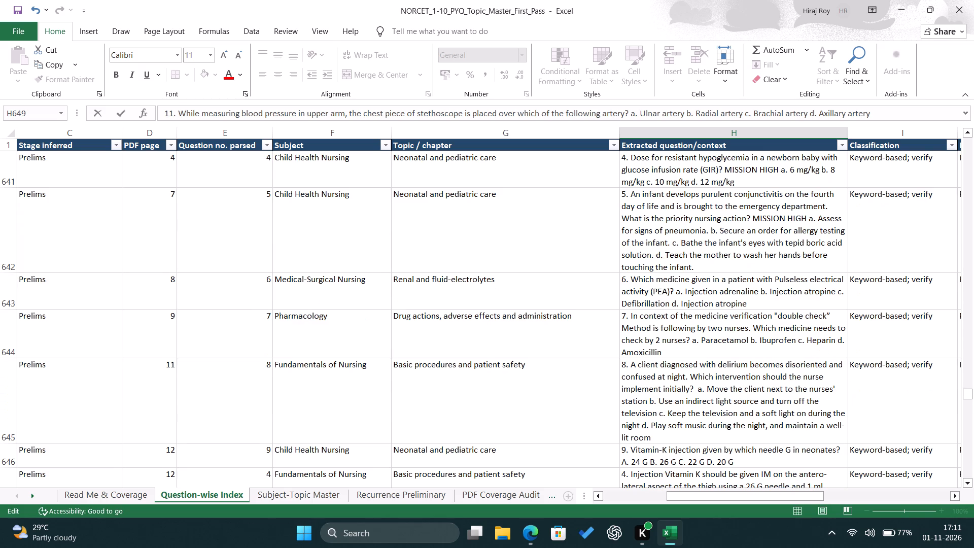
scroll(778, 285, "up", 1)
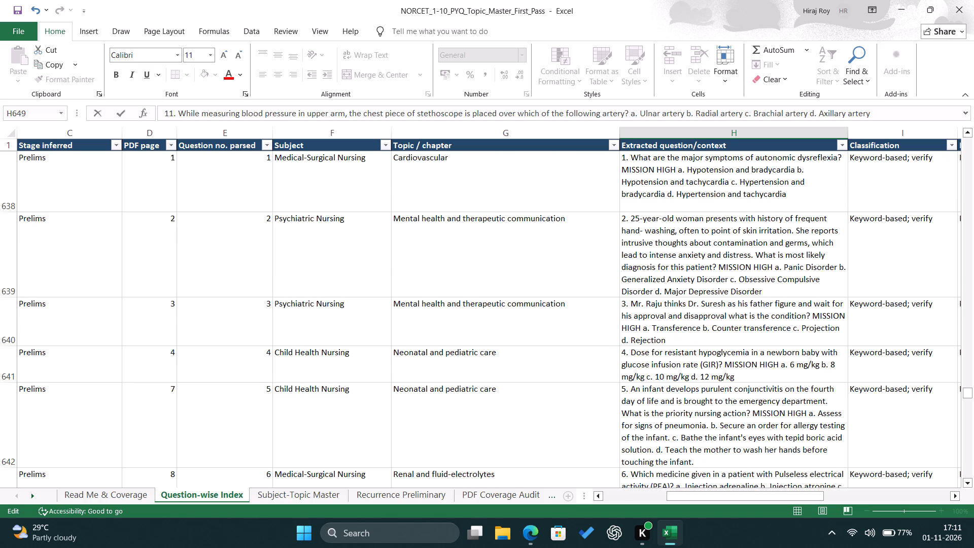
scroll(769, 432, "down", 1)
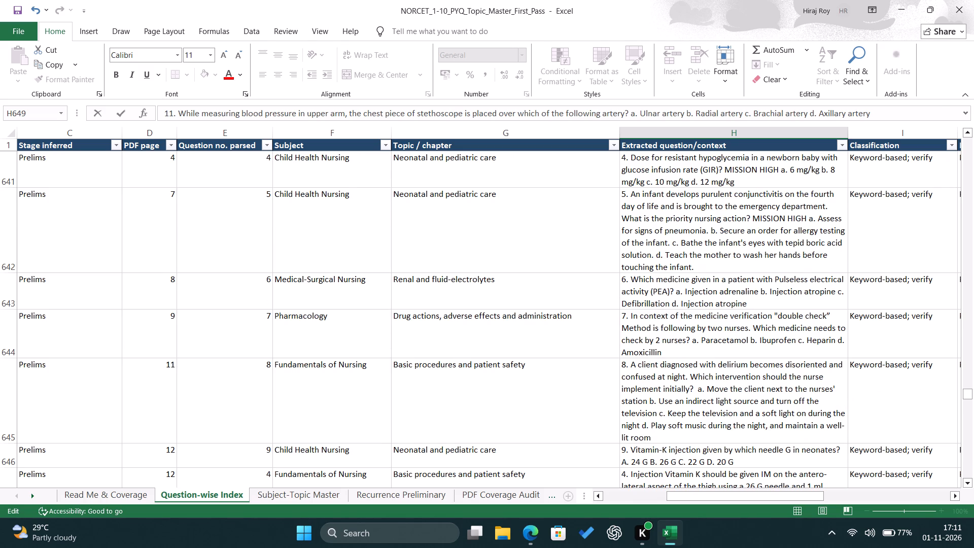
left_click(770, 233)
double_click(804, 215)
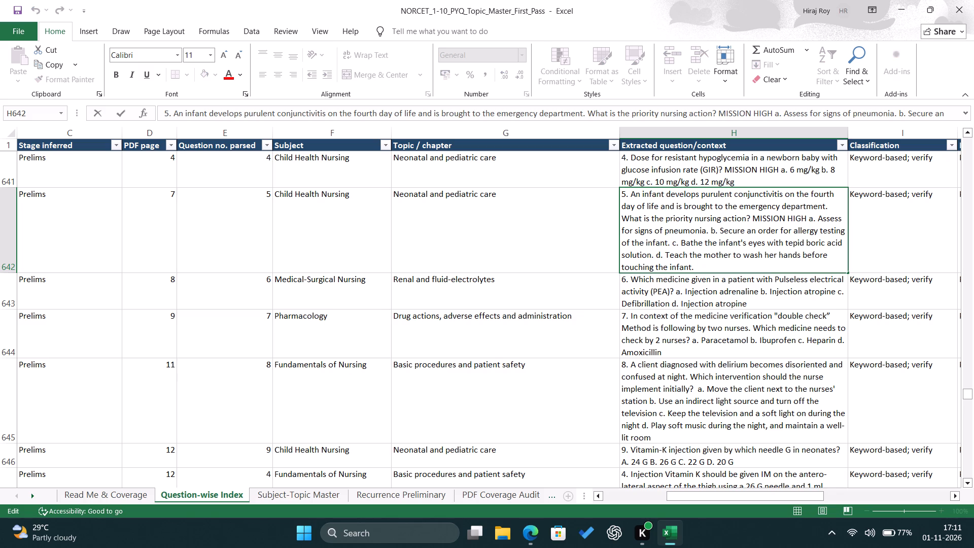
key("BackSpace")
key("BackSpace")
key("BackSpace")
key("BackSpace")
key("BackSpace")
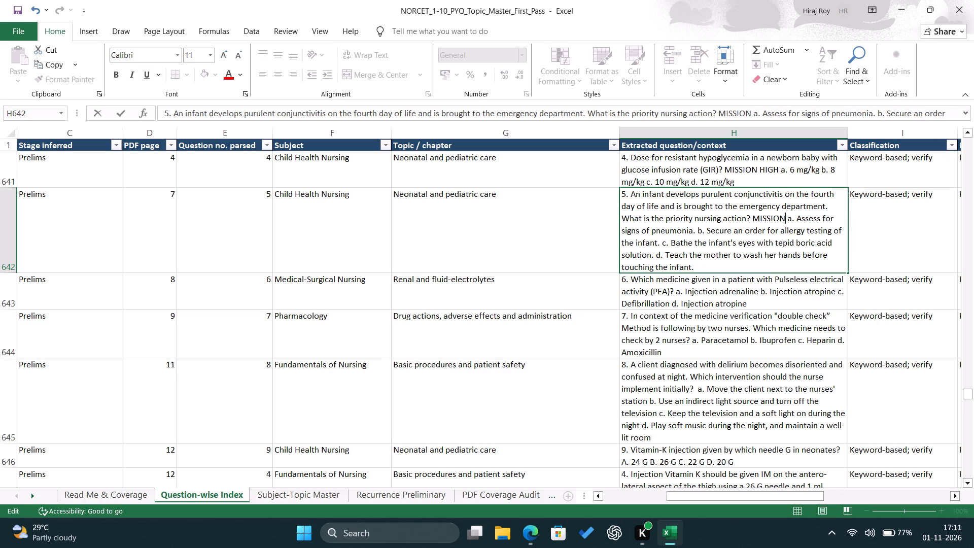
key("BackSpace")
key("BackSpace")
key("BackSpace")
key("BackSpace")
key("BackSpace")
key("BackSpace")
key("BackSpace")
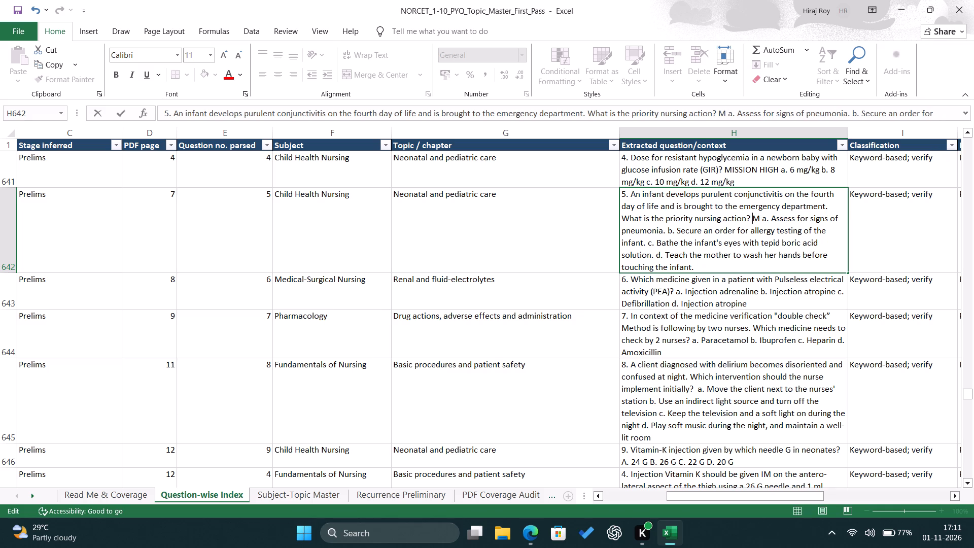
key("BackSpace")
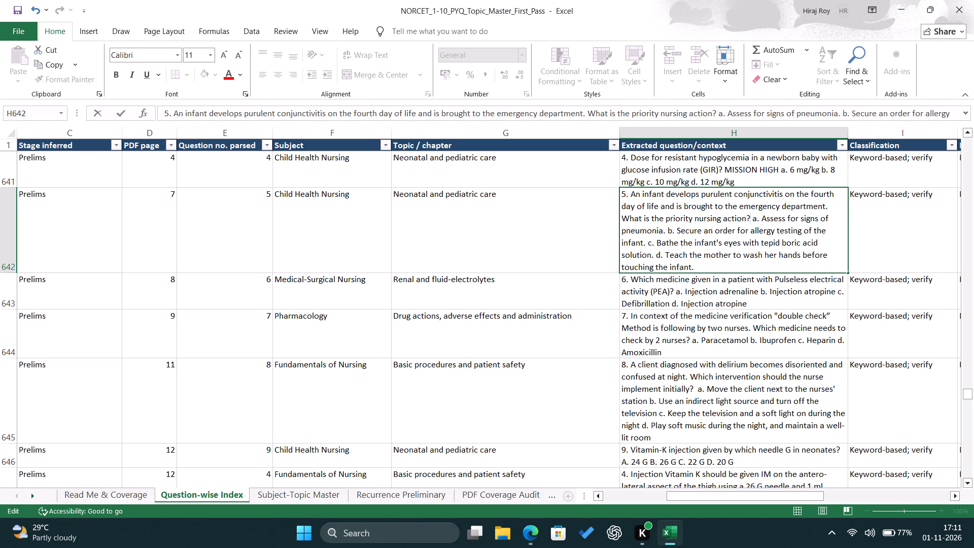
Delete "MISSION HIGH" from the newborn resistant hypoglycemia dose question in row 641.
left_click(776, 171)
double_click(776, 171)
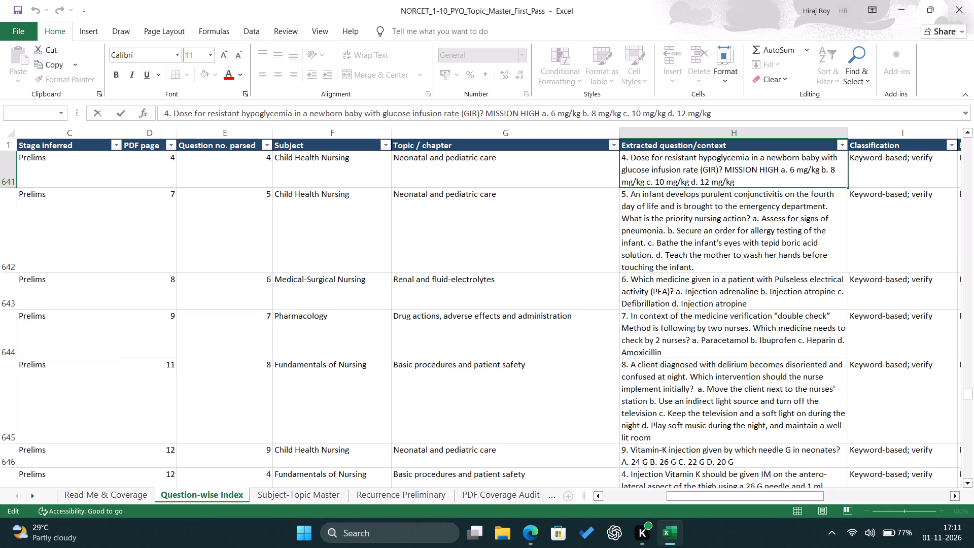
left_click(778, 167)
key("BackSpace")
key("BackSpace")
key("BackSpace")
key("BackSpace")
key("BackSpace")
key("BackSpace")
key("BackSpace")
key("BackSpace")
key("BackSpace")
key("BackSpace")
key("BackSpace")
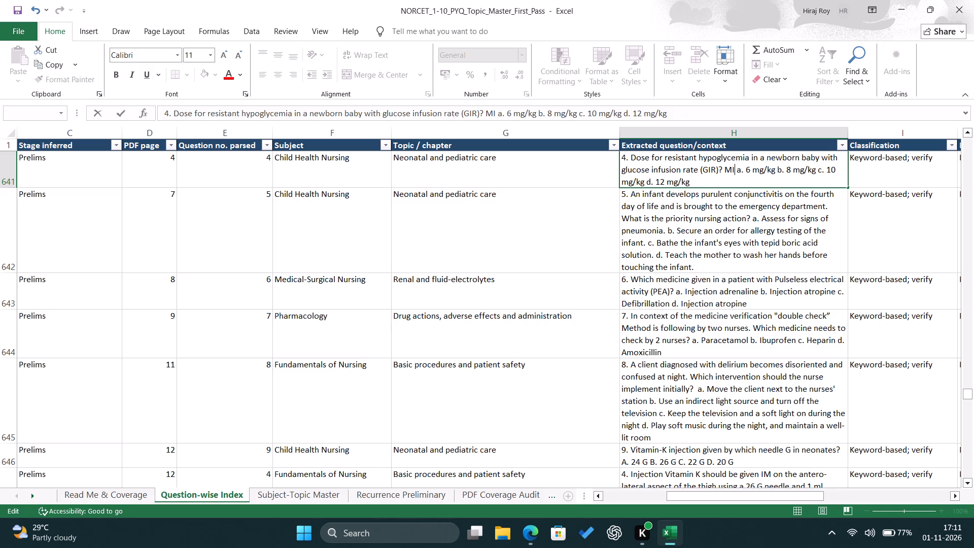
key("BackSpace")
key("BackSpace")
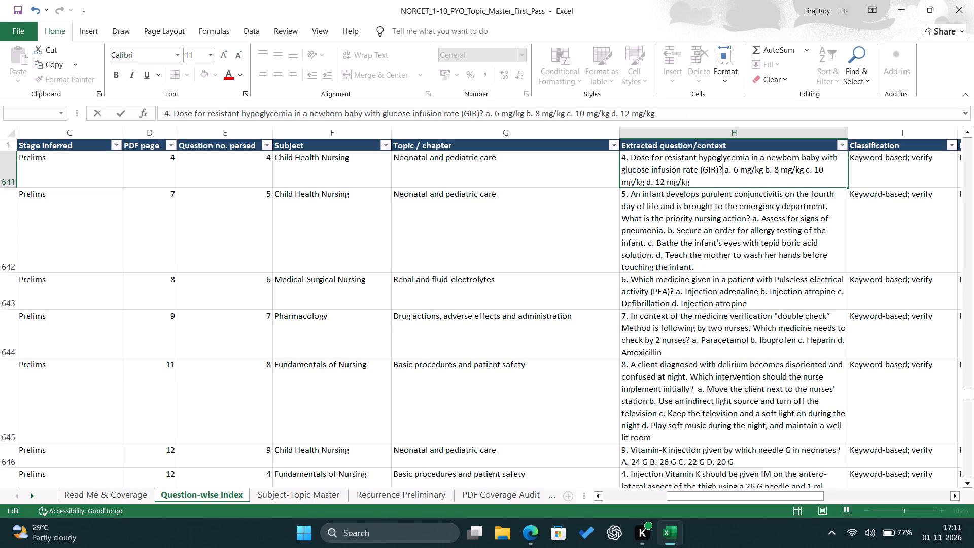
left_click(567, 228)
Remove "MISSION HIGH" from the question about the 25-year-old woman with frequent hand-washing in row 639.
scroll(710, 261, "up", 1)
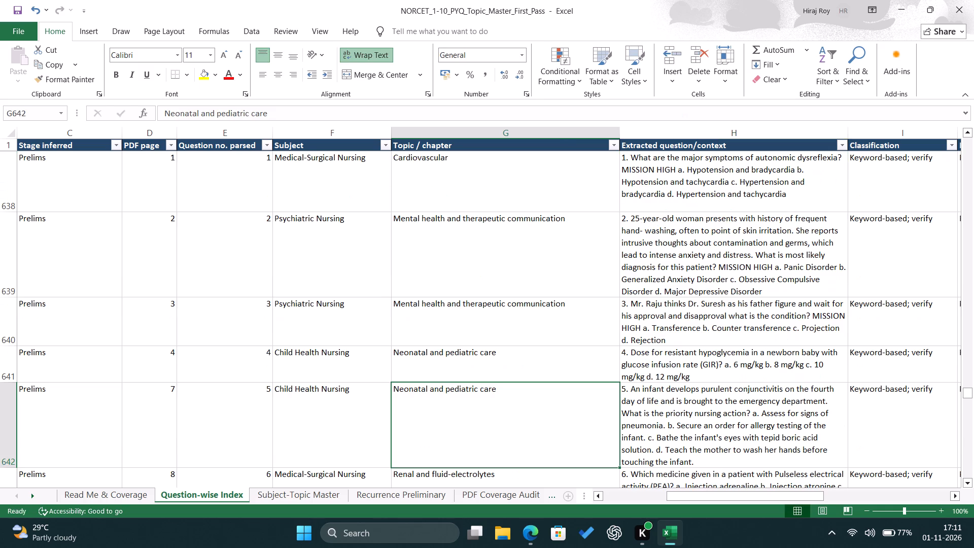
left_click(764, 264)
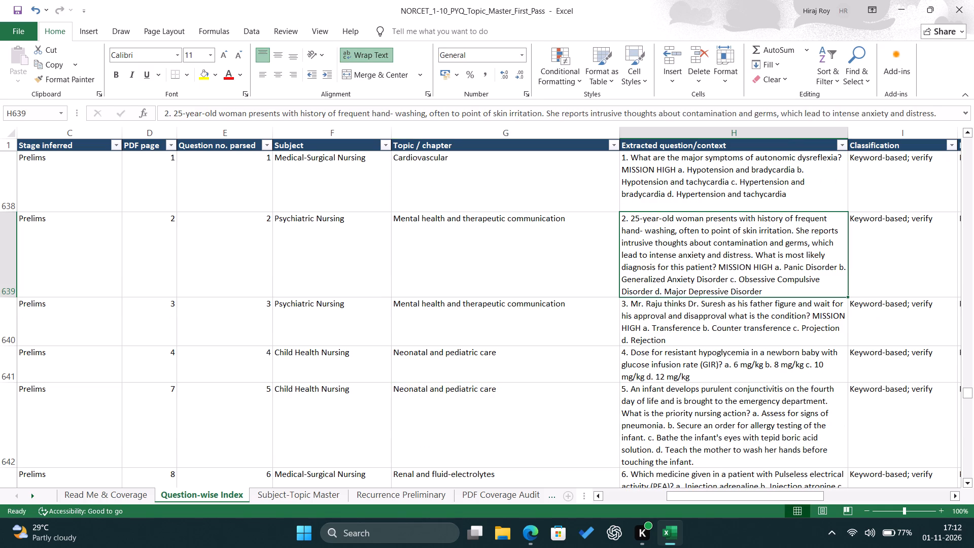
double_click(771, 265)
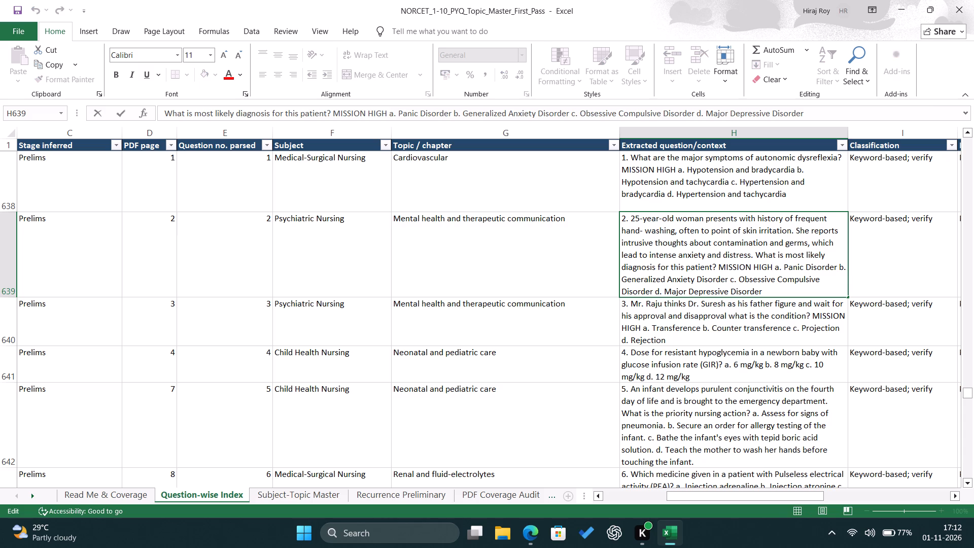
key("BackSpace")
key("BackSpace")
key("BackSpace")
key("BackSpace")
key("BackSpace")
key("BackSpace")
key("BackSpace")
key("BackSpace")
key("BackSpace")
key("BackSpace")
key("BackSpace")
key("BackSpace")
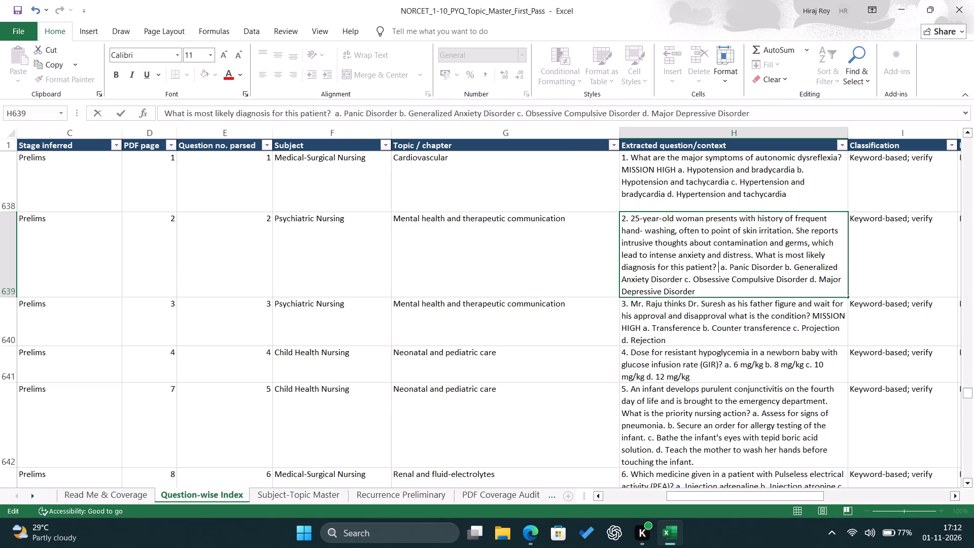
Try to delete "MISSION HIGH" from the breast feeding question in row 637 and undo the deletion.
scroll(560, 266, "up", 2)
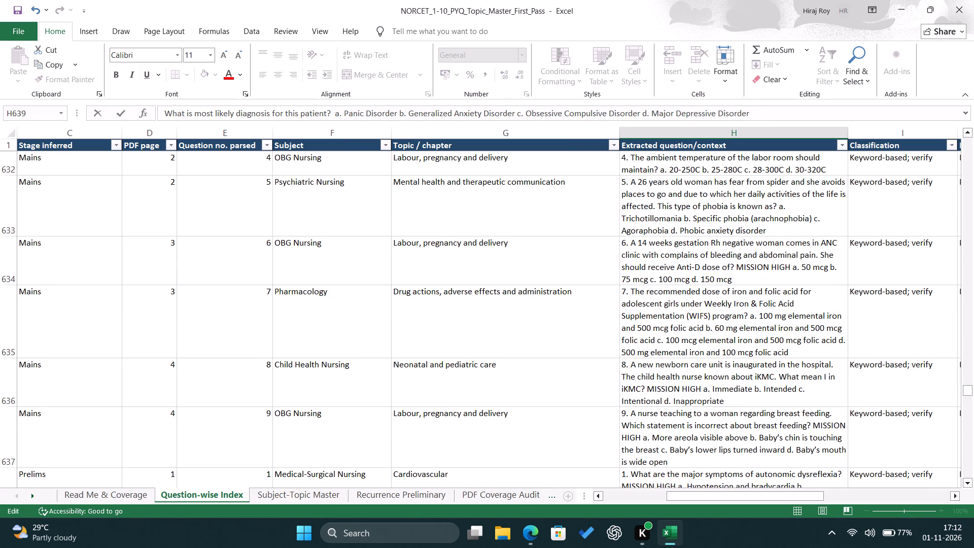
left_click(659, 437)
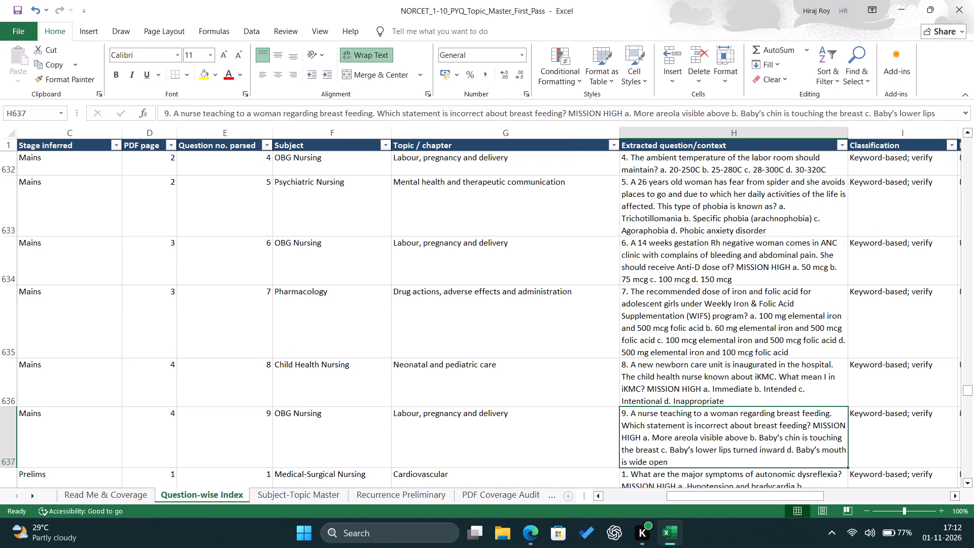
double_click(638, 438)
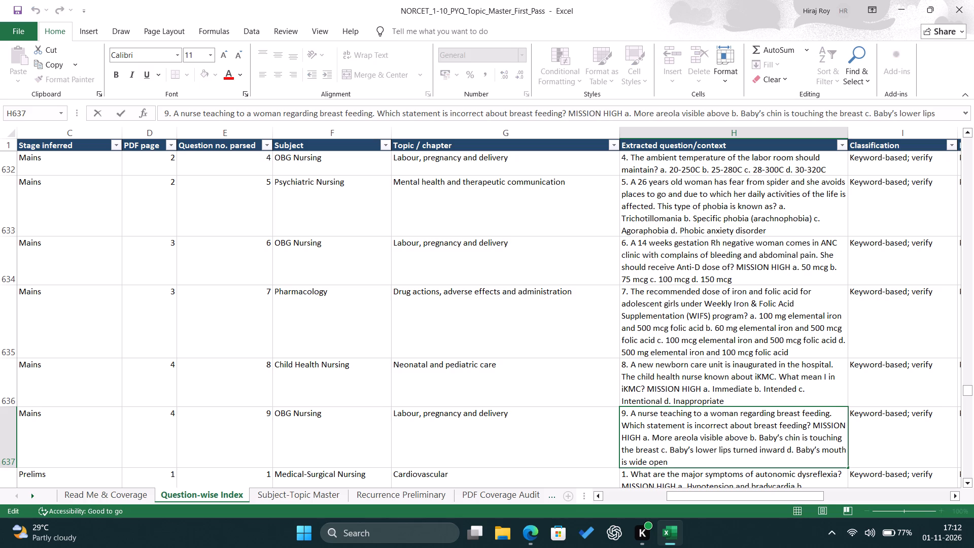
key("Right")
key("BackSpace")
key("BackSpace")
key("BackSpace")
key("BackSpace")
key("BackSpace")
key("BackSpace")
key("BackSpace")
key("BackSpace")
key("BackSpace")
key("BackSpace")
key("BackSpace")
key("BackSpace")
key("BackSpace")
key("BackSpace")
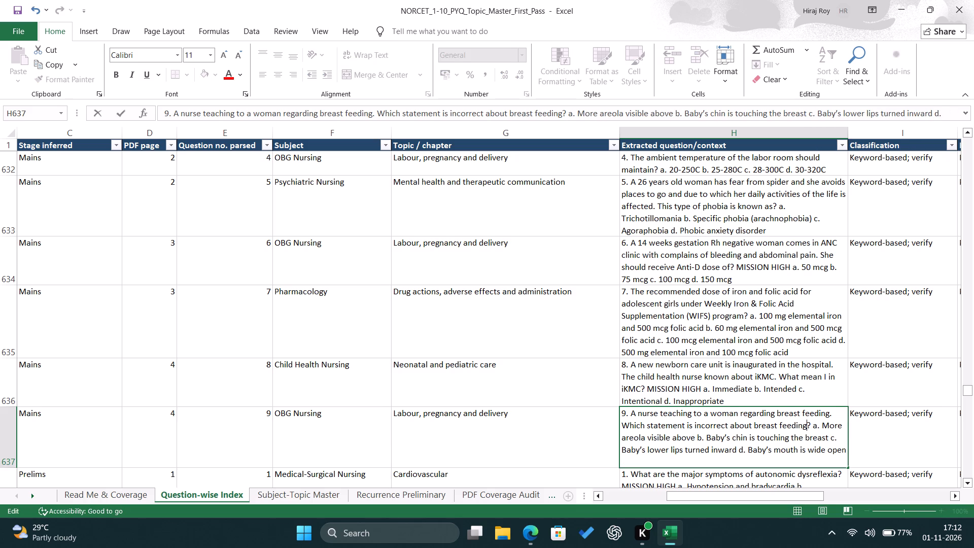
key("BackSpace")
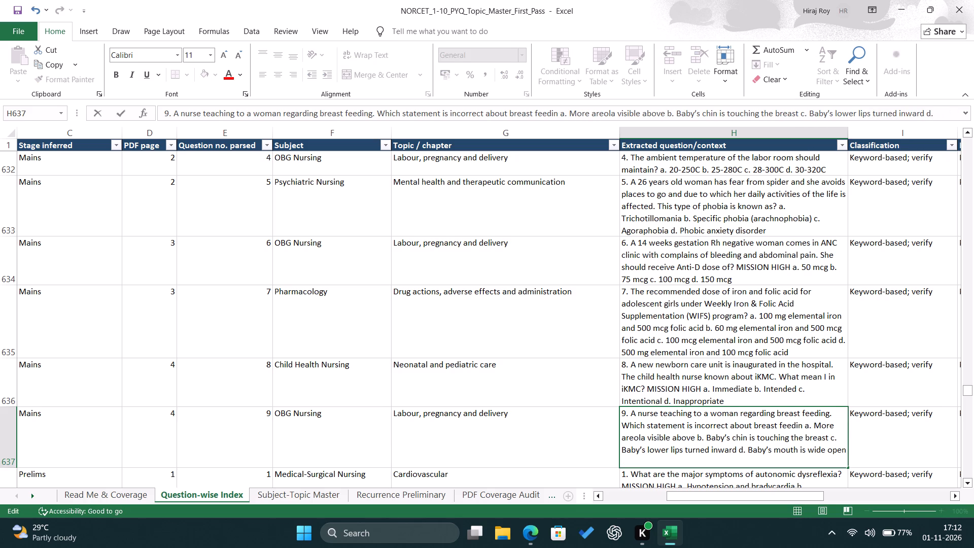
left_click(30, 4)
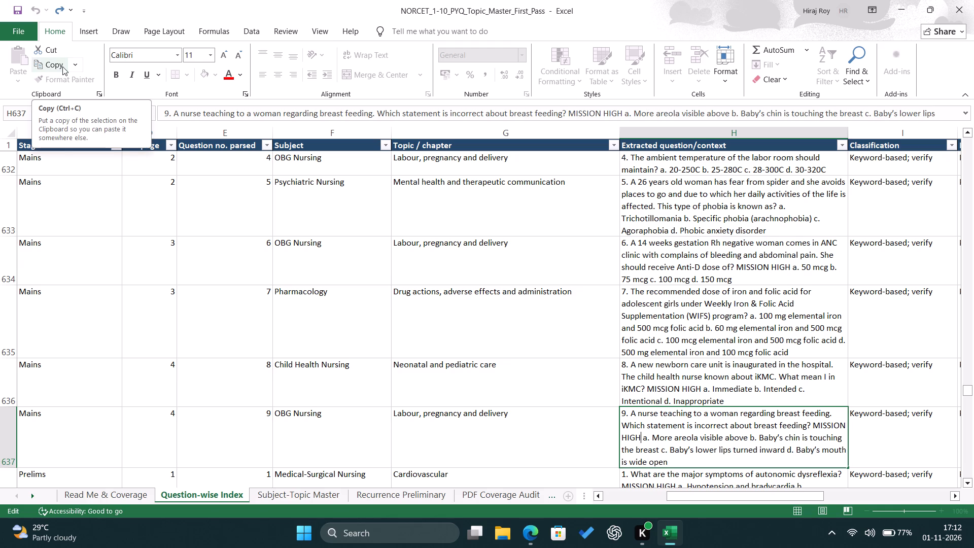
Delete only "MISSION HIGH" from the breast feeding question in row 637, keeping the question's own wording intact.
key("BackSpace")
key("BackSpace")
key("BackSpace")
key("BackSpace")
key("BackSpace")
key("BackSpace")
key("BackSpace")
key("BackSpace")
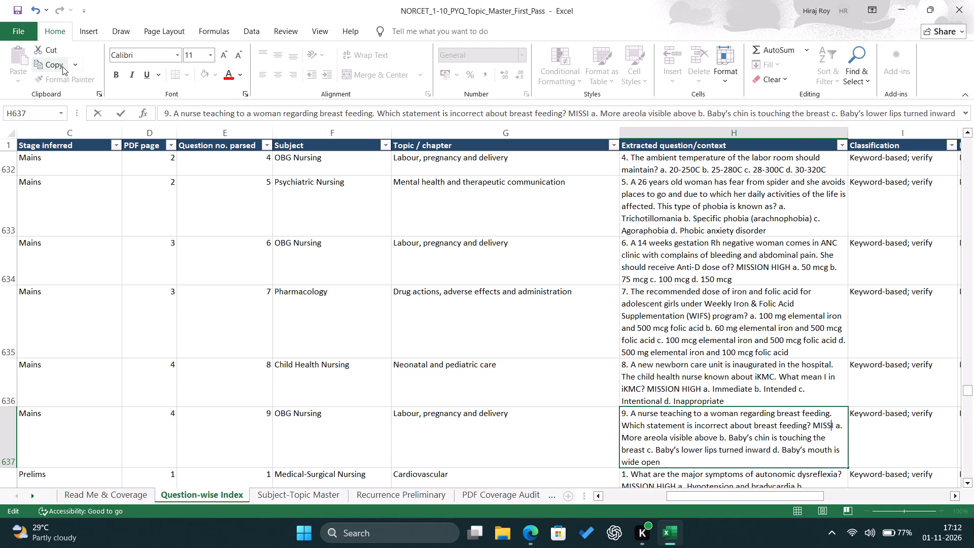
key("BackSpace")
key("BackSpace")
key("BackSpace")
key("BackSpace")
key("BackSpace")
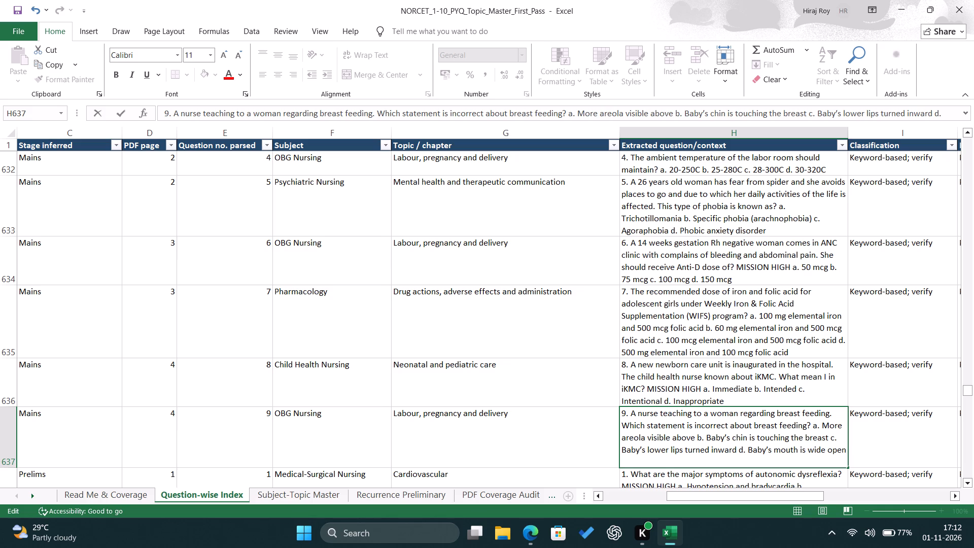
Remove "MISSION HIGH" from the newborn care unit iKMC question in row 636.
left_click(729, 386)
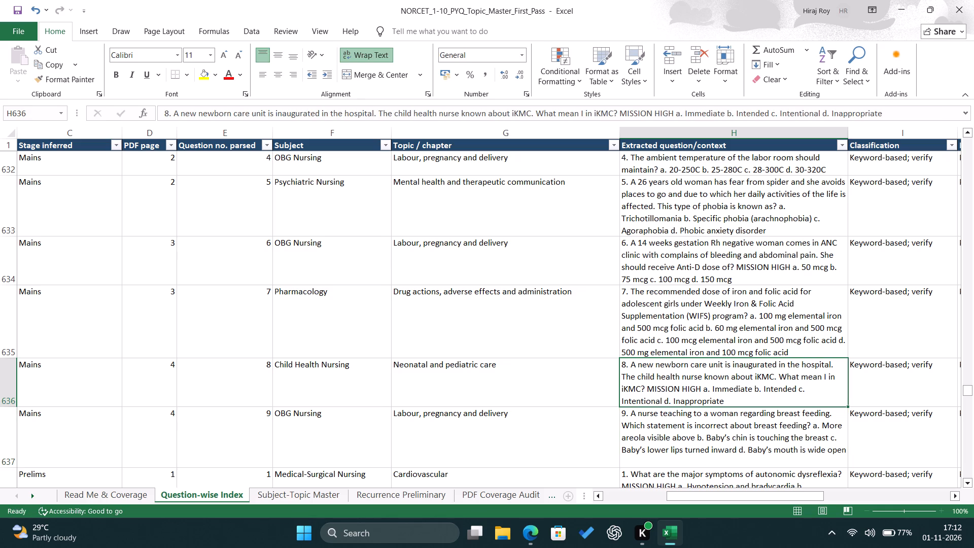
double_click(698, 385)
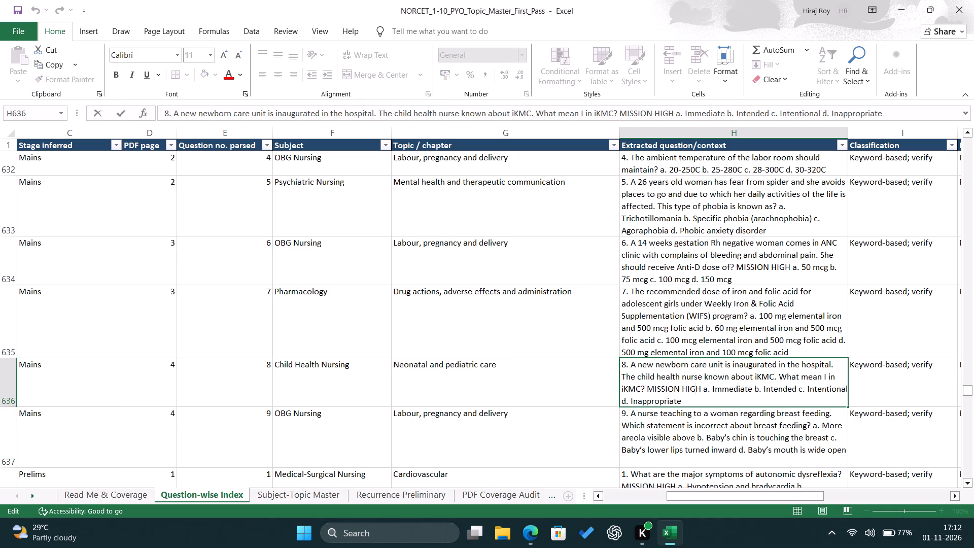
key("Right")
key("BackSpace")
key("BackSpace")
key("BackSpace")
key("BackSpace")
key("BackSpace")
key("BackSpace")
key("BackSpace")
key("BackSpace")
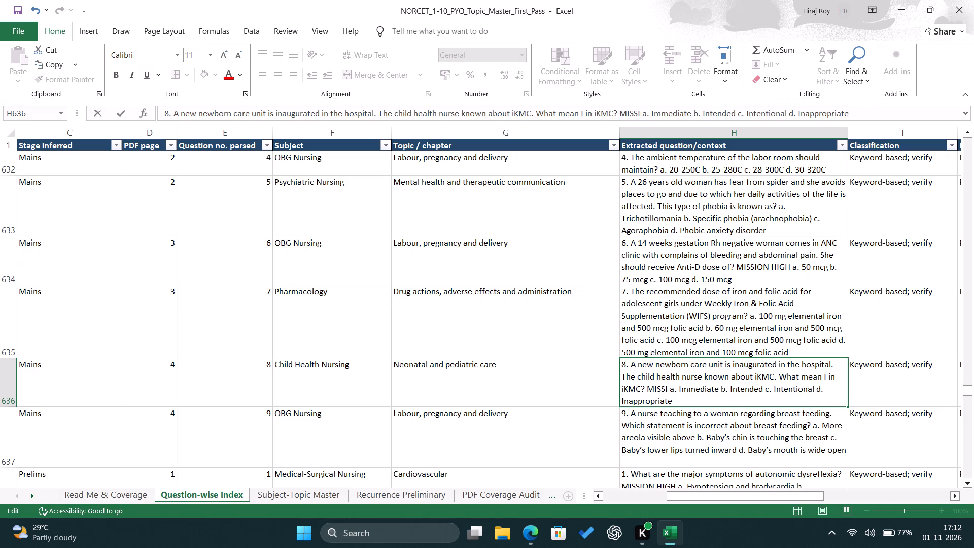
key("BackSpace")
key("BackSpace")
key("BackSpace")
key("BackSpace")
key("BackSpace")
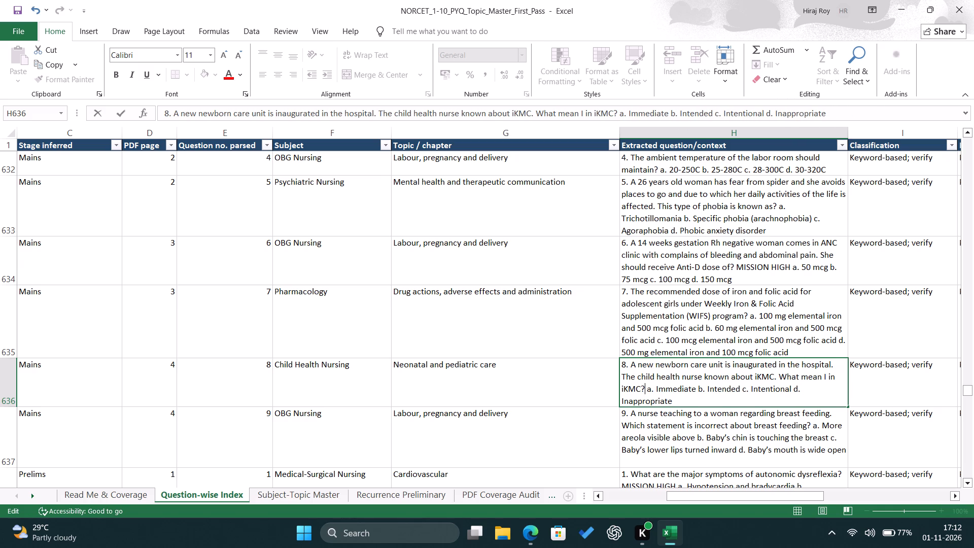
left_click(759, 338)
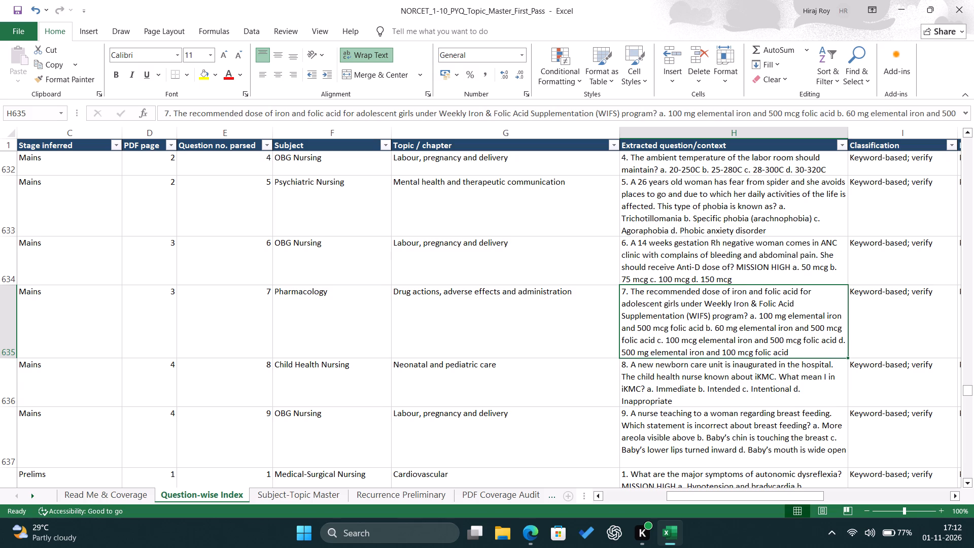
Delete "MISSION HIGH" from the Anti-D dose question about the Rh negative woman in row 634.
left_click(789, 249)
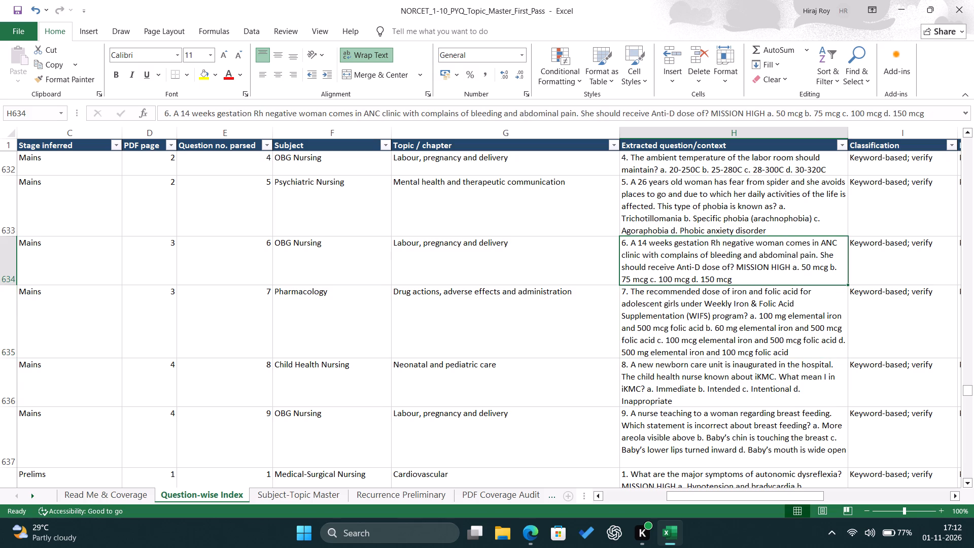
double_click(790, 265)
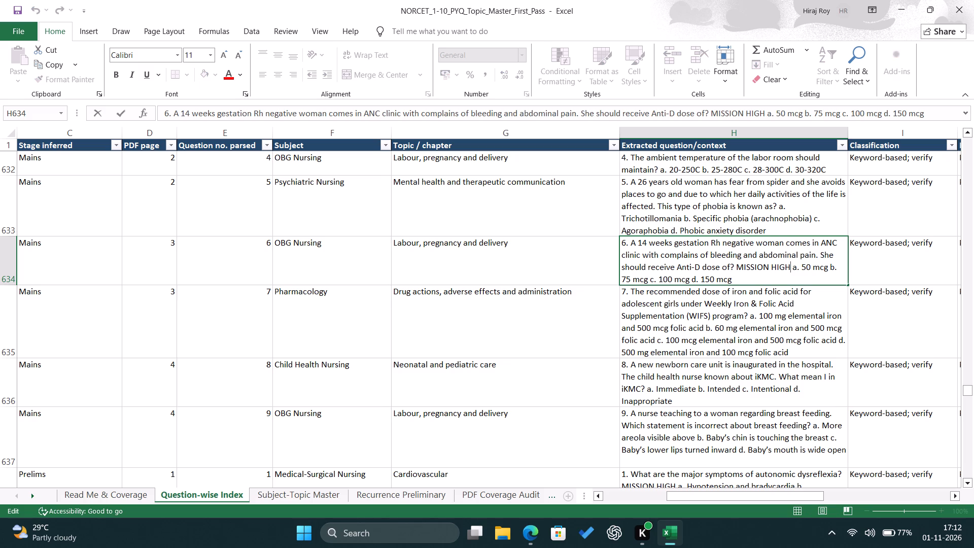
key("BackSpace")
key("BackSpace")
key("BackSpace")
key("BackSpace")
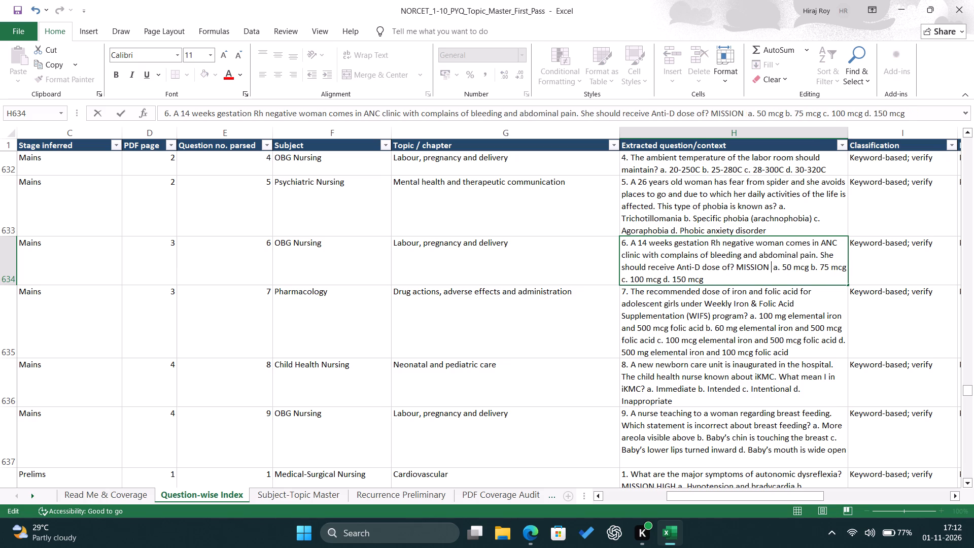
key("BackSpace")
key("BackSpace")
key("BackSpace")
key("BackSpace")
key("BackSpace")
key("BackSpace")
key("BackSpace")
key("BackSpace")
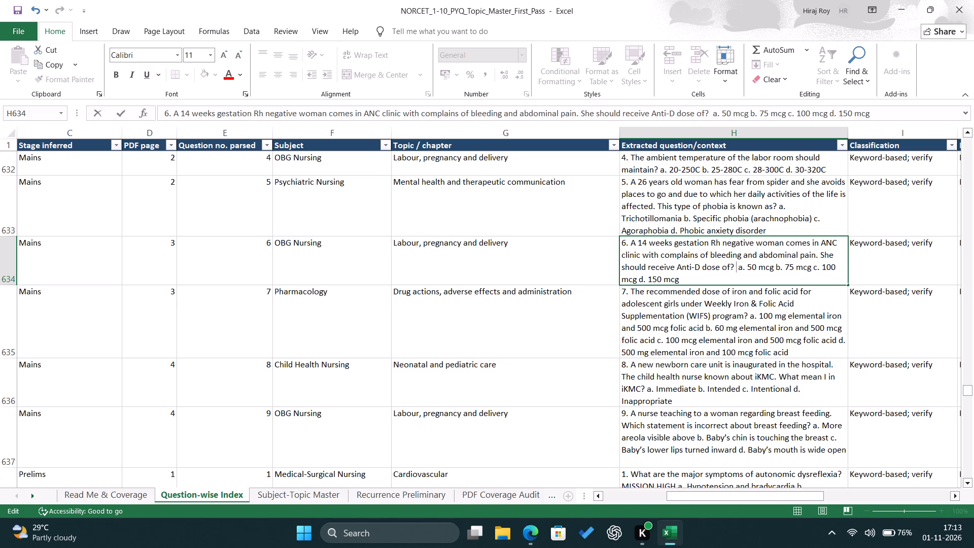
scroll(758, 303, "up", 2)
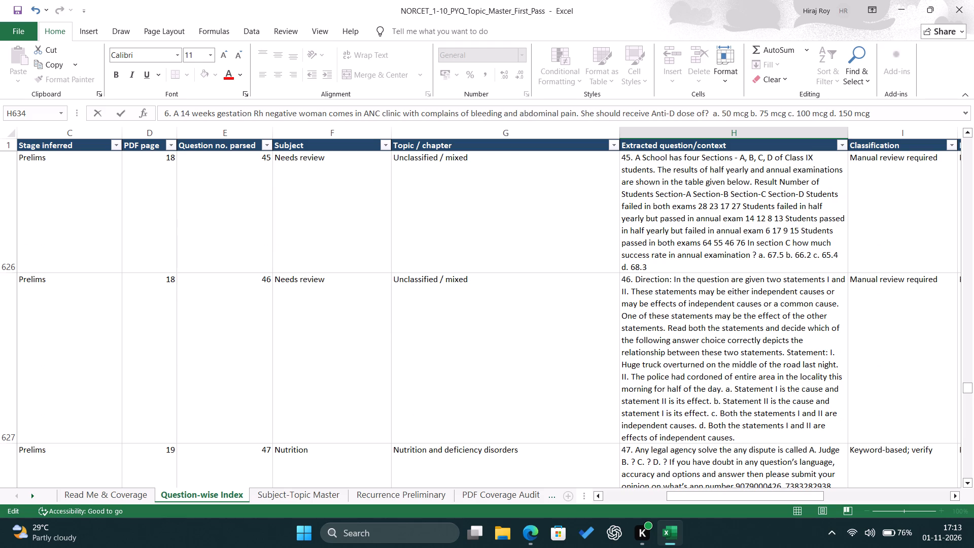
left_click(732, 358)
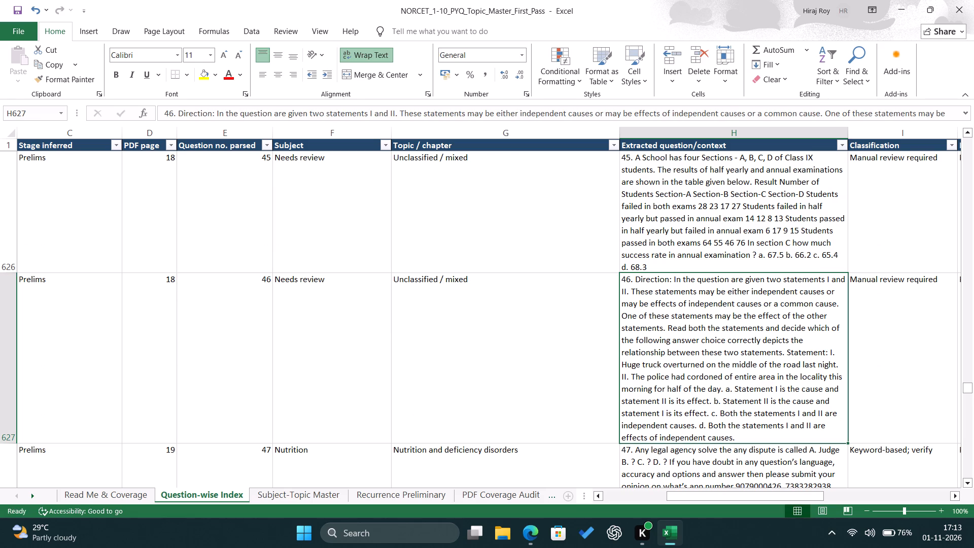
Look through the extracted questions above row 627, up to row 602, for stray "MISSION HIGH" text.
scroll(745, 348, "up", 1)
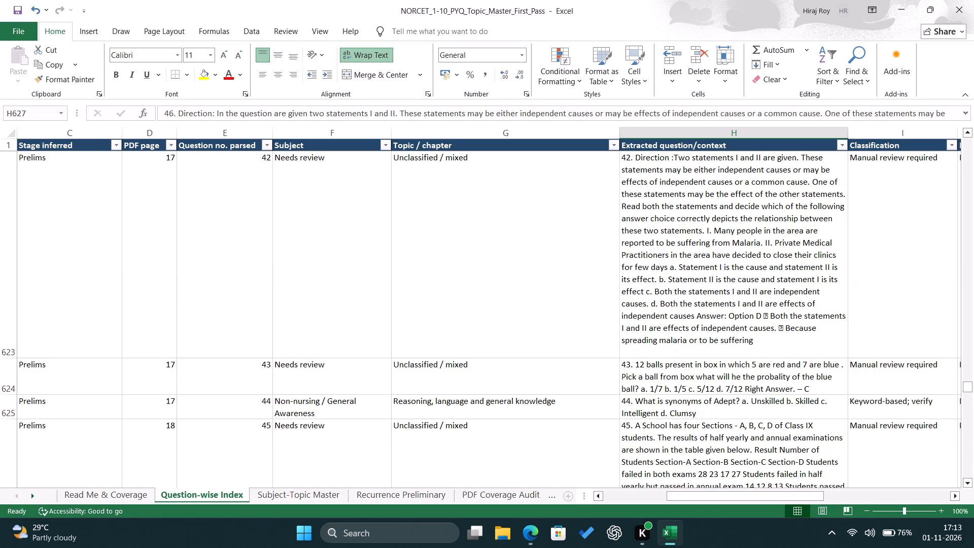
scroll(745, 348, "up", 1)
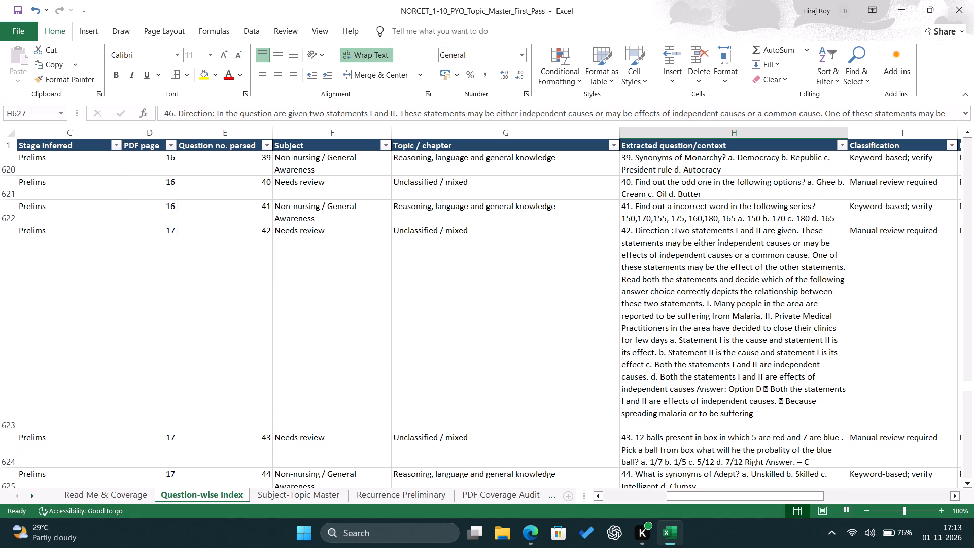
scroll(745, 348, "up", 1)
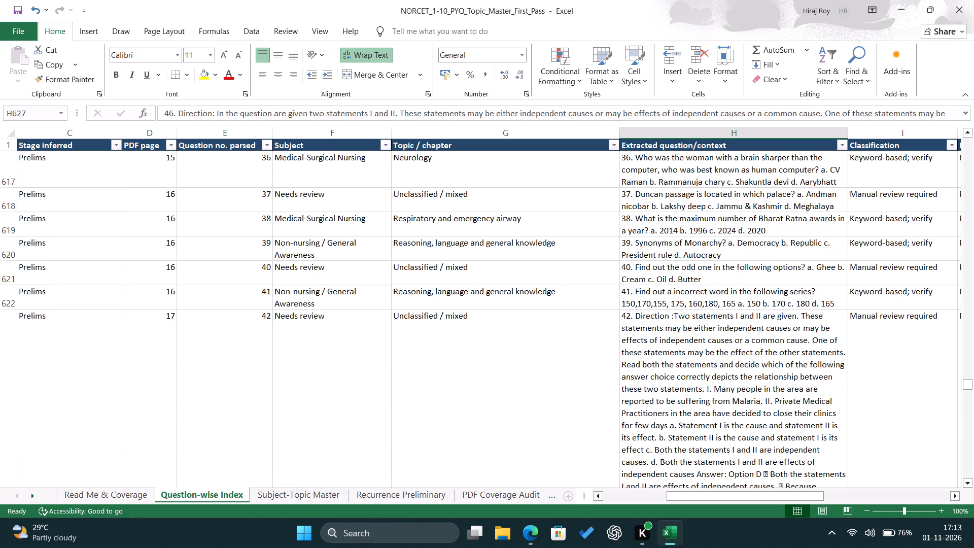
scroll(745, 348, "up", 1)
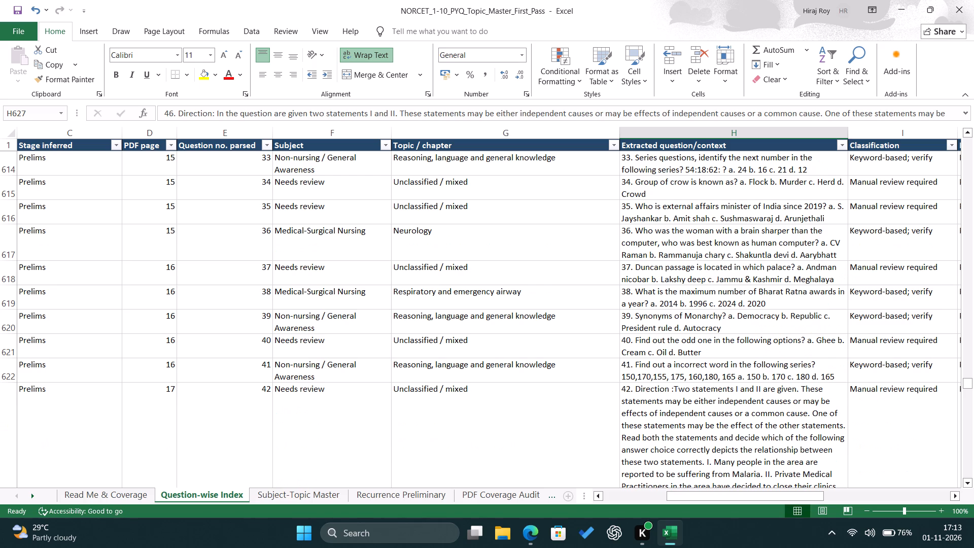
scroll(745, 348, "up", 1)
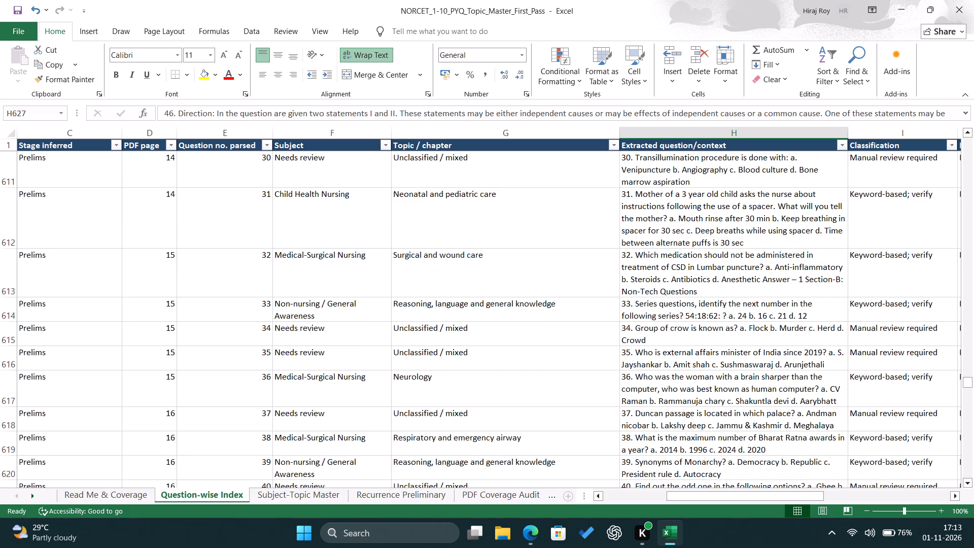
scroll(745, 348, "up", 1)
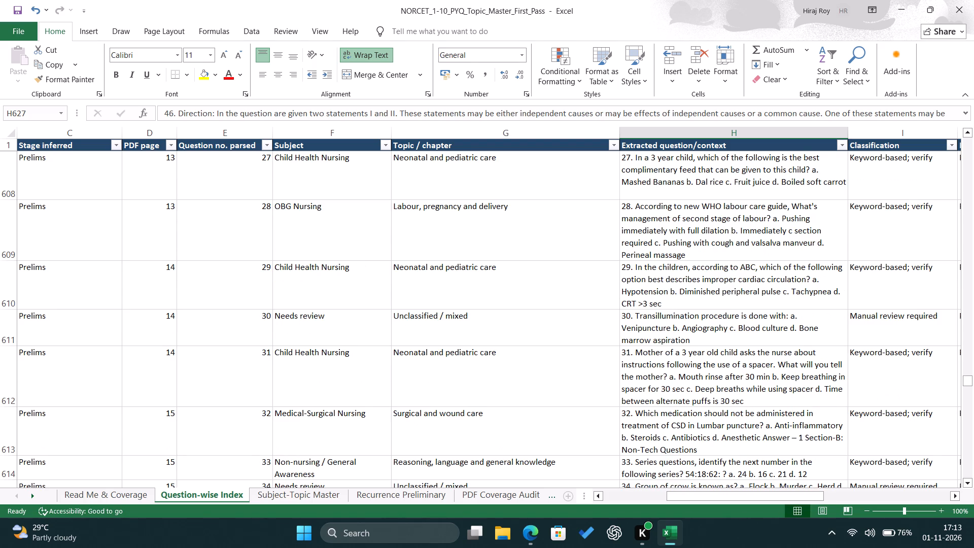
scroll(745, 348, "up", 2)
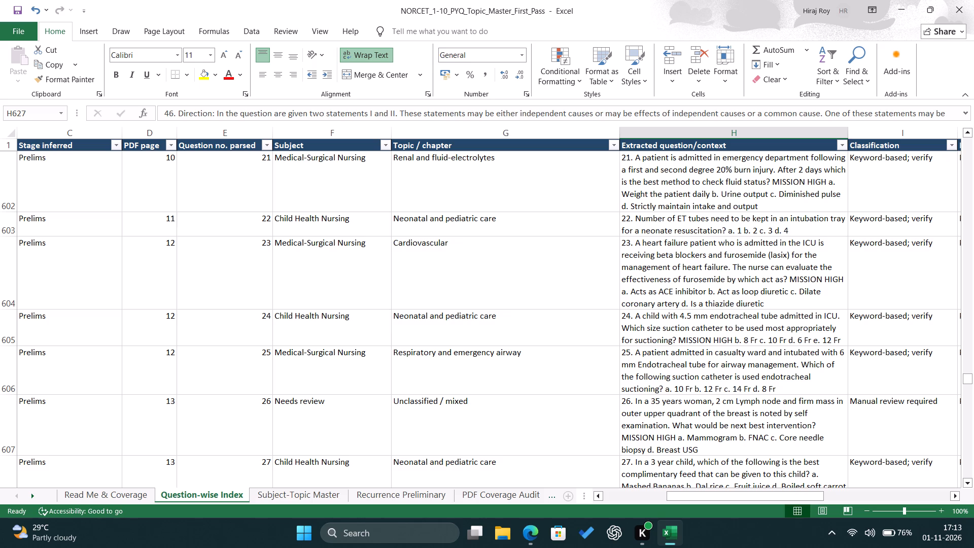
Remove "MISSION HIGH" from the question about the 35-year-old woman's breast mass in row 607.
scroll(722, 409, "down", 1)
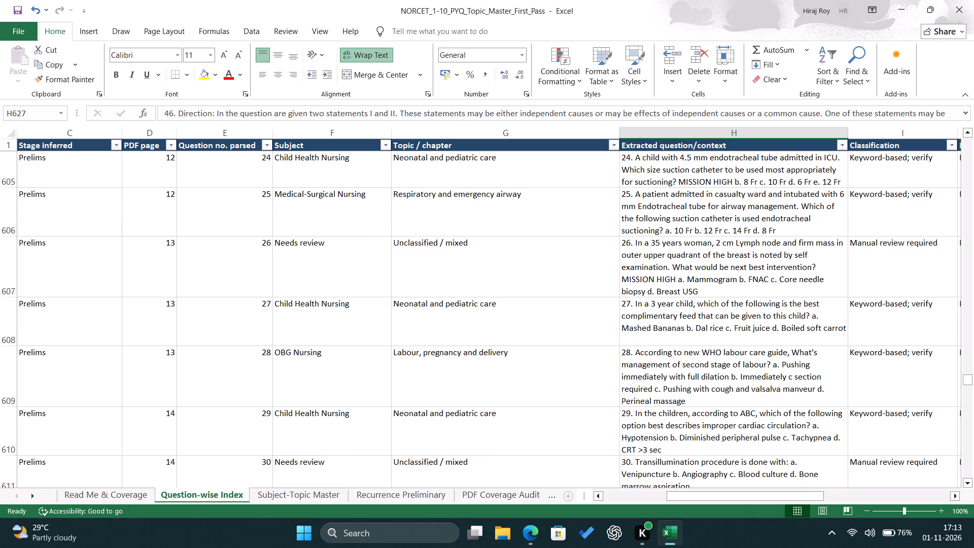
double_click(676, 277)
key("BackSpace")
key("BackSpace")
key("BackSpace")
key("BackSpace")
key("BackSpace")
key("BackSpace")
key("BackSpace")
key("BackSpace")
key("BackSpace")
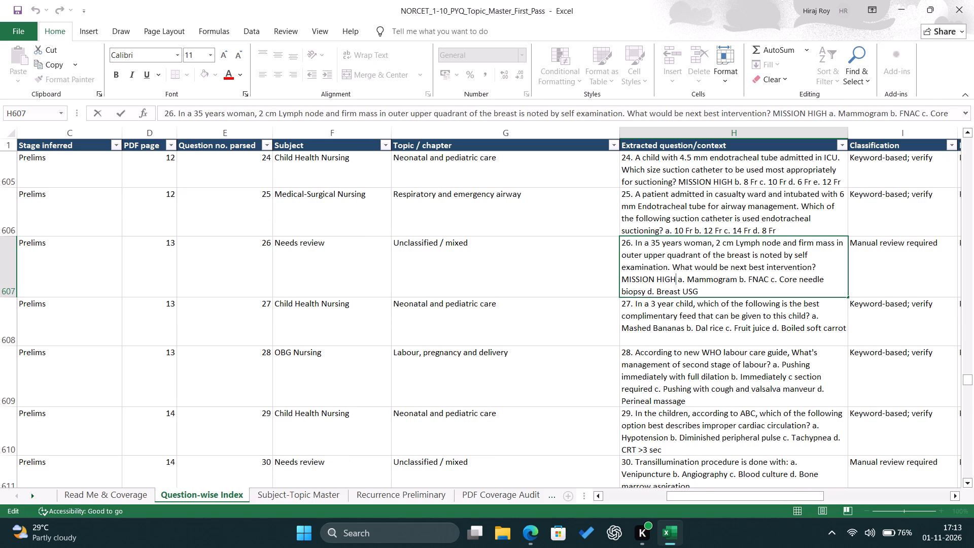
key("BackSpace")
key("BackSpace")
key("BackSpace")
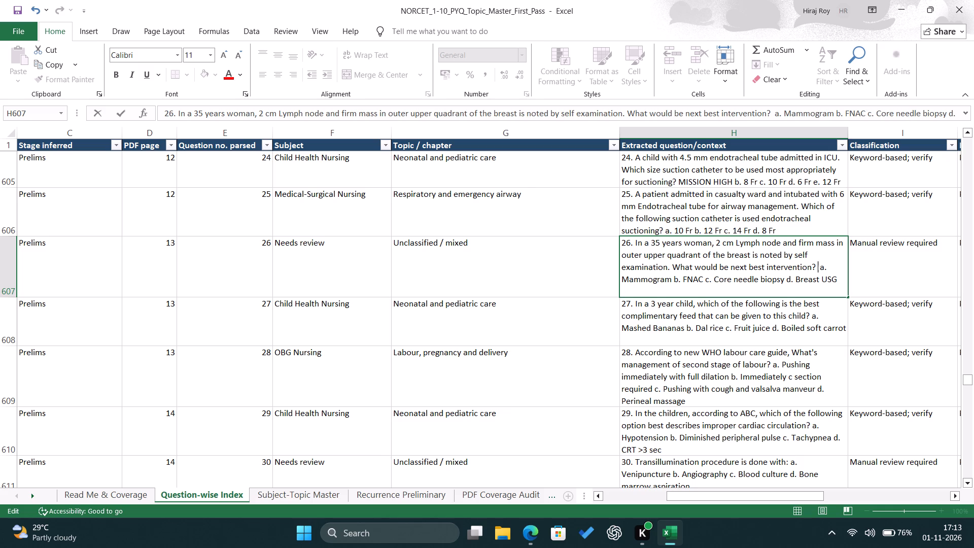
key("BackSpace")
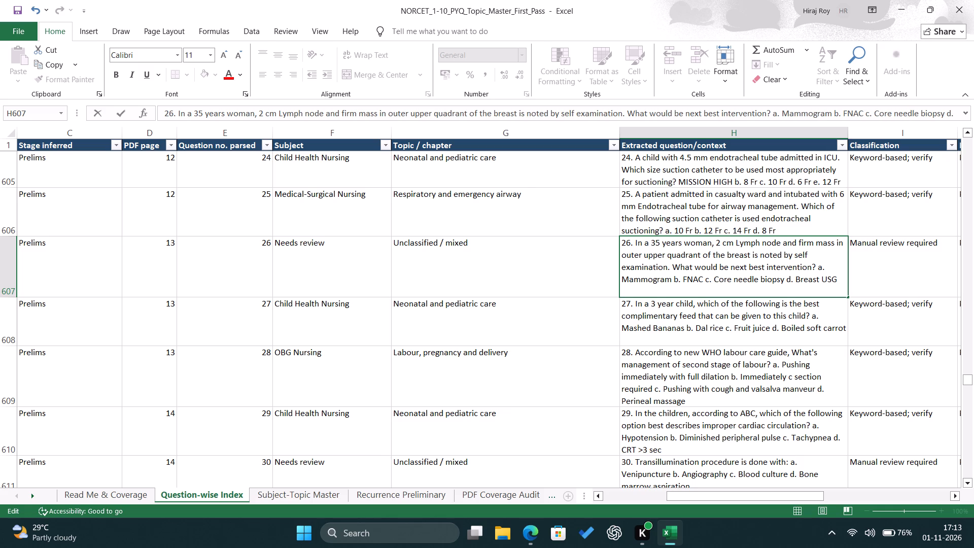
left_click(761, 218)
Remove "MISSION HIGH" from the suction catheter question about the child with a 4.5 mm endotracheal tube in row 605.
left_click(788, 170)
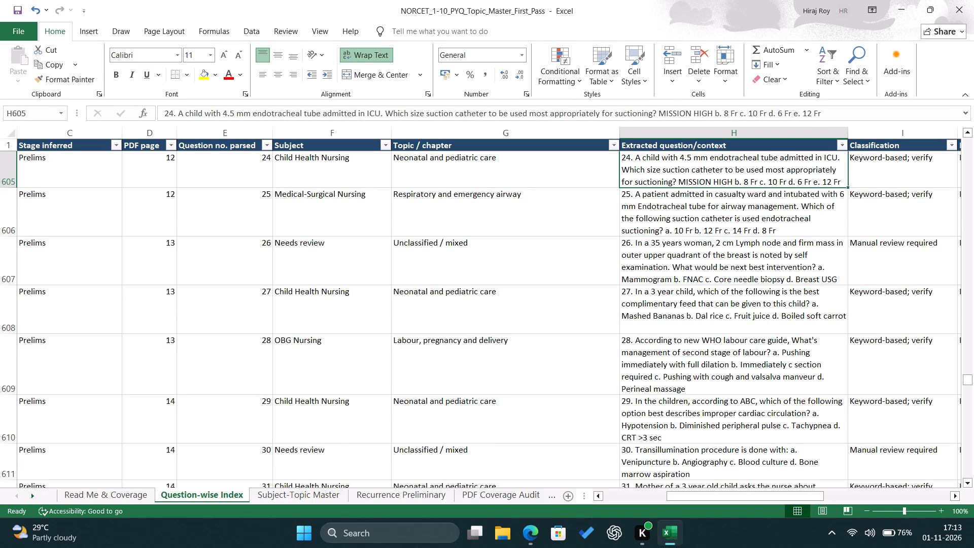
scroll(759, 217, "up", 1)
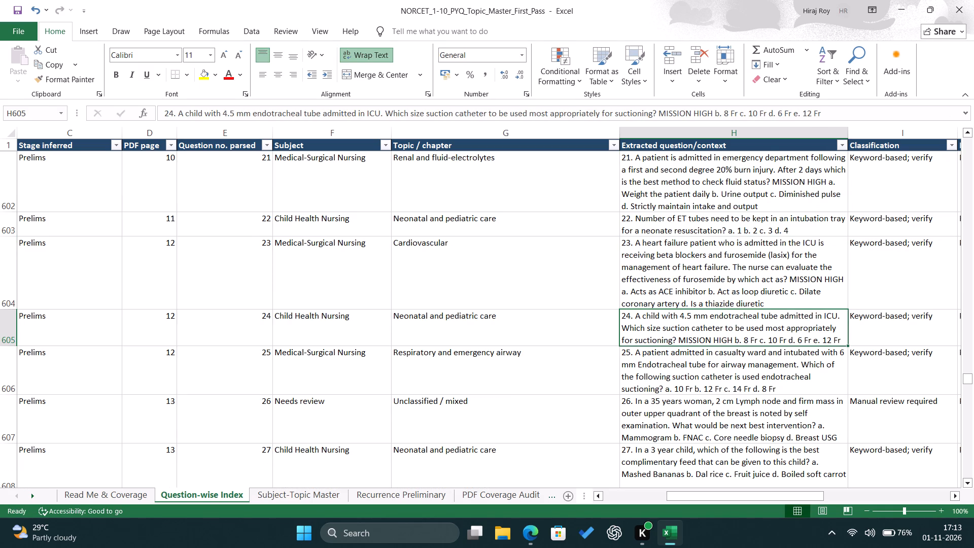
left_click(730, 336)
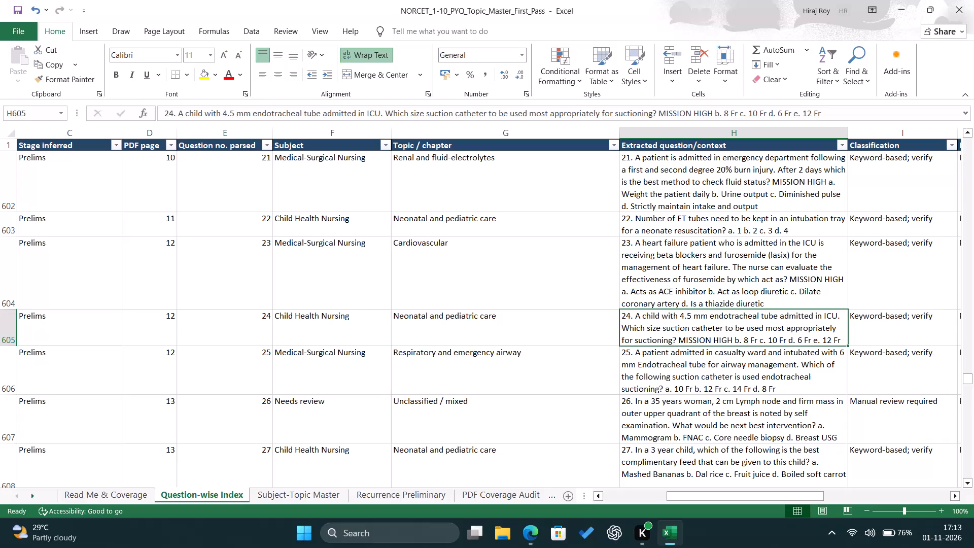
double_click(733, 338)
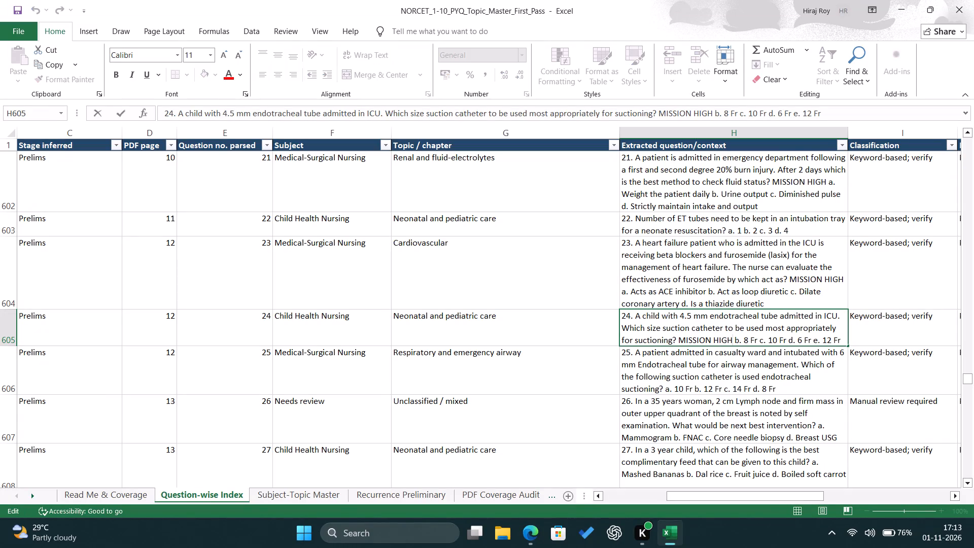
key("BackSpace")
key("BackSpace")
key("BackSpace")
key("BackSpace")
key("BackSpace")
key("BackSpace")
key("BackSpace")
key("BackSpace")
key("BackSpace")
key("BackSpace")
key("BackSpace")
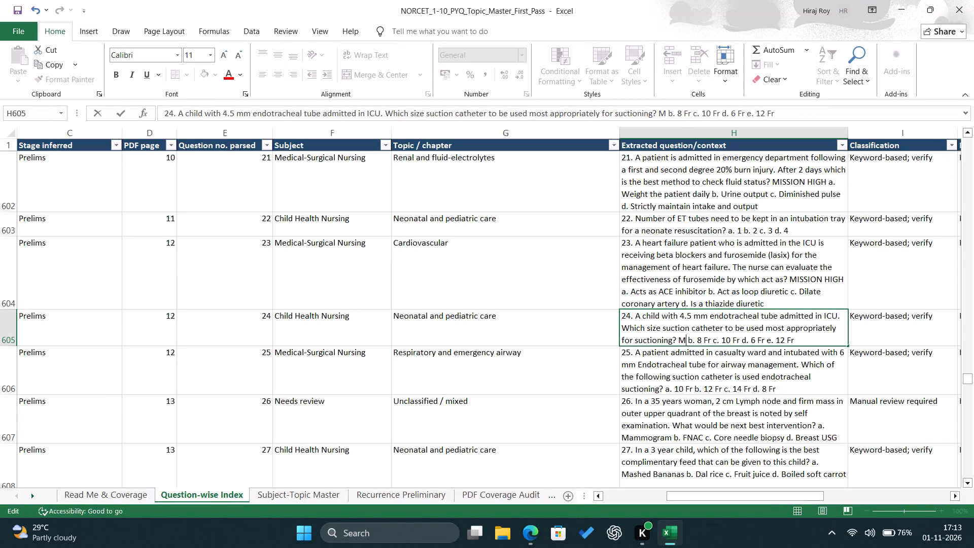
key("BackSpace")
key("BackSpace")
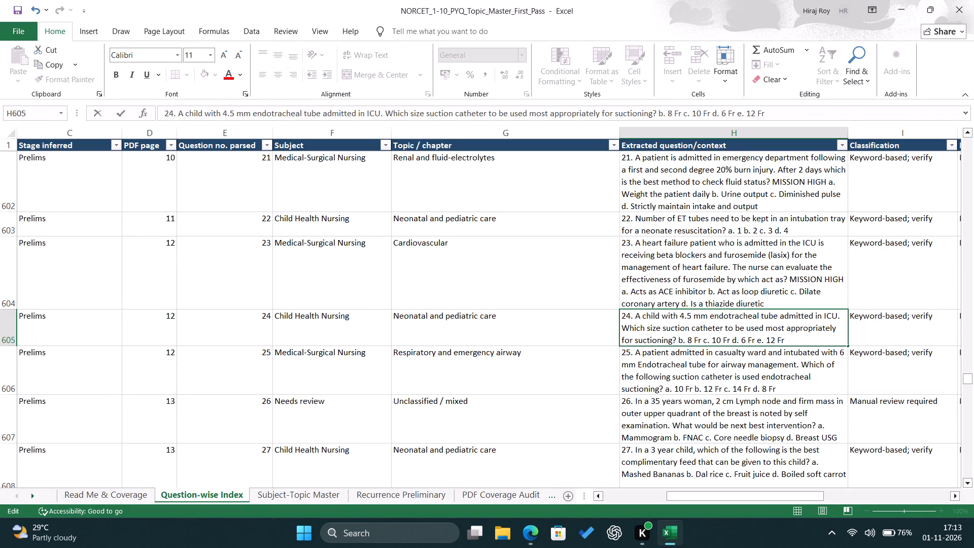
Delete "MISSION HIGH" from the question on evaluating furosemide in a heart failure patient in row 604.
left_click(771, 296)
double_click(845, 279)
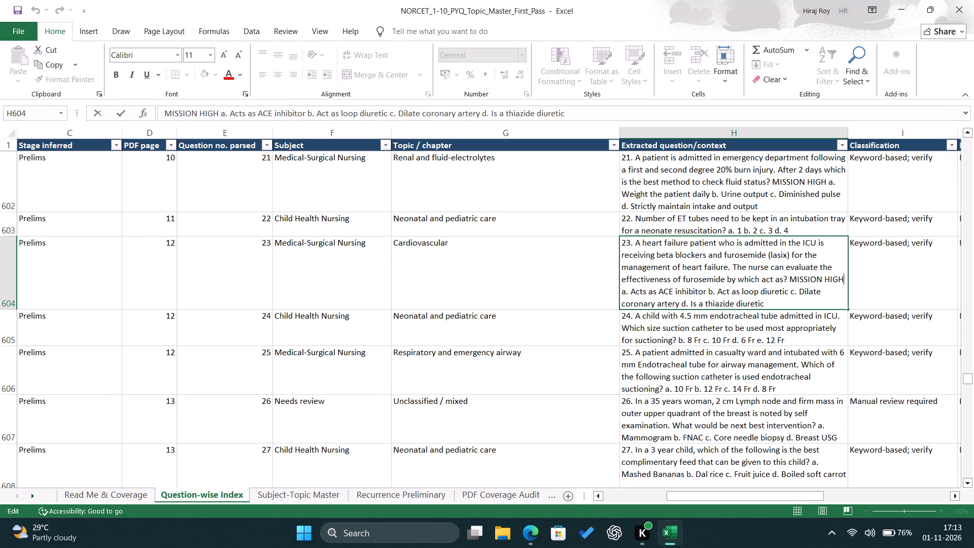
key("BackSpace")
key("BackSpace")
key("BackSpace")
key("BackSpace")
key("BackSpace")
key("BackSpace")
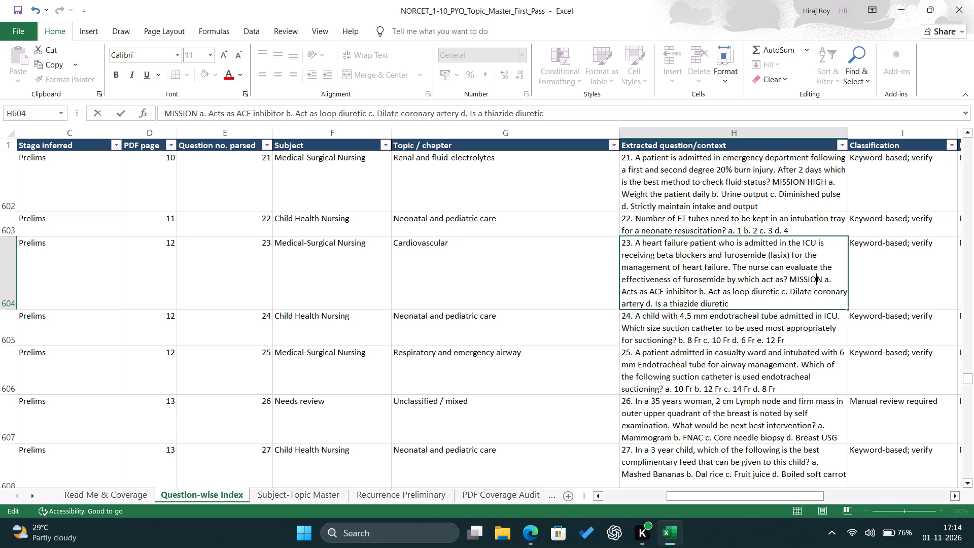
key("BackSpace")
key("BackSpace")
key("BackSpace")
key("BackSpace")
key("BackSpace")
key("BackSpace")
key("BackSpace")
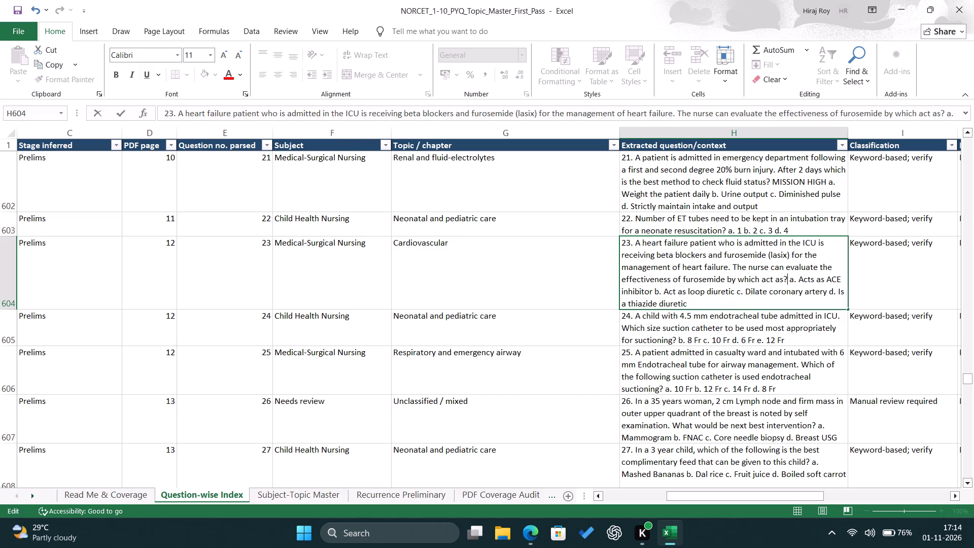
Remove "MISSION HIGH" from the question about checking fluid status after a 20% burn injury in row 602.
scroll(775, 257, "up", 1)
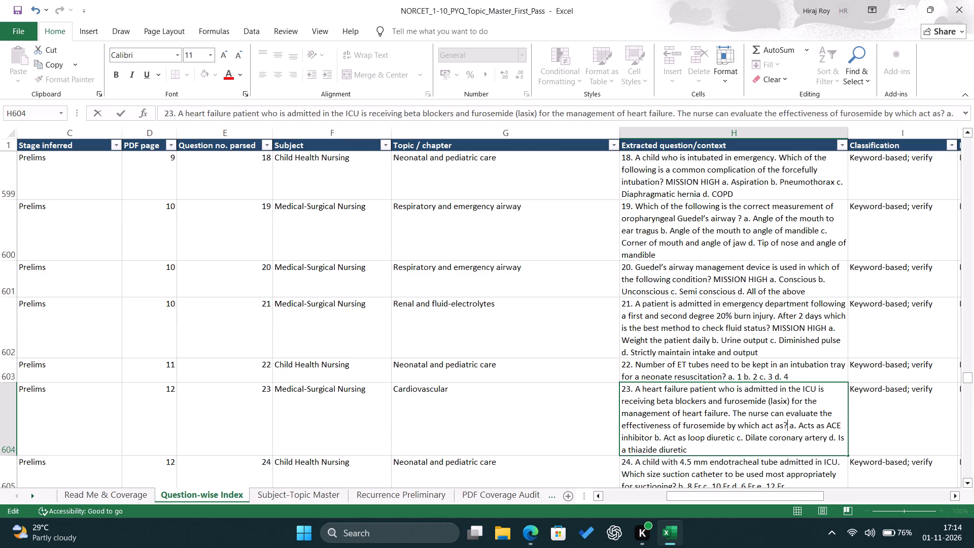
left_click(803, 349)
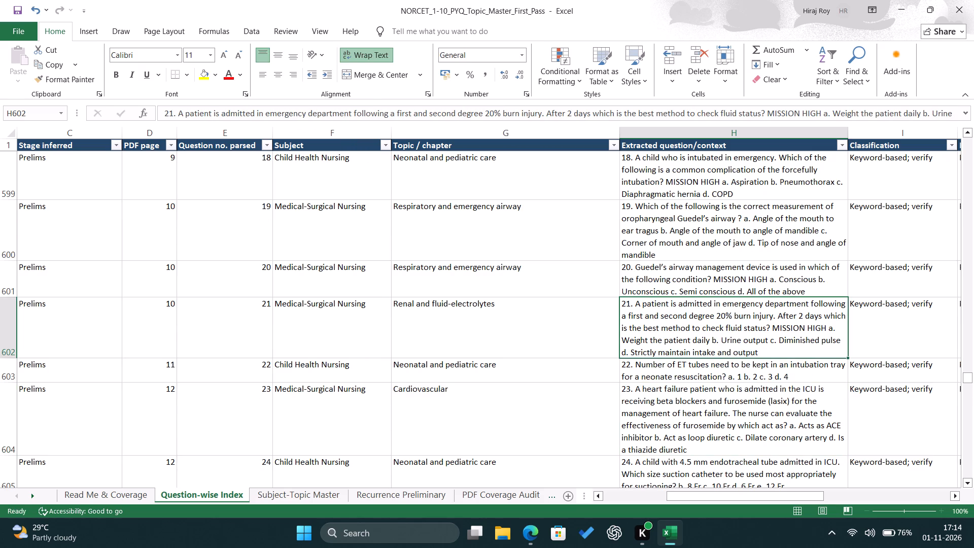
double_click(825, 325)
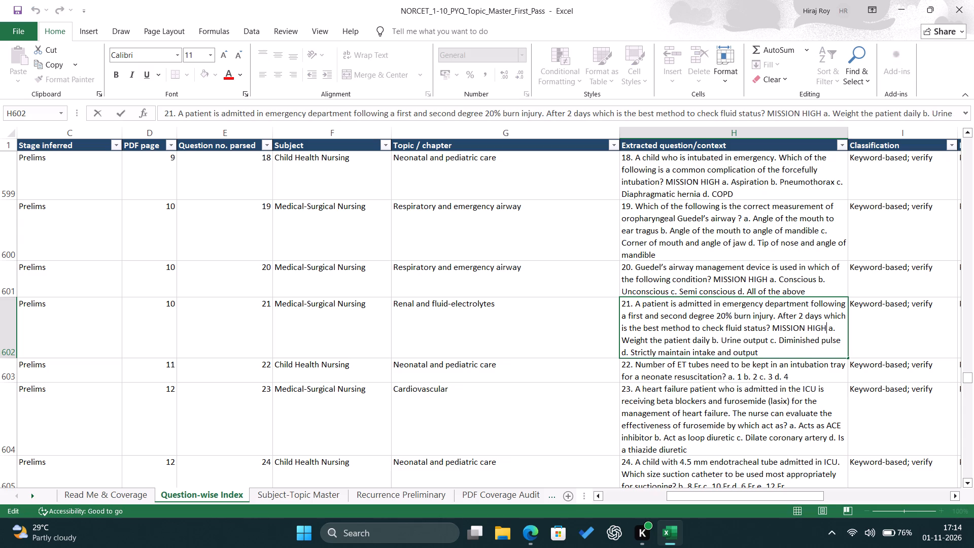
key("BackSpace")
key("BackSpace")
key("BackSpace")
key("BackSpace")
key("BackSpace")
key("BackSpace")
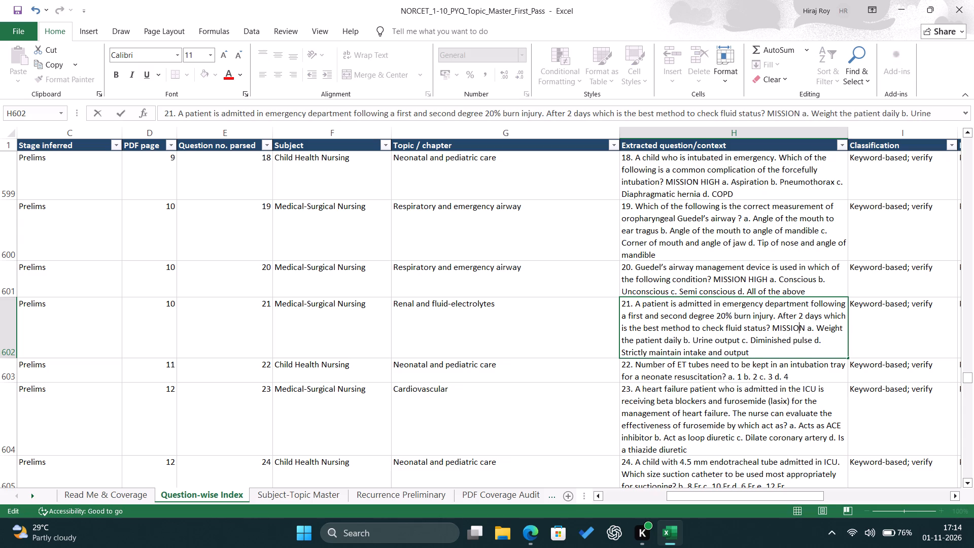
key("BackSpace")
key("BackSpace")
key("BackSpace")
key("BackSpace")
key("BackSpace")
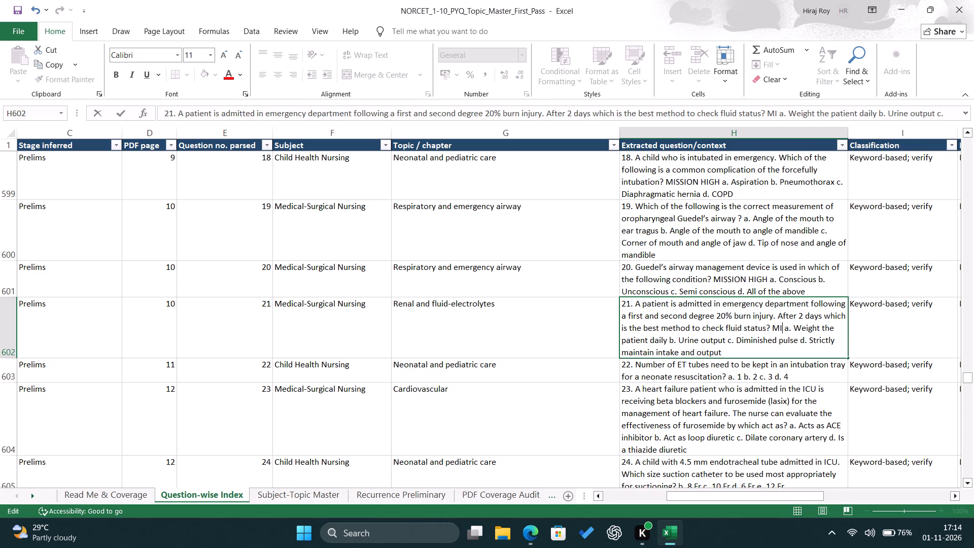
key("BackSpace")
key("BackSpace")
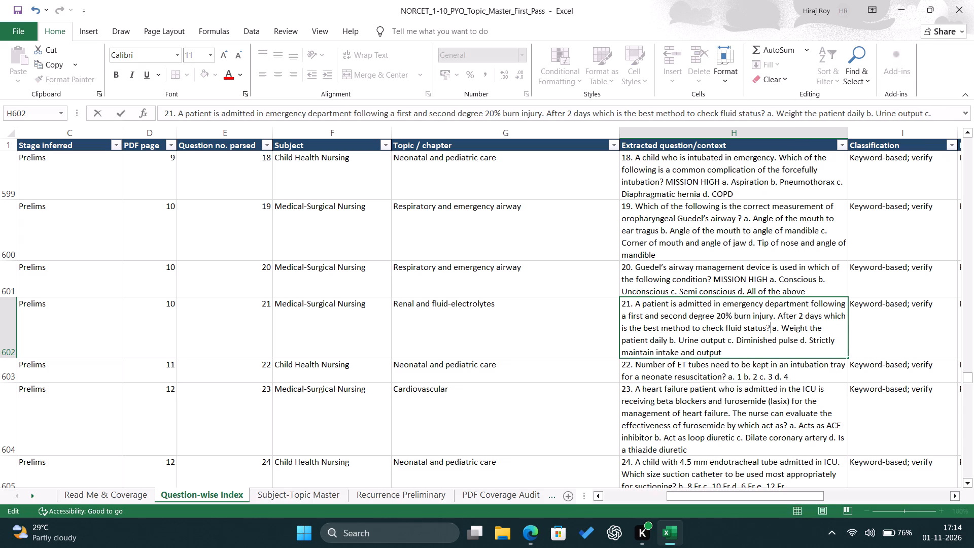
Delete "MISSION HIGH" from the question about when Guedel's airway device is used in row 601.
double_click(766, 278)
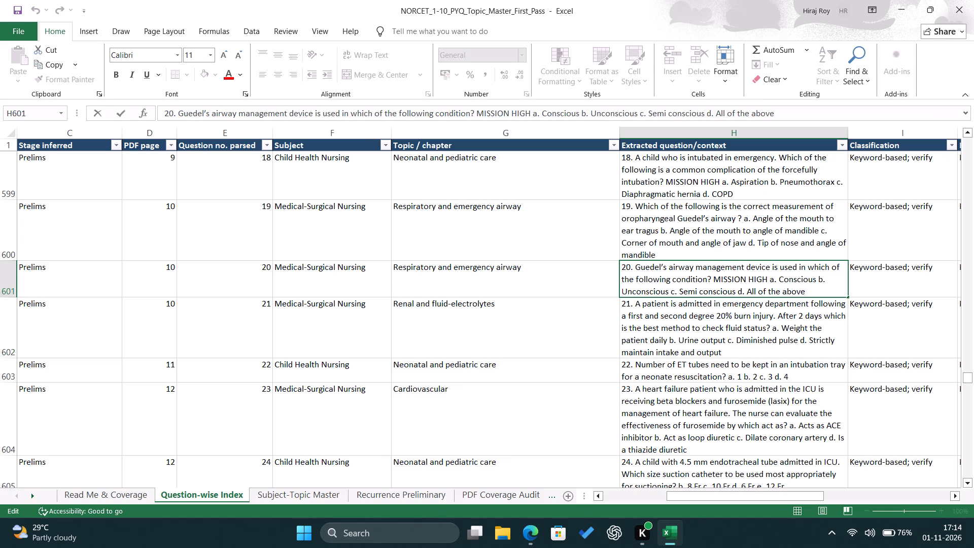
key("BackSpace")
key("BackSpace")
key("BackSpace")
key("BackSpace")
key("BackSpace")
key("BackSpace")
key("BackSpace")
key("BackSpace")
key("BackSpace")
key("BackSpace")
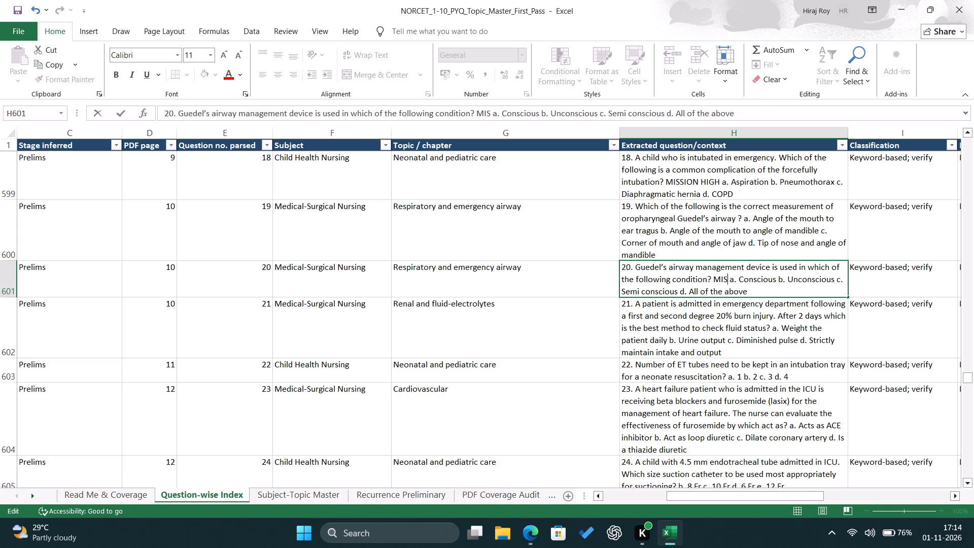
key("BackSpace")
key("BackSpace")
key("BackSpace")
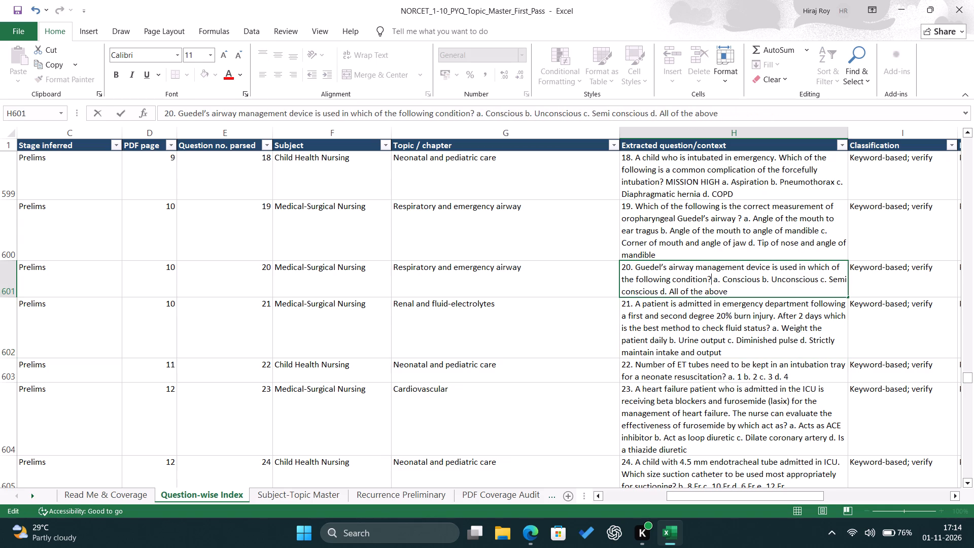
Remove "MISSION HIGH" from the question about complications of forceful intubation in a child in row 599.
scroll(637, 310, "up", 1)
left_click(717, 312)
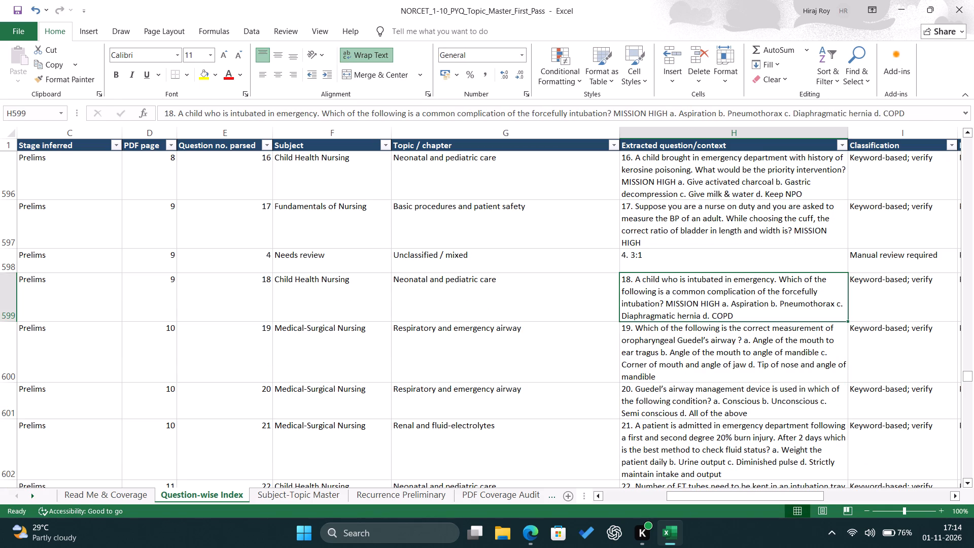
double_click(720, 299)
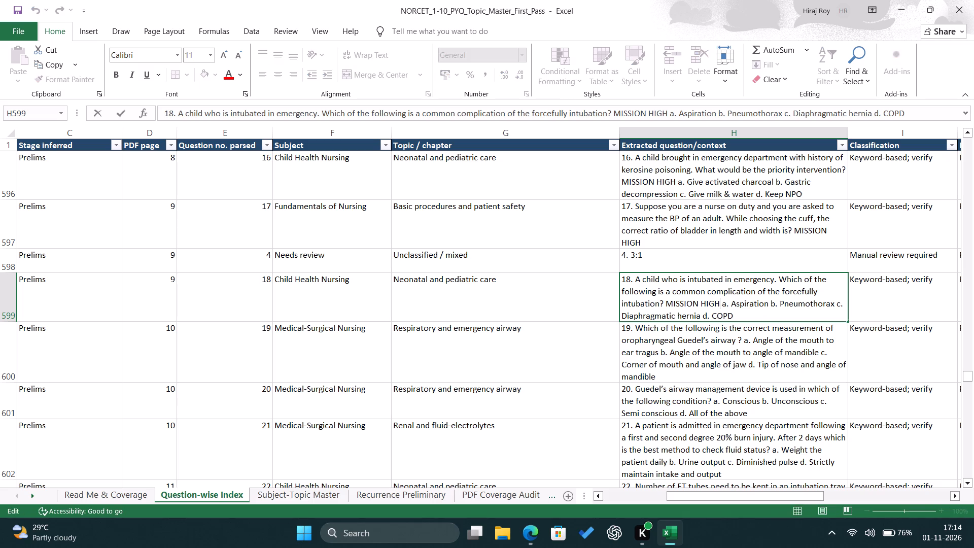
key("BackSpace")
key("BackSpace")
key("BackSpace")
key("BackSpace")
key("BackSpace")
key("BackSpace")
key("BackSpace")
key("BackSpace")
key("BackSpace")
key("BackSpace")
key("BackSpace")
key("BackSpace")
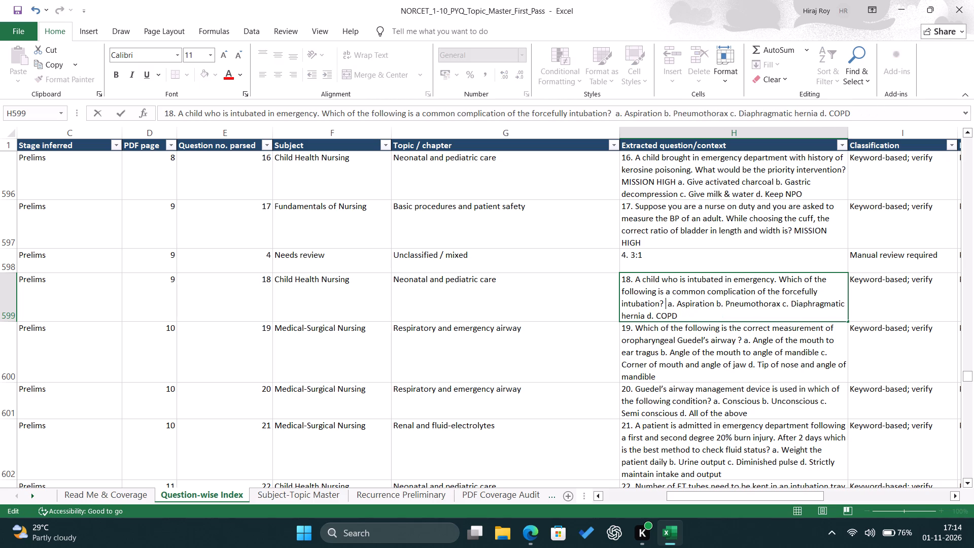
key("BackSpace")
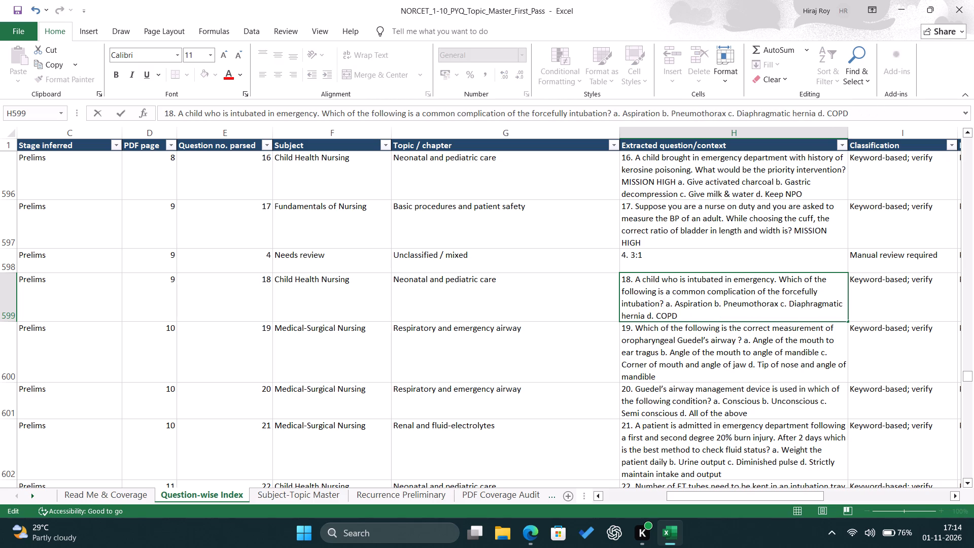
Delete "MISSION HIGH" from the end of the blood pressure cuff bladder ratio question in row 597.
left_click(706, 243)
double_click(642, 245)
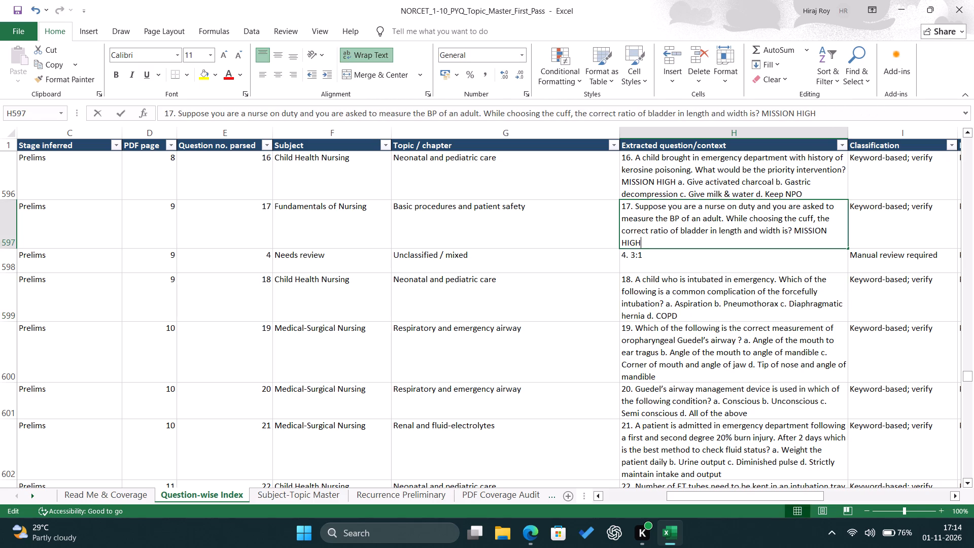
key("BackSpace")
key("BackSpace")
key("BackSpace")
key("BackSpace")
key("BackSpace")
key("BackSpace")
key("BackSpace")
key("BackSpace")
key("BackSpace")
key("BackSpace")
key("BackSpace")
key("BackSpace")
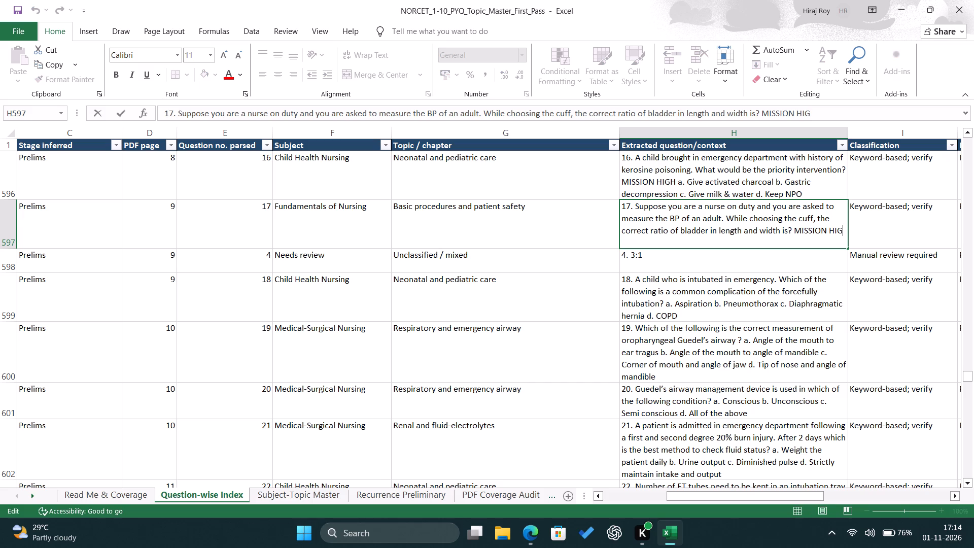
key("BackSpace")
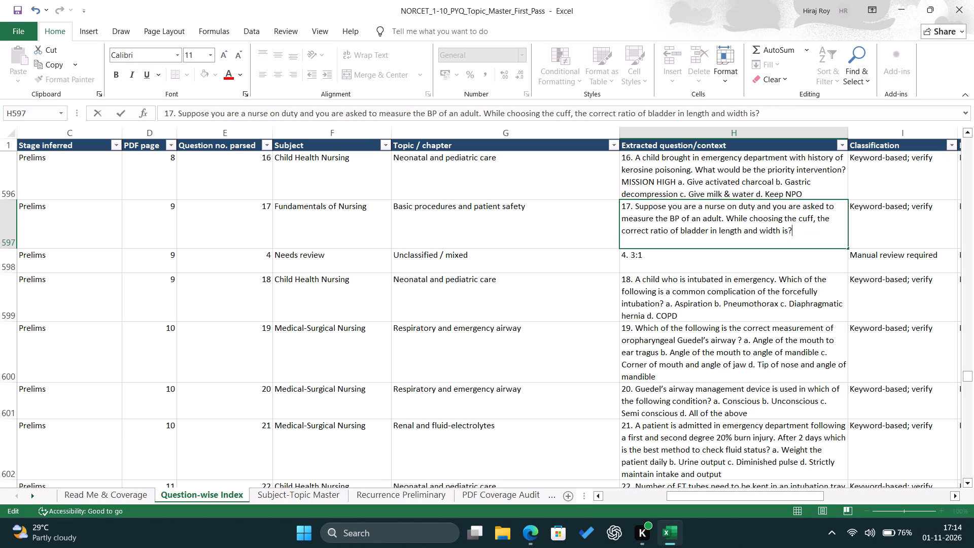
left_click(670, 266)
Remove "MISSION HIGH" from the question about the child with kerosene poisoning in row 596.
scroll(670, 266, "up", 1)
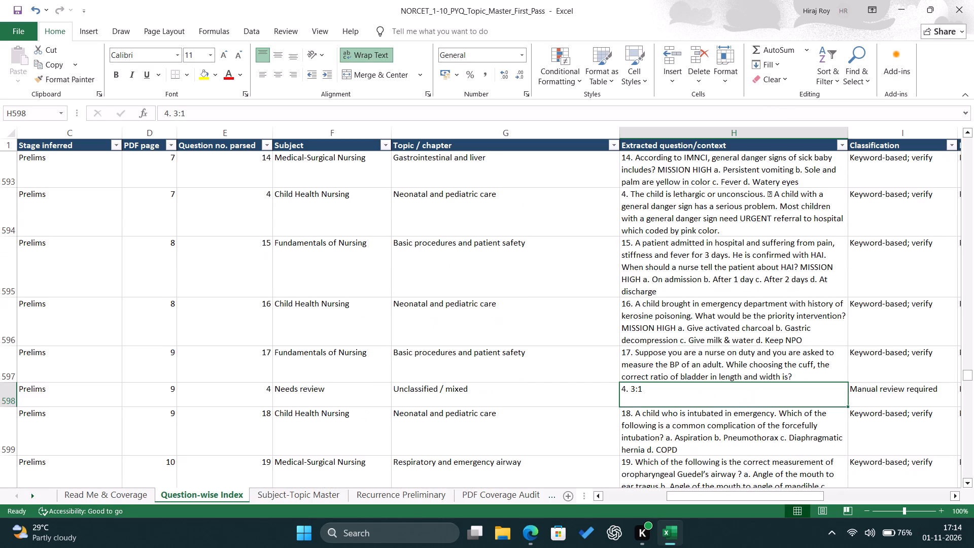
left_click(691, 341)
double_click(676, 328)
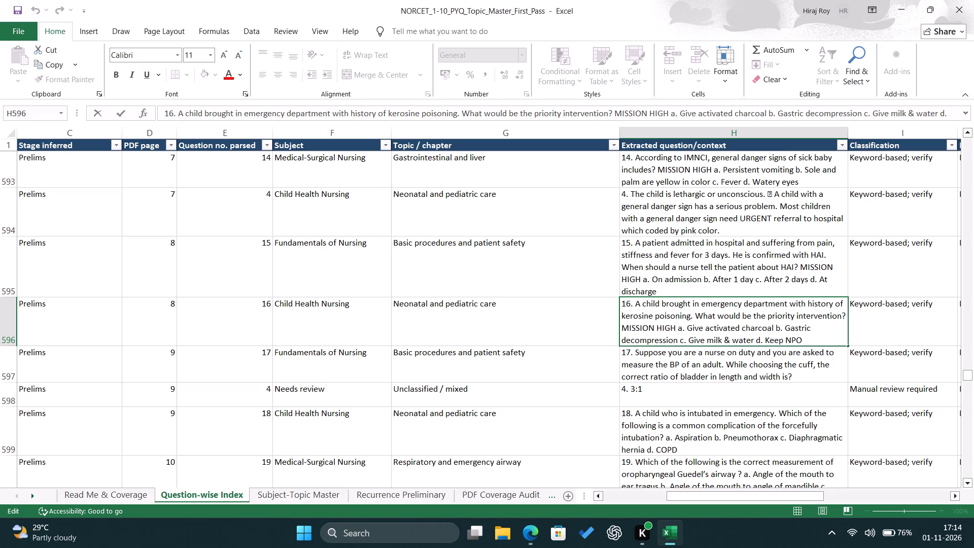
key("BackSpace")
key("BackSpace")
key("BackSpace")
key("BackSpace")
key("BackSpace")
key("BackSpace")
key("BackSpace")
key("BackSpace")
key("BackSpace")
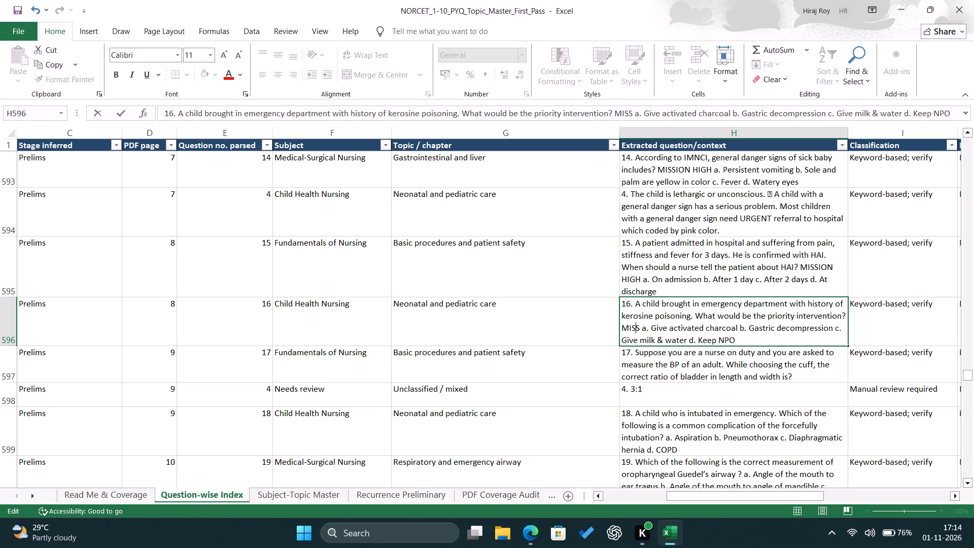
key("BackSpace")
key("BackSpace")
key("BackSpace")
key("BackSpace")
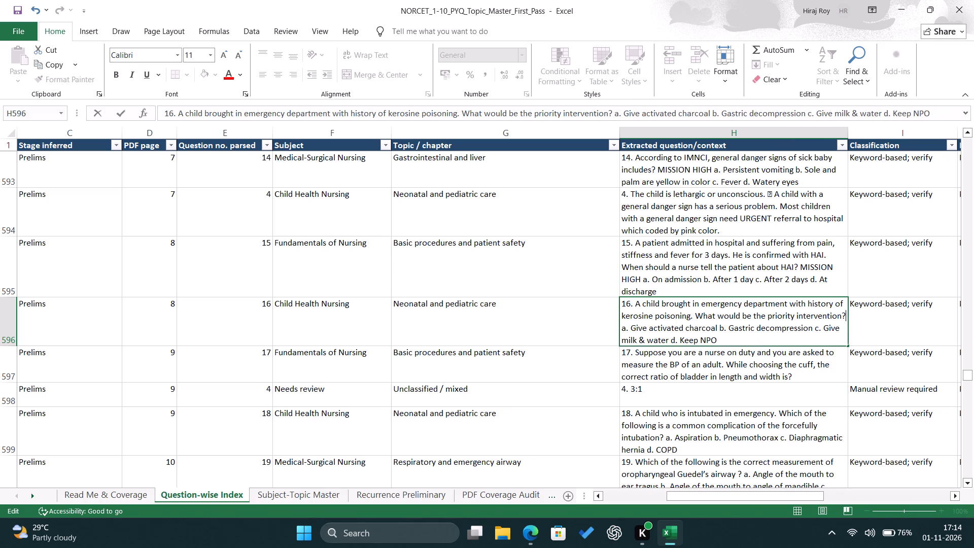
Delete "MISSION HIGH" from the question about when to tell the patient about HAI in row 595.
left_click(749, 264)
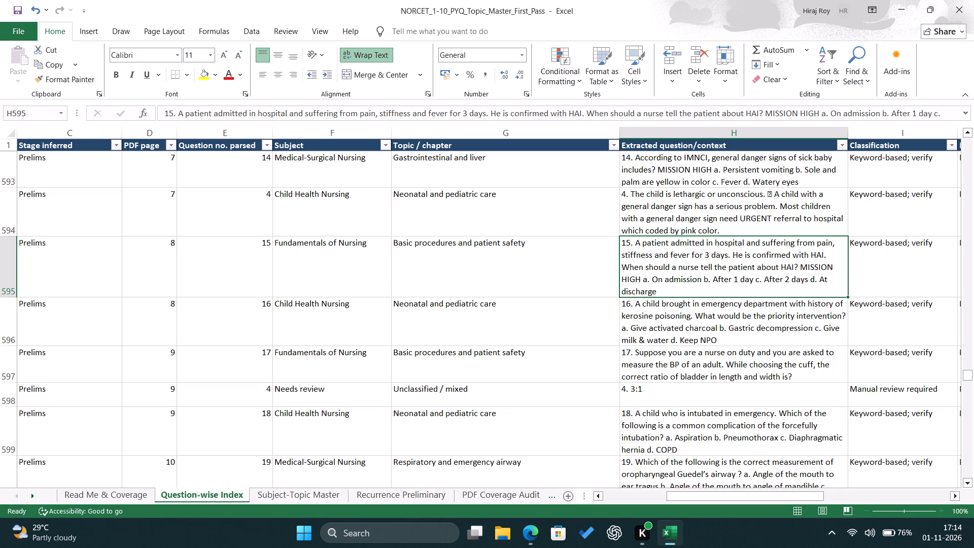
double_click(642, 279)
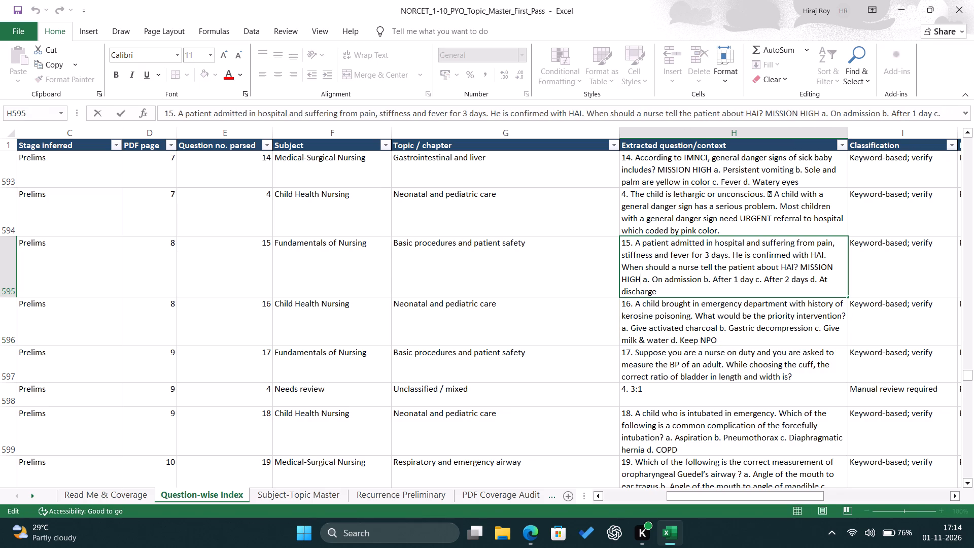
key("BackSpace")
key("BackSpace")
key("BackSpace")
key("BackSpace")
key("BackSpace")
key("BackSpace")
key("BackSpace")
key("BackSpace")
key("BackSpace")
key("BackSpace")
key("BackSpace")
key("BackSpace")
key("BackSpace")
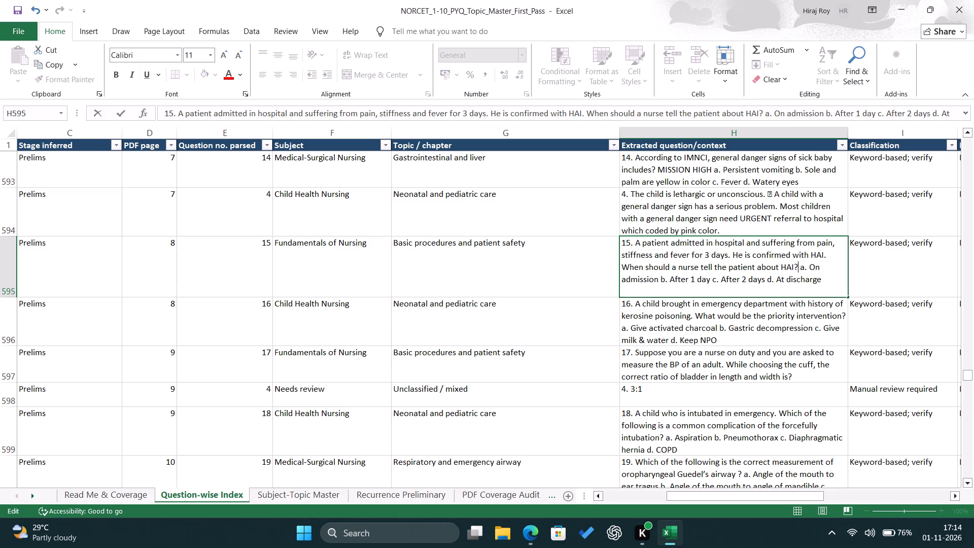
left_click(602, 277)
Remove "MISSION HIGH" from the question about IMNCI general danger signs of a sick baby in row 593.
scroll(747, 276, "up", 1)
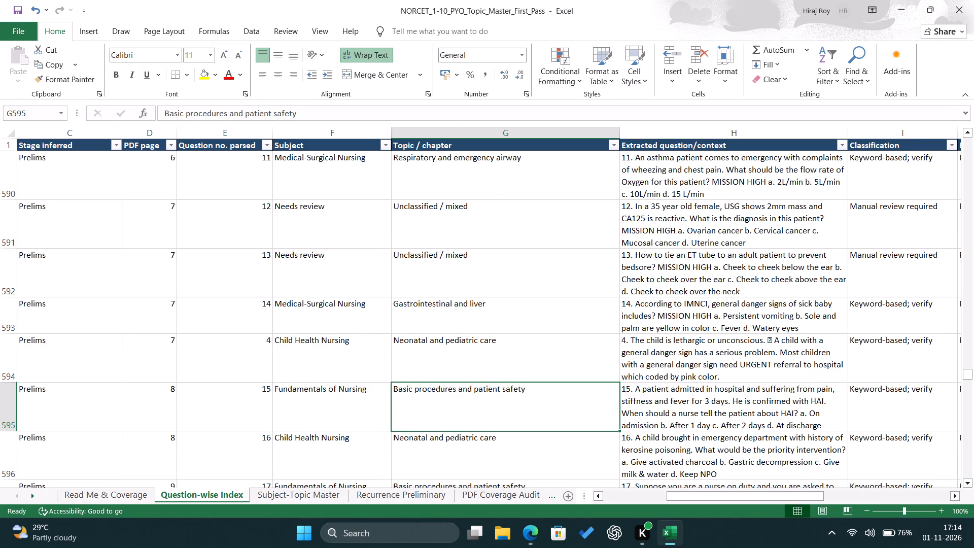
left_click(719, 323)
double_click(709, 314)
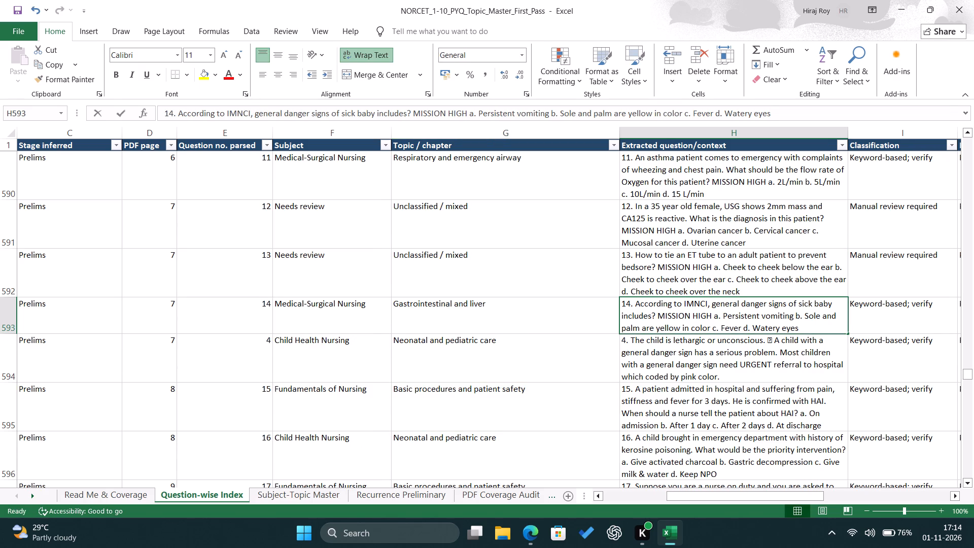
key("BackSpace")
key("BackSpace")
key("BackSpace")
key("BackSpace")
key("BackSpace")
key("BackSpace")
key("BackSpace")
key("BackSpace")
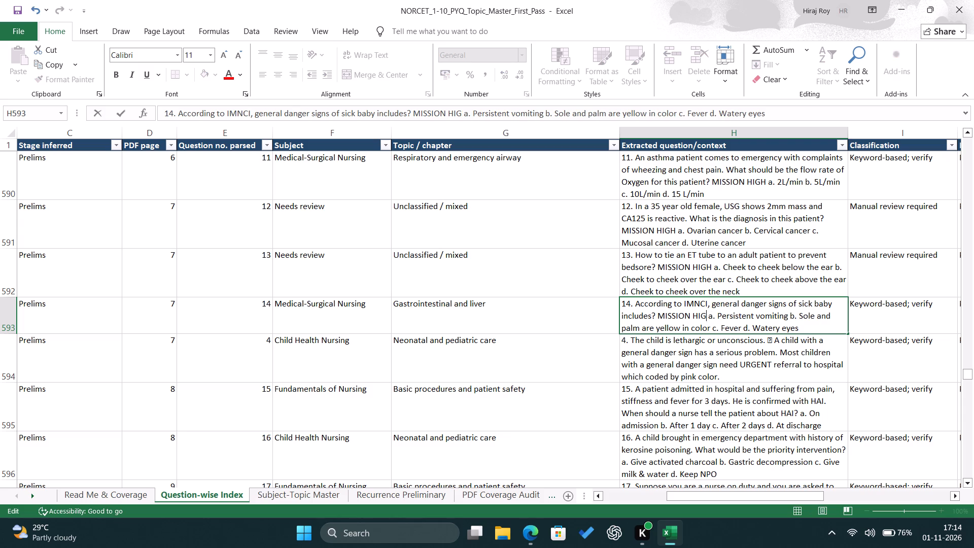
key("BackSpace")
key("BackSpace")
key("BackSpace")
key("BackSpace")
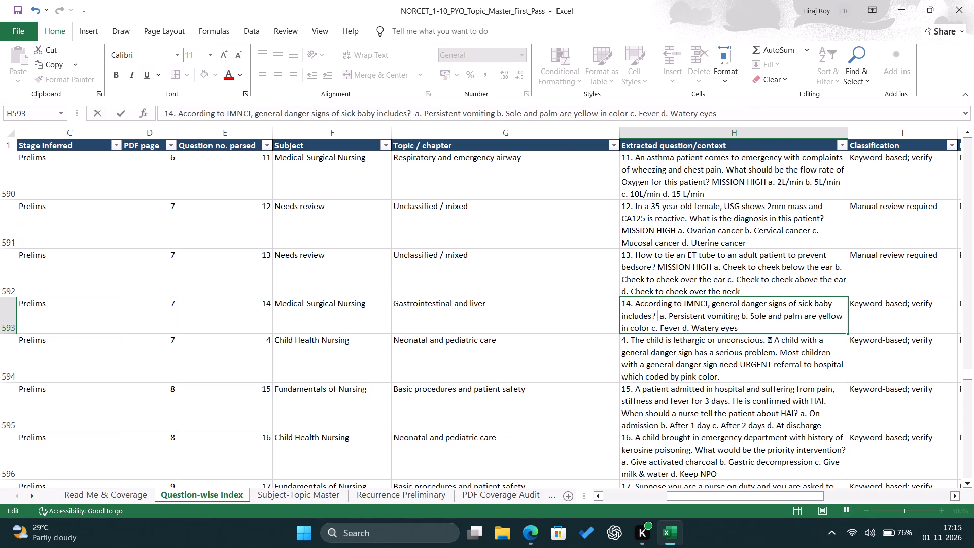
key("BackSpace")
Delete "MISSION HIGH" from the question about tying an ET tube to prevent bedsore in row 592.
left_click(731, 282)
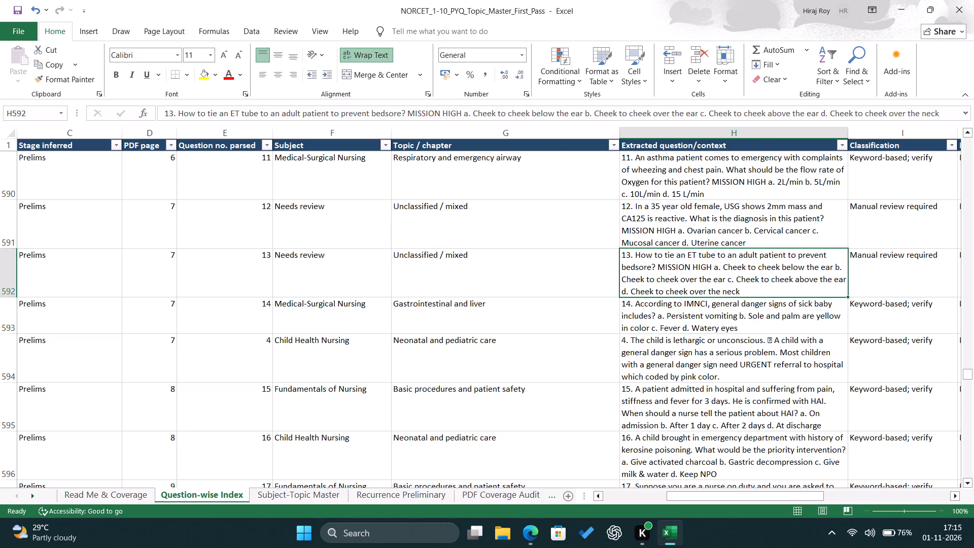
double_click(711, 268)
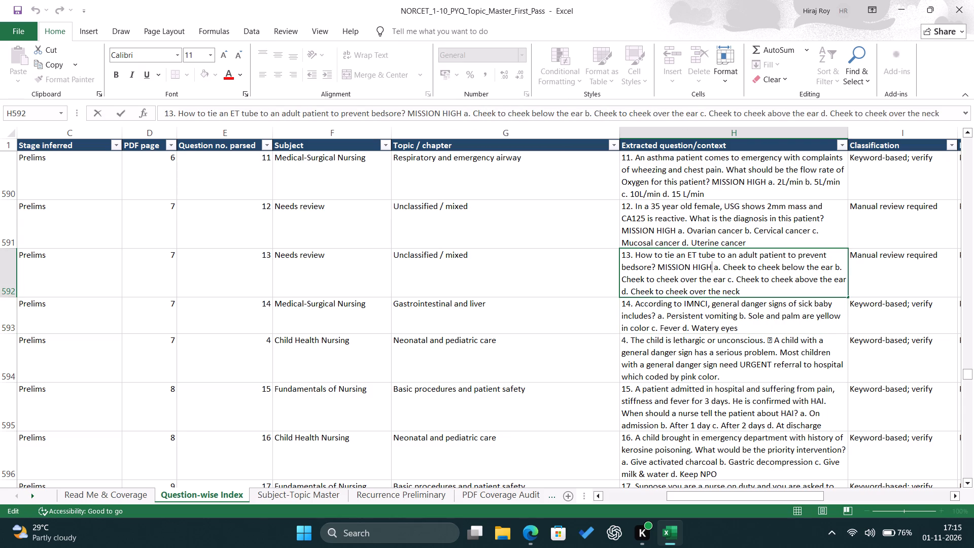
key("BackSpace")
key("BackSpace")
key("BackSpace")
key("BackSpace")
key("BackSpace")
key("BackSpace")
key("BackSpace")
key("BackSpace")
key("BackSpace")
key("BackSpace")
key("BackSpace")
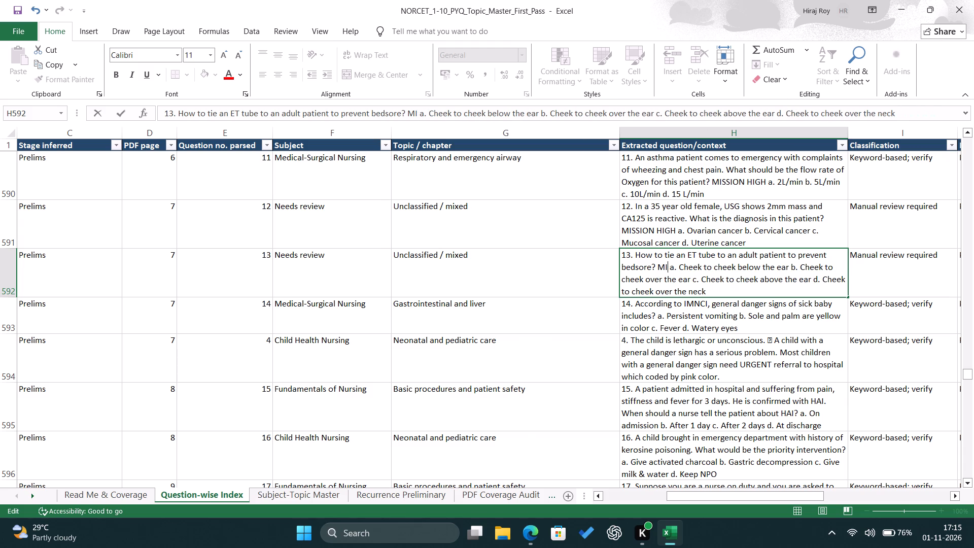
key("BackSpace")
key("BackSpace")
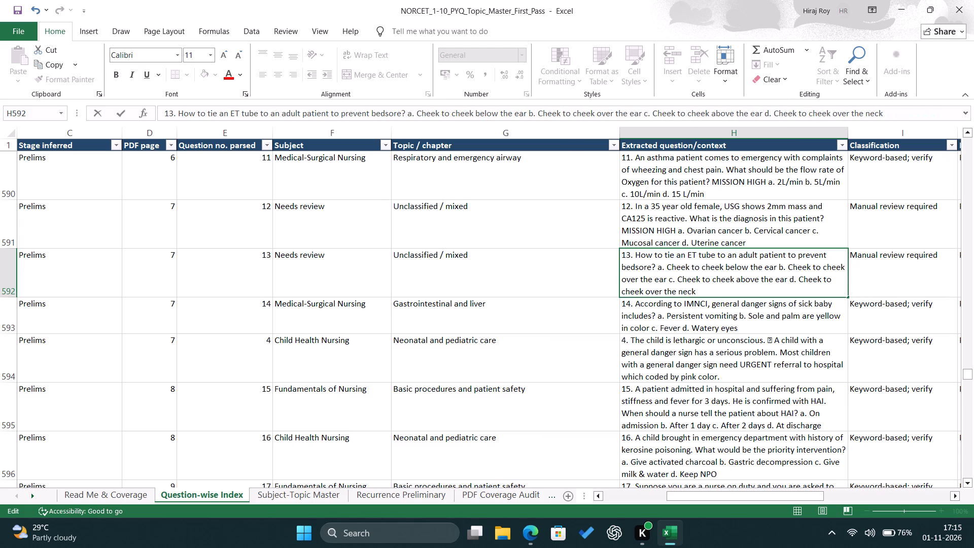
Remove "MISSION HIGH" from the question about the 35 year old female with a 2mm mass in row 591.
left_click(756, 229)
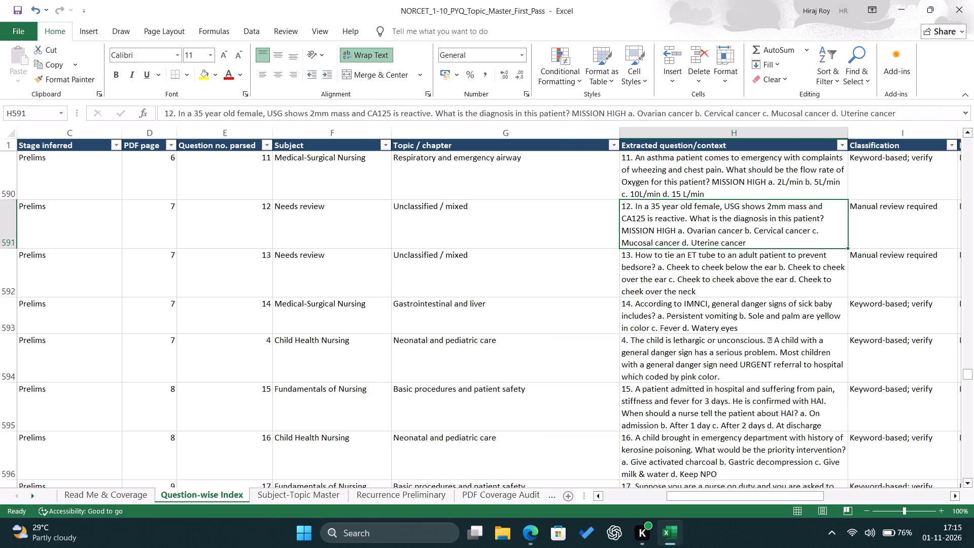
double_click(677, 231)
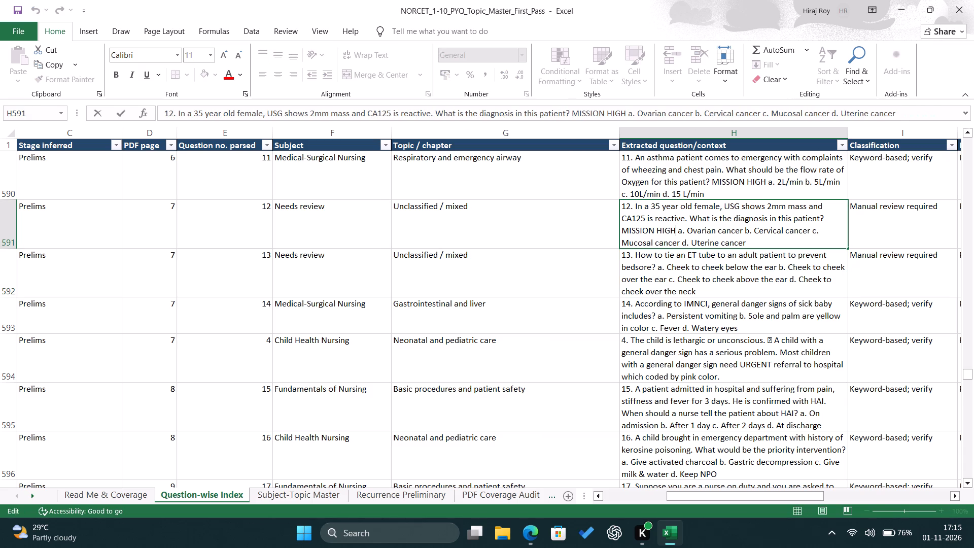
key("BackSpace")
key("BackSpace")
key("BackSpace")
key("BackSpace")
key("BackSpace")
key("BackSpace")
key("BackSpace")
key("BackSpace")
key("BackSpace")
key("BackSpace")
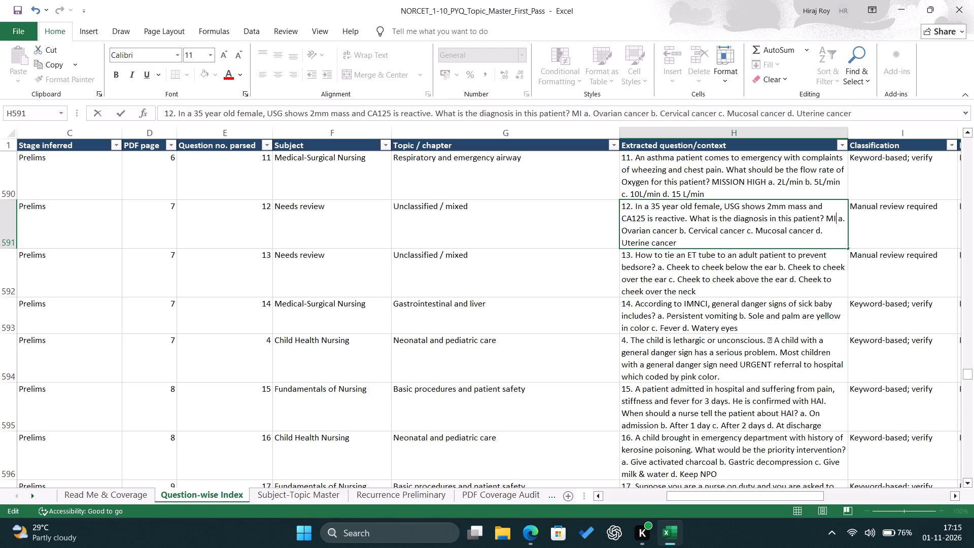
key("BackSpace")
key("BackSpace")
key("BackSpace")
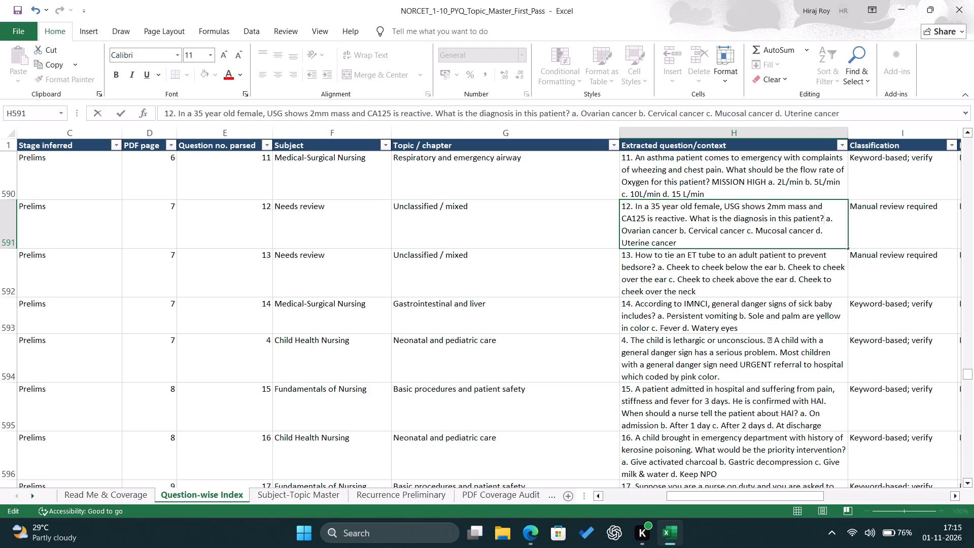
Delete "MISSION HIGH" from the question about the oxygen flow rate for an asthma patient in row 590.
scroll(724, 303, "up", 1)
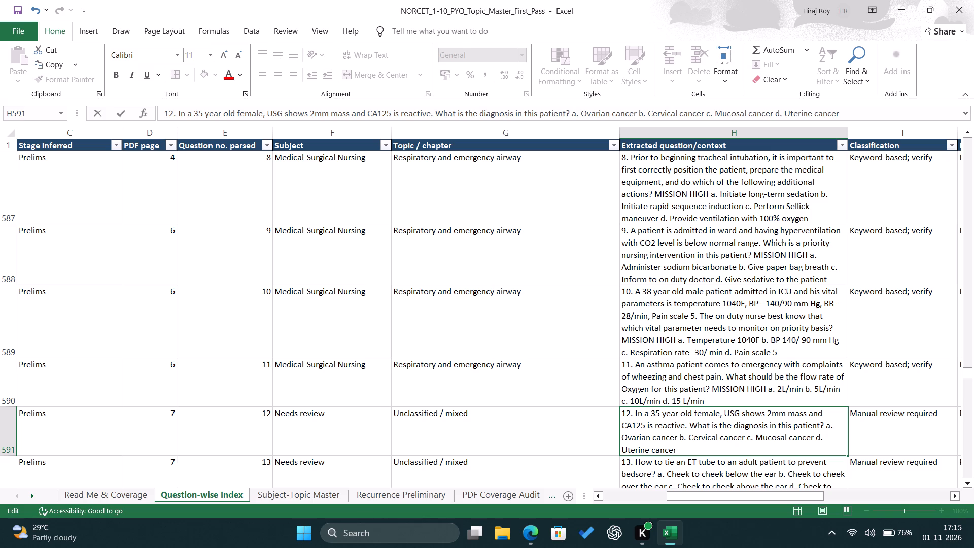
left_click(716, 377)
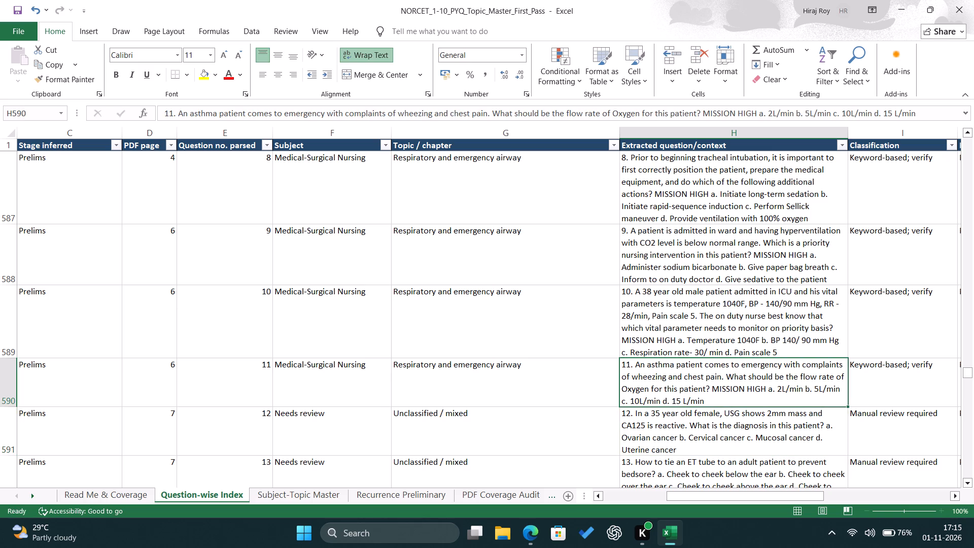
double_click(764, 385)
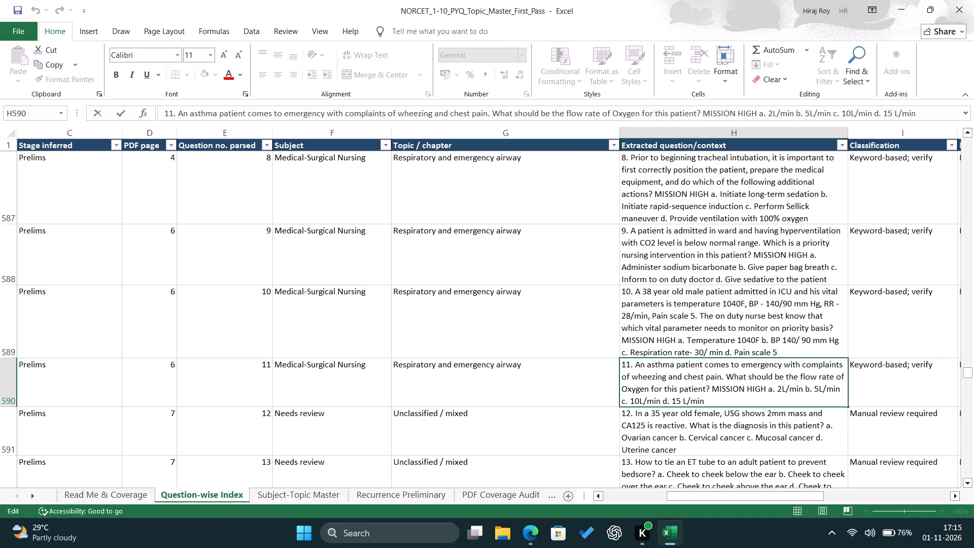
key("BackSpace")
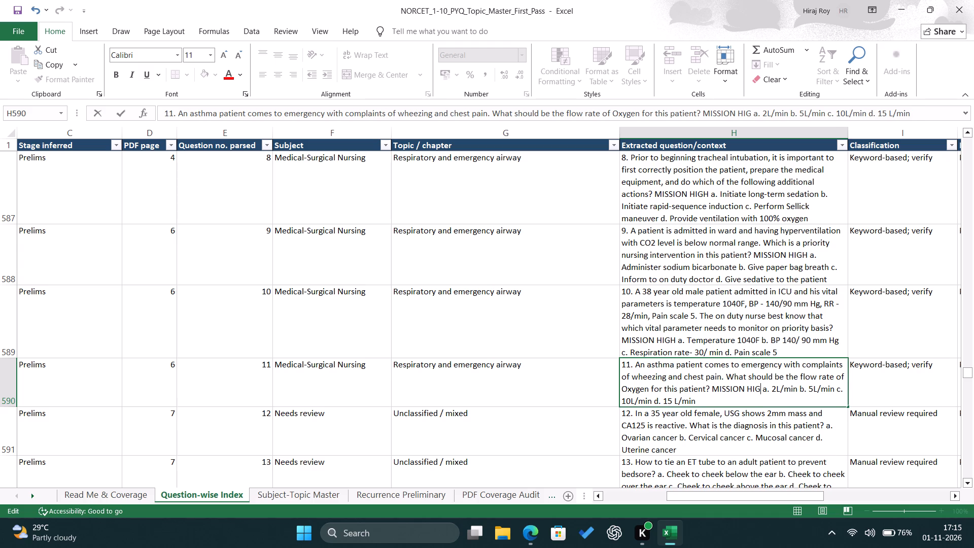
key("BackSpace")
key("BackSpace")
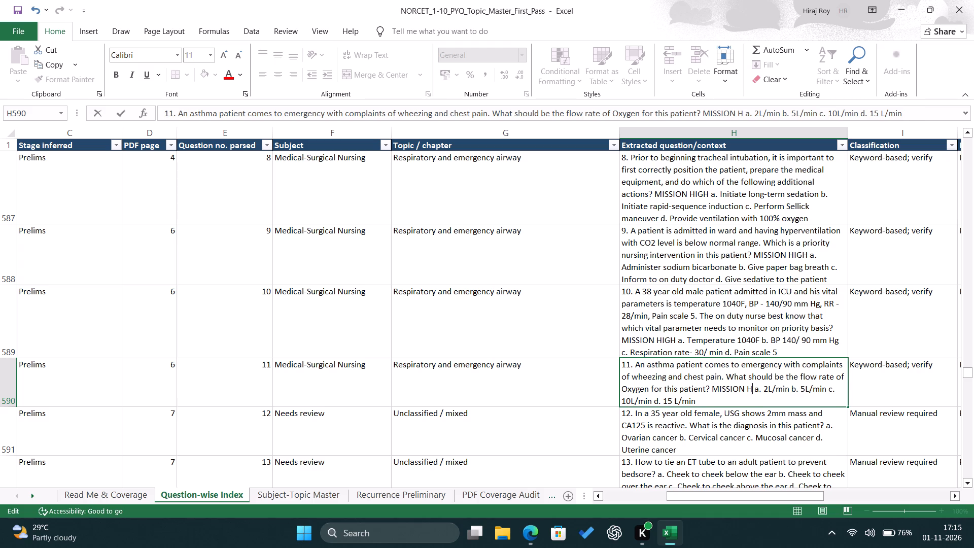
key("BackSpace")
key("BackSpace")
key("BackSpace")
key("BackSpace")
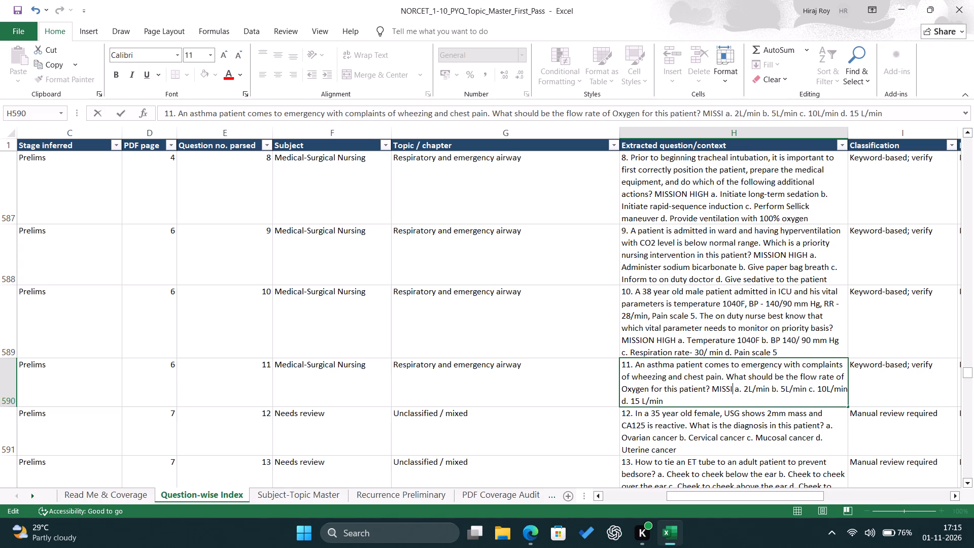
key("BackSpace")
key("BackSpace")
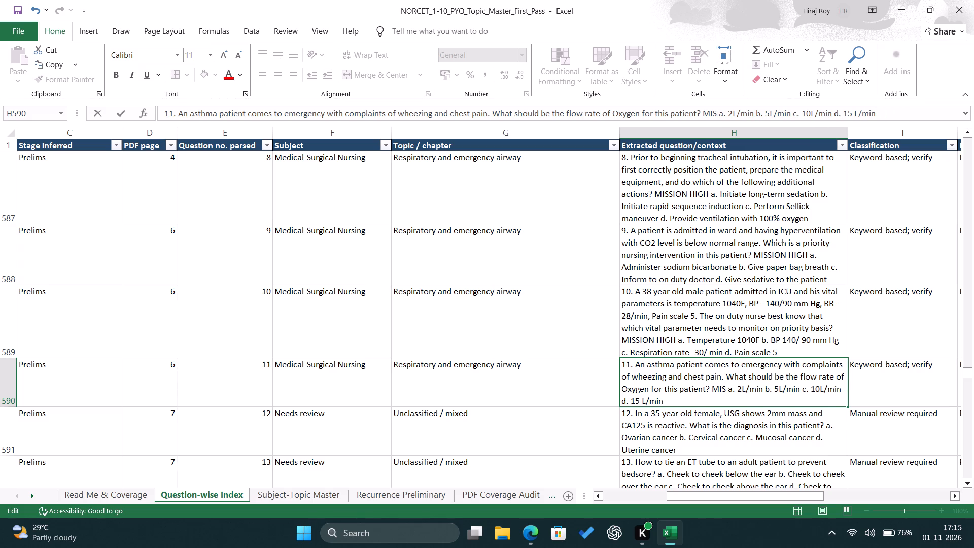
key("BackSpace")
key("BackSpace")
key("BackSpace")
key("BackSpace")
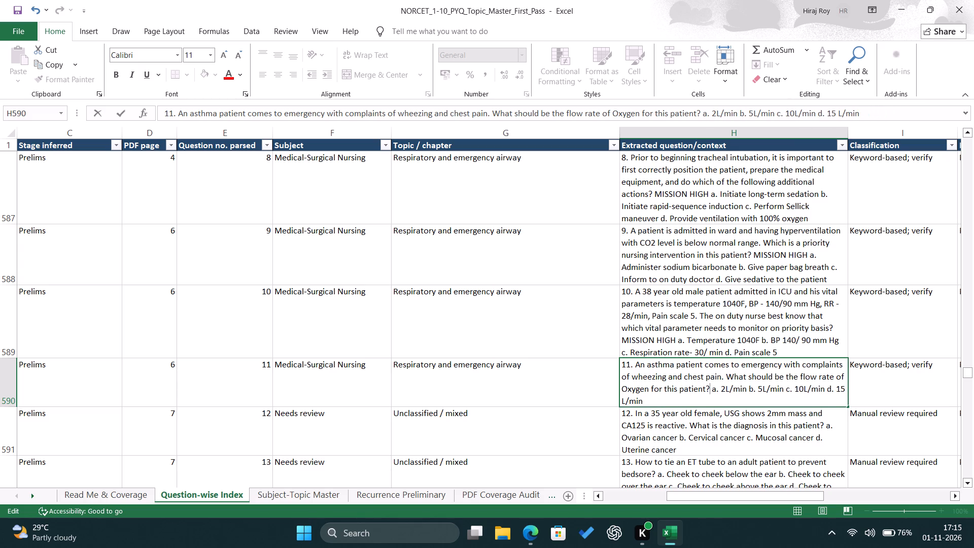
Remove "MISSION HIGH" from the question about the priority vital parameter of the ICU patient in row 589.
left_click(753, 345)
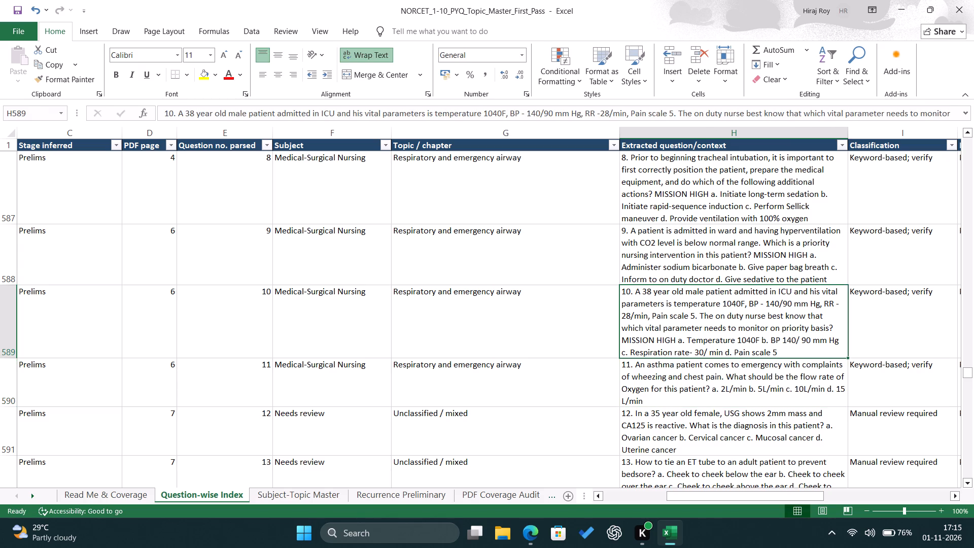
double_click(676, 339)
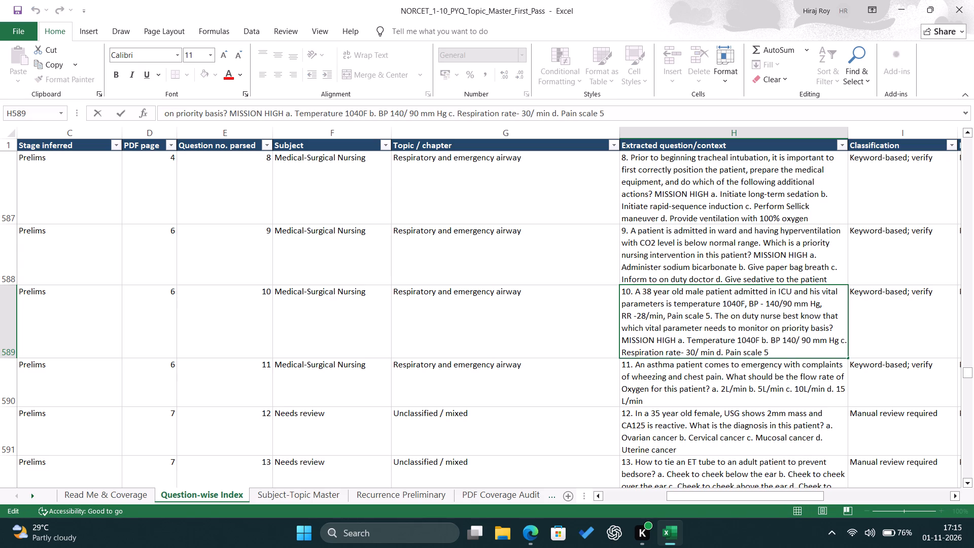
key("BackSpace")
key("BackSpace")
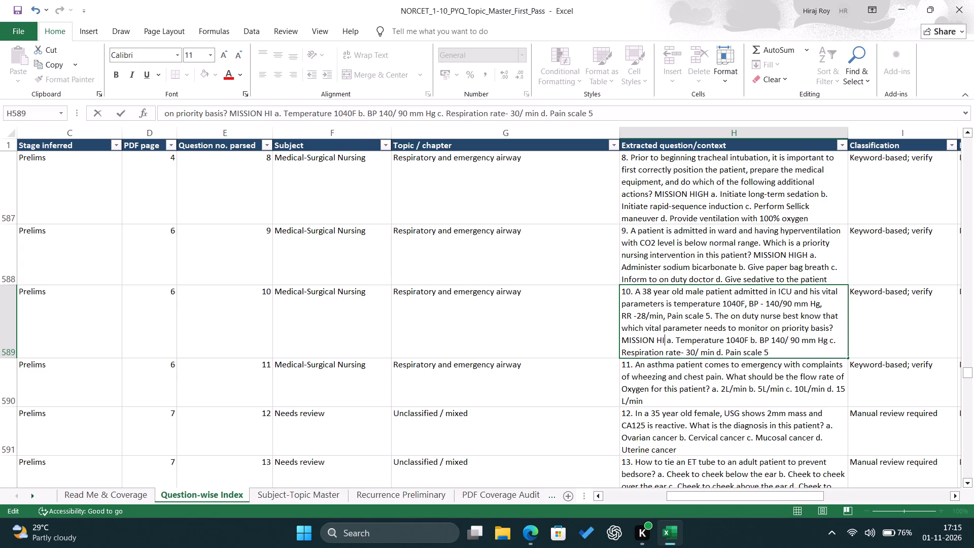
key("BackSpace")
key("BackSpace")
key("BackSpace")
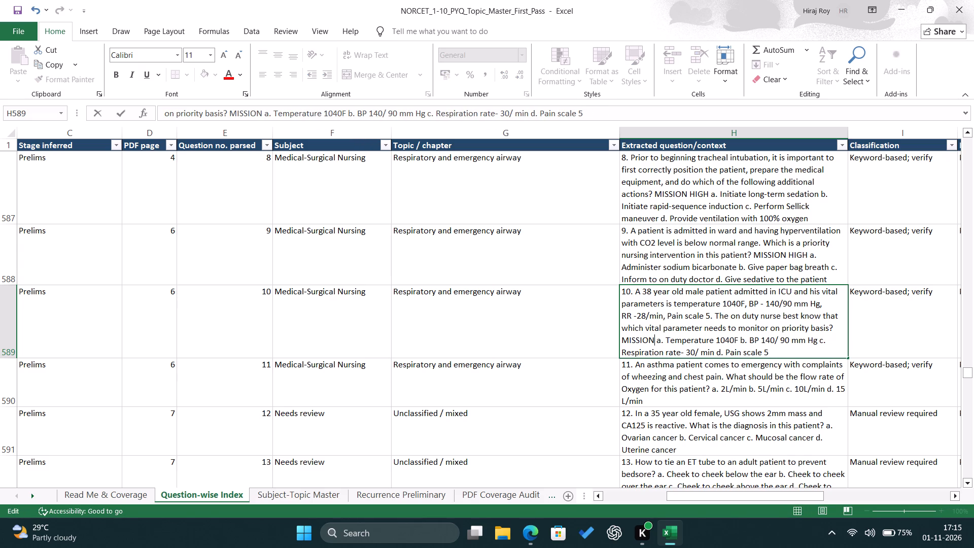
key("BackSpace")
key("BackSpace")
key("BackSpace")
key("BackSpace")
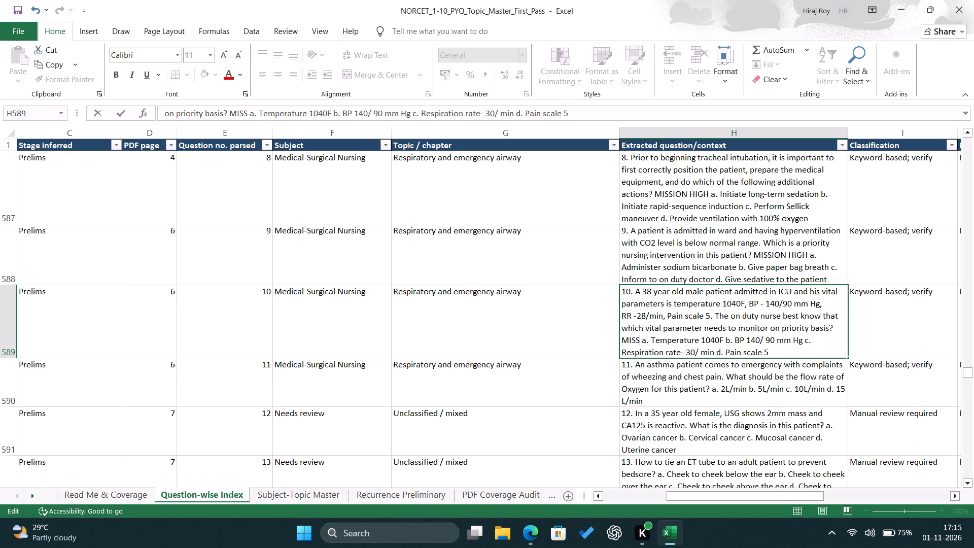
key("BackSpace")
key("BackSpace")
key("BackSpace")
key("BackSpace")
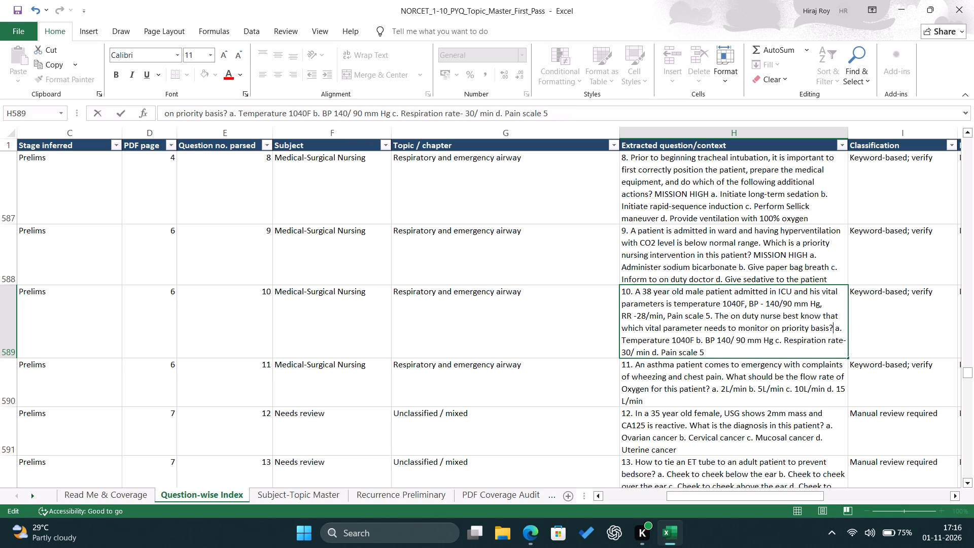
Delete "MISSION HIGH" from the question about the priority nursing intervention for hyperventilation in row 588.
left_click(801, 248)
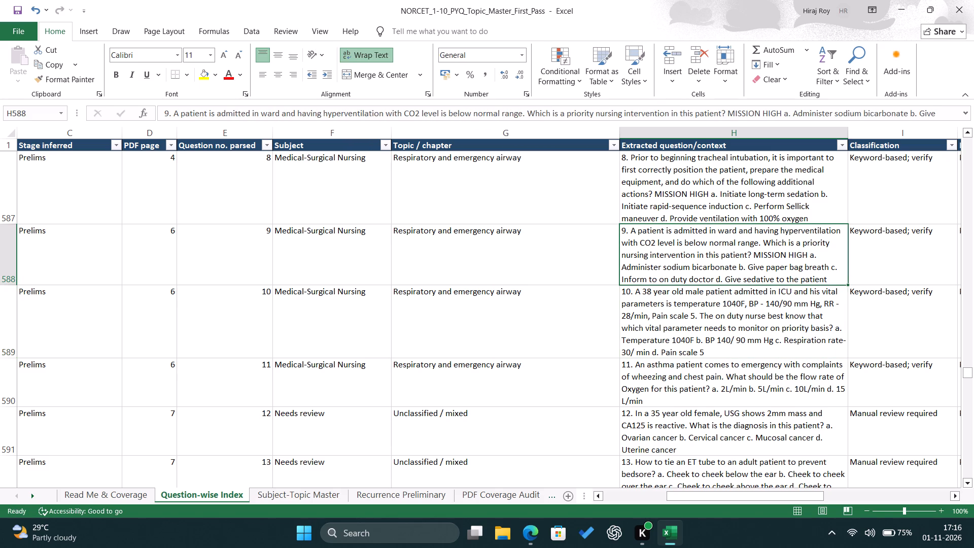
double_click(809, 252)
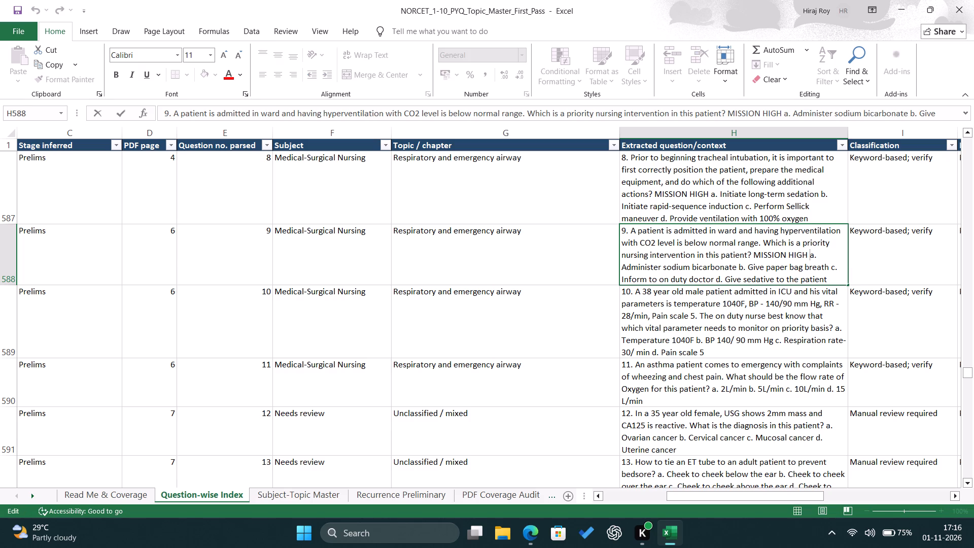
key("BackSpace")
key("BackSpace")
key("BackSpace")
key("BackSpace")
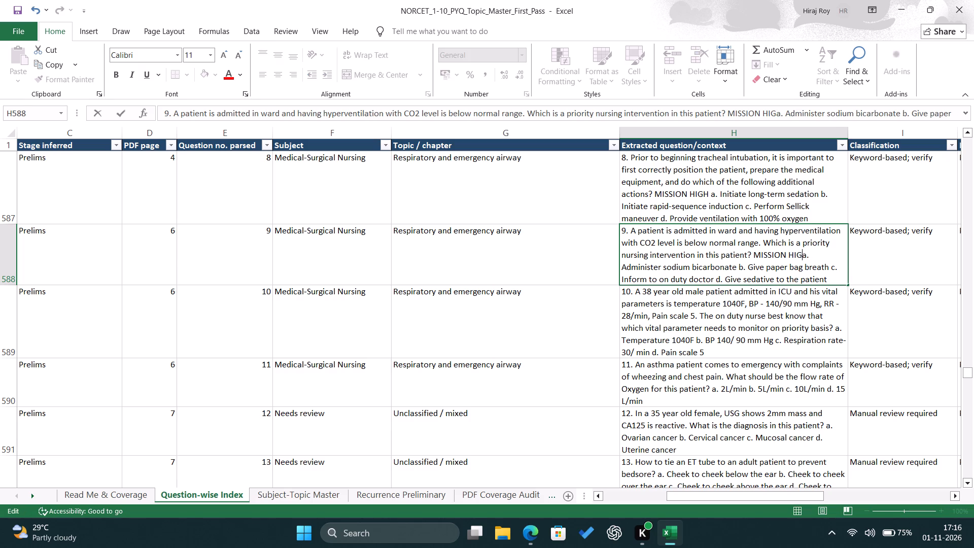
key("BackSpace")
key("BackSpace")
key("BackSpace")
key("BackSpace")
key("BackSpace")
key("BackSpace")
key("BackSpace")
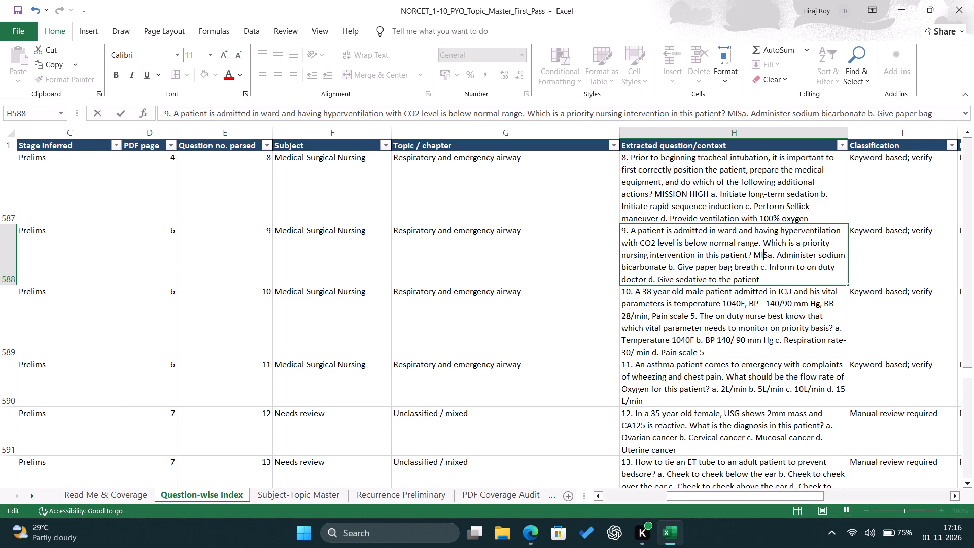
key("BackSpace")
key("BackSpace")
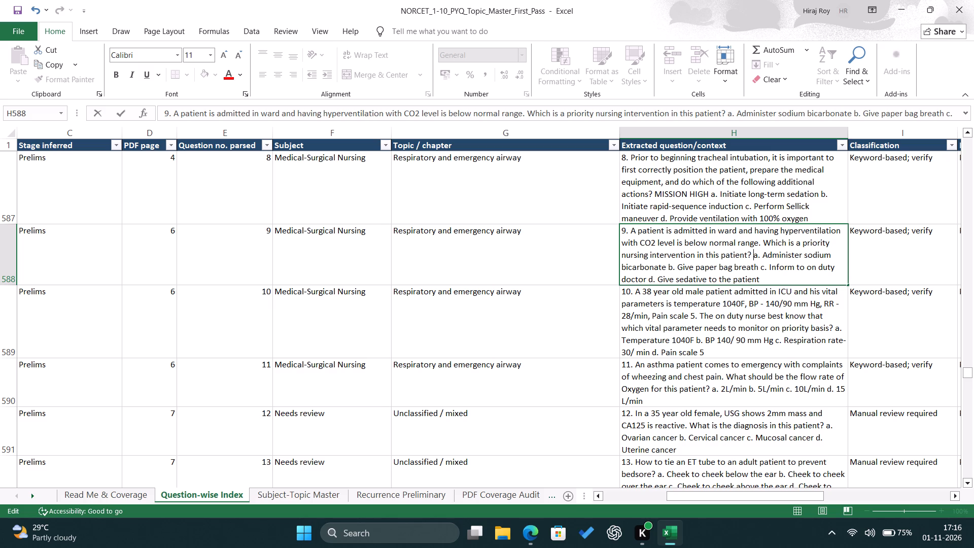
Remove "MISSION HIGH" from the question about the additional action before tracheal intubation in row 587.
left_click(707, 195)
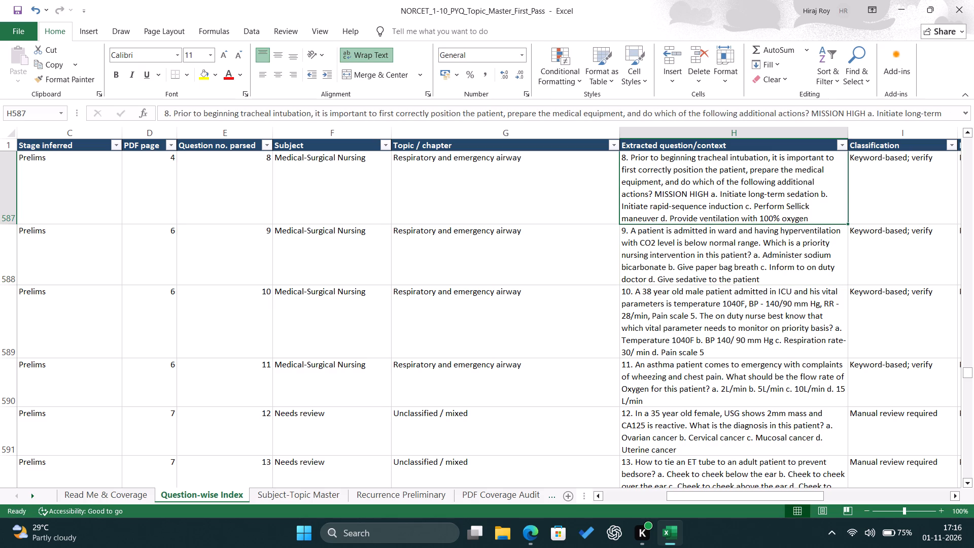
double_click(712, 191)
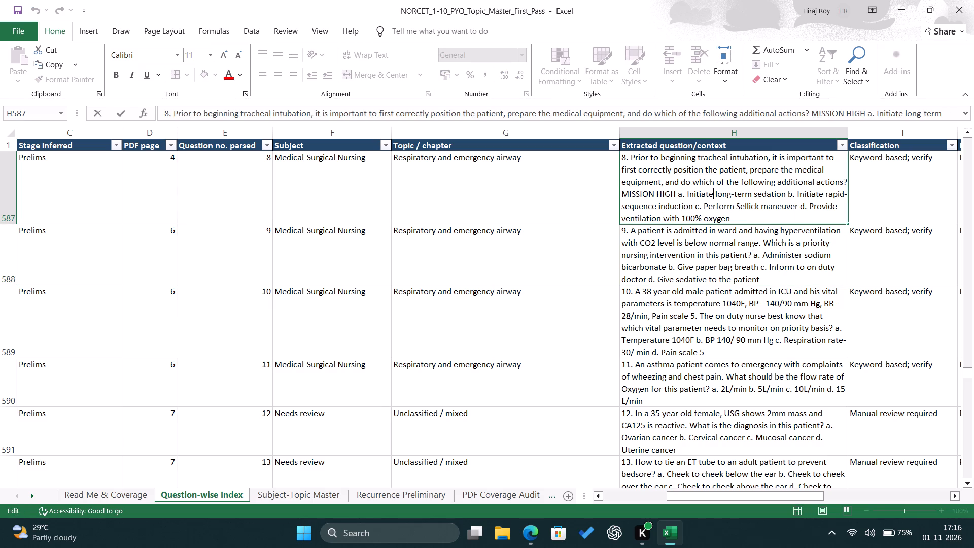
left_click(676, 191)
key("BackSpace")
key("BackSpace")
key("BackSpace")
key("BackSpace")
key("BackSpace")
key("BackSpace")
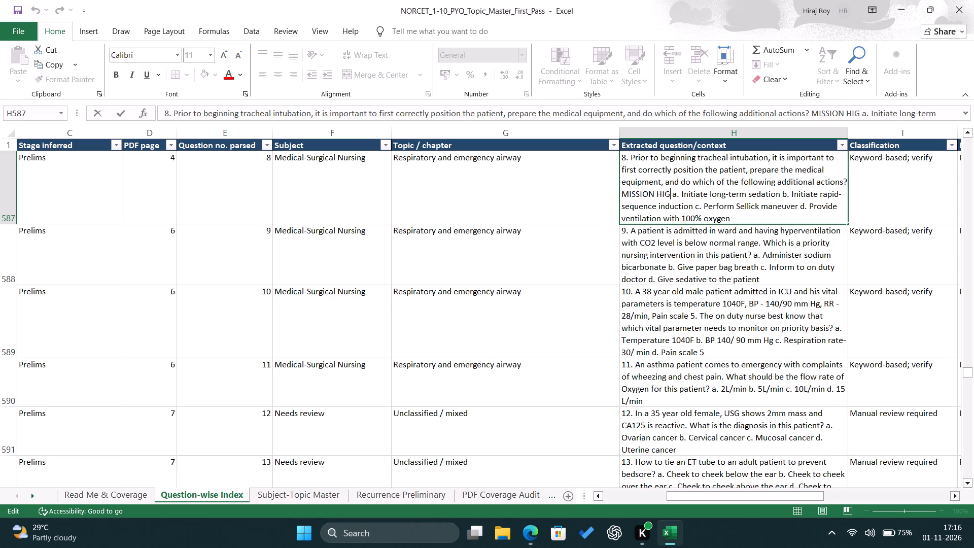
key("BackSpace")
key("BackSpace")
key("BackSpace")
key("BackSpace")
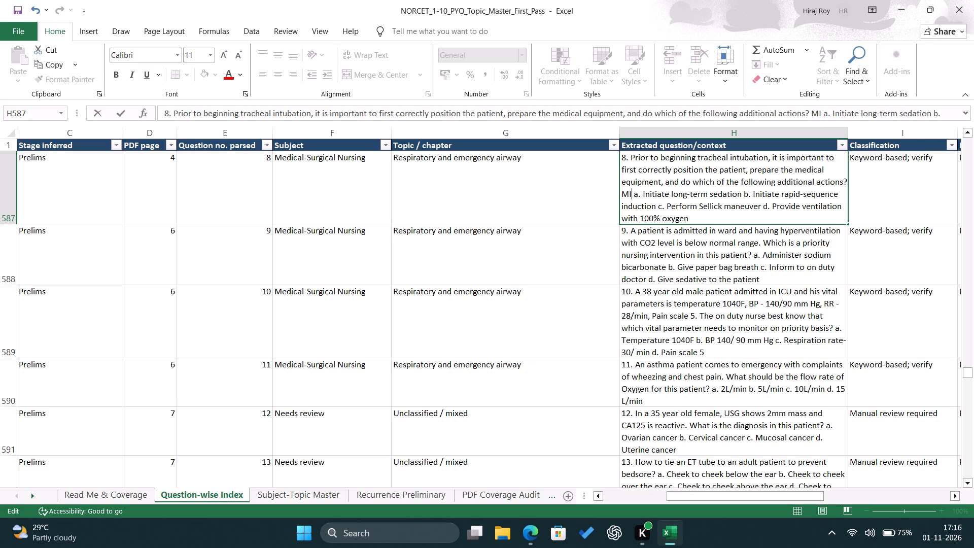
key("BackSpace")
key("BackSpace")
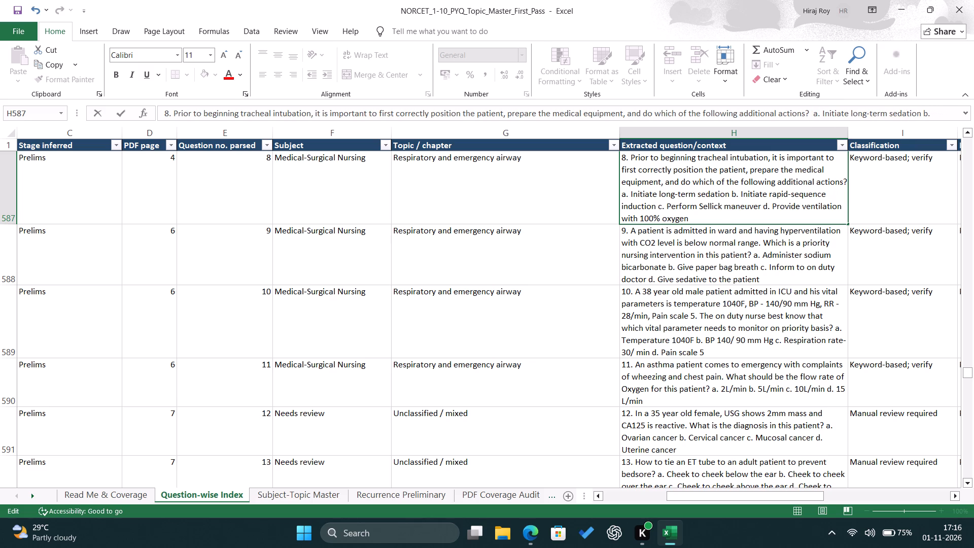
left_click(576, 262)
Delete "MISSION HIGH" from the question about confirming the patient's identity before IV medication in row 586.
scroll(682, 301, "up", 1)
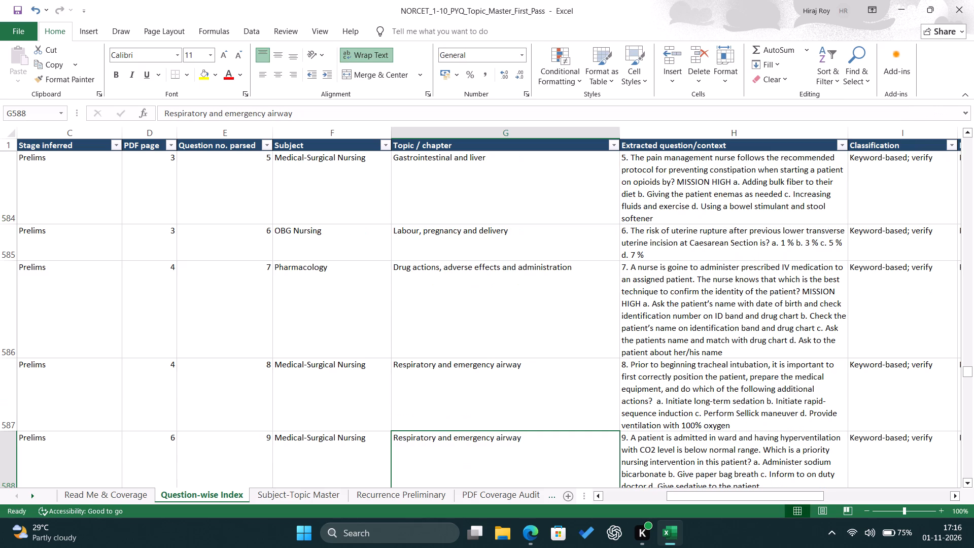
left_click(754, 334)
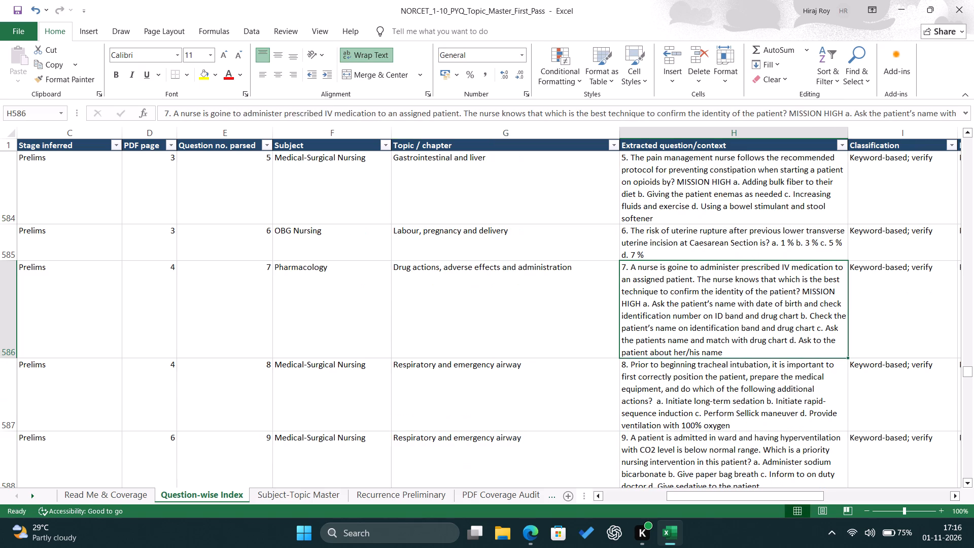
double_click(644, 302)
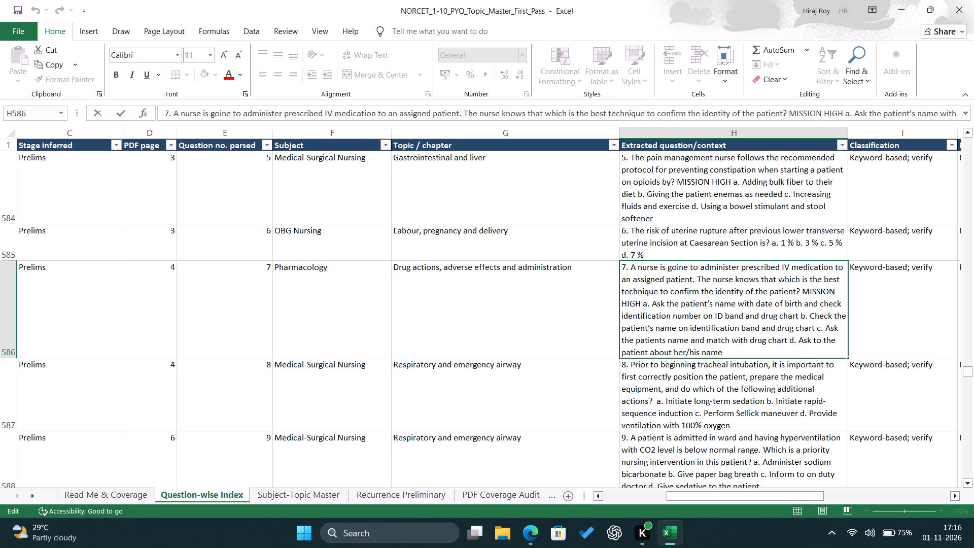
key("BackSpace")
key("BackSpace")
key("BackSpace")
key("BackSpace")
key("BackSpace")
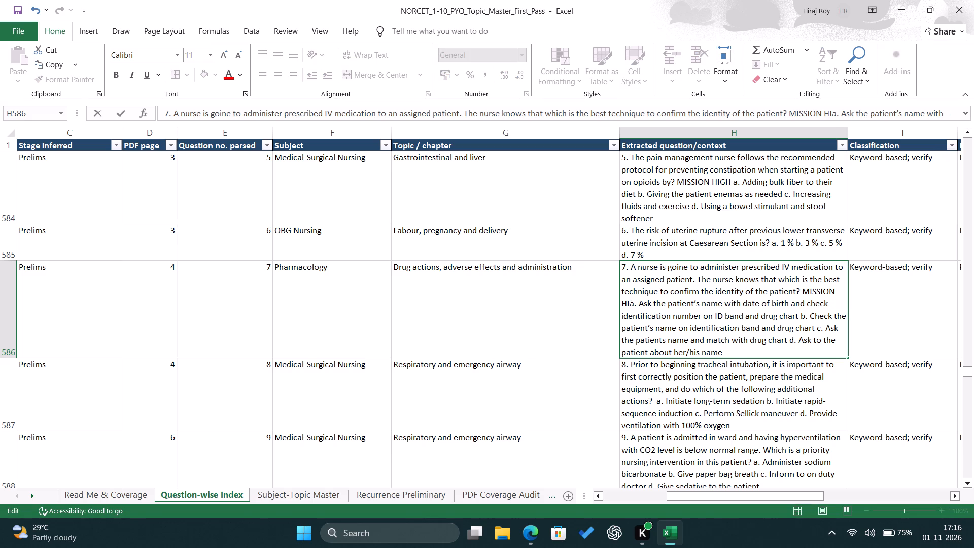
key("BackSpace")
key("BackSpace")
key("BackSpace")
key("BackSpace")
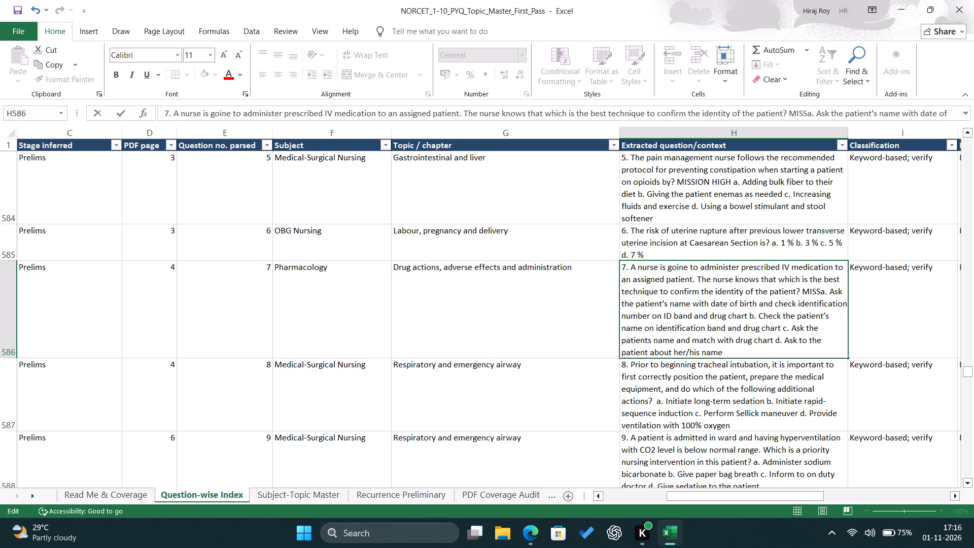
key("BackSpace")
key("BackSpace")
key("BackSpace")
key("BackSpace")
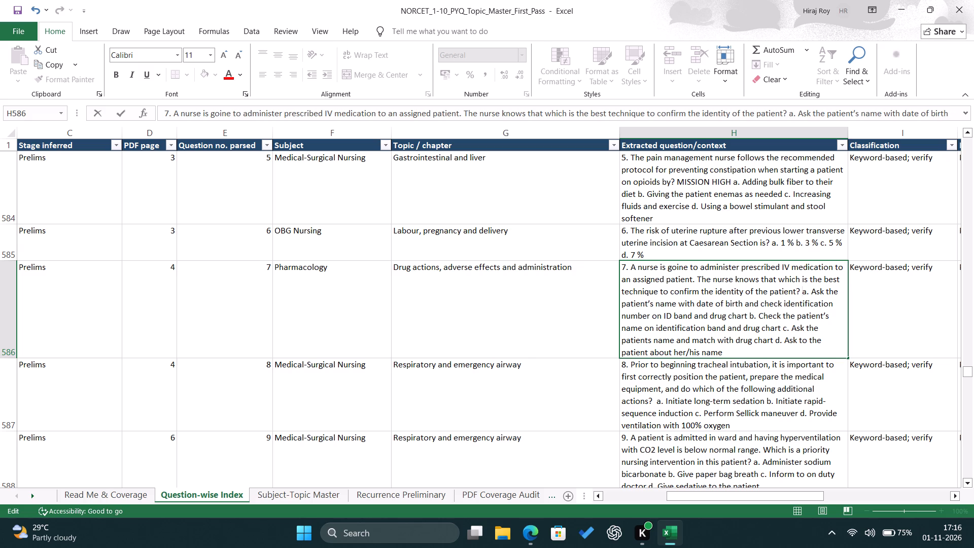
Remove "MISSION HIGH" from the question about preventing constipation in a patient starting opioids in row 584.
left_click(694, 188)
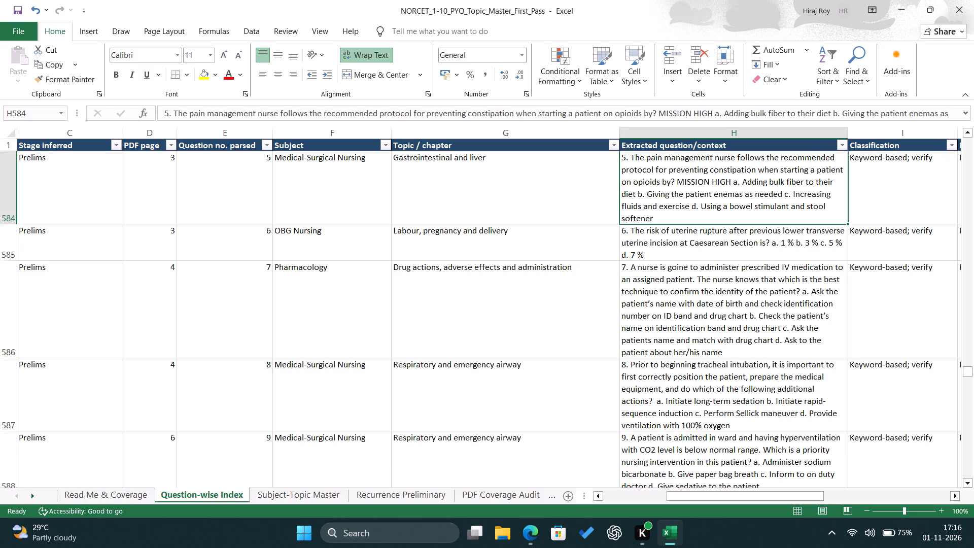
double_click(734, 180)
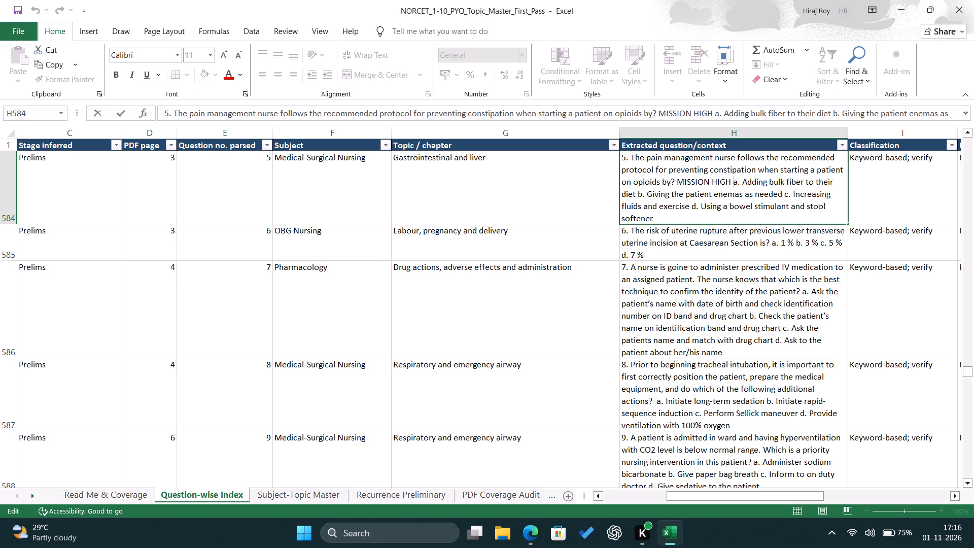
key("BackSpace")
key("BackSpace")
key("BackSpace")
key("BackSpace")
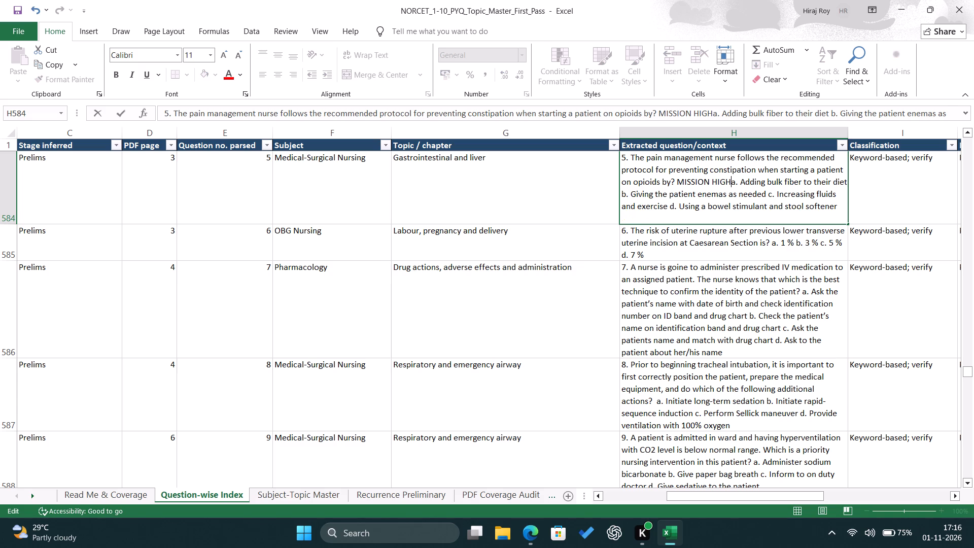
key("BackSpace")
key("BackSpace")
key("BackSpace")
key("BackSpace")
key("BackSpace")
key("BackSpace")
key("BackSpace")
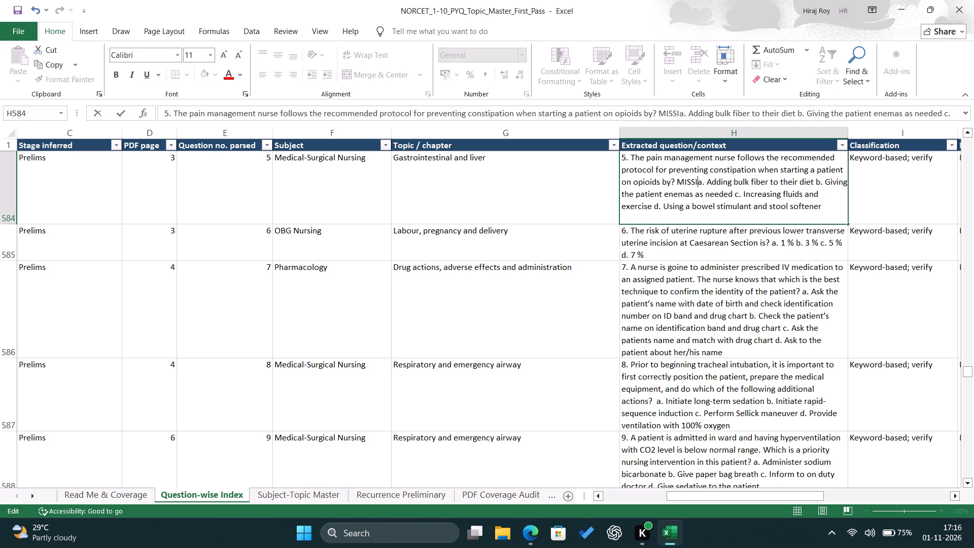
key("BackSpace")
key("BackSpace")
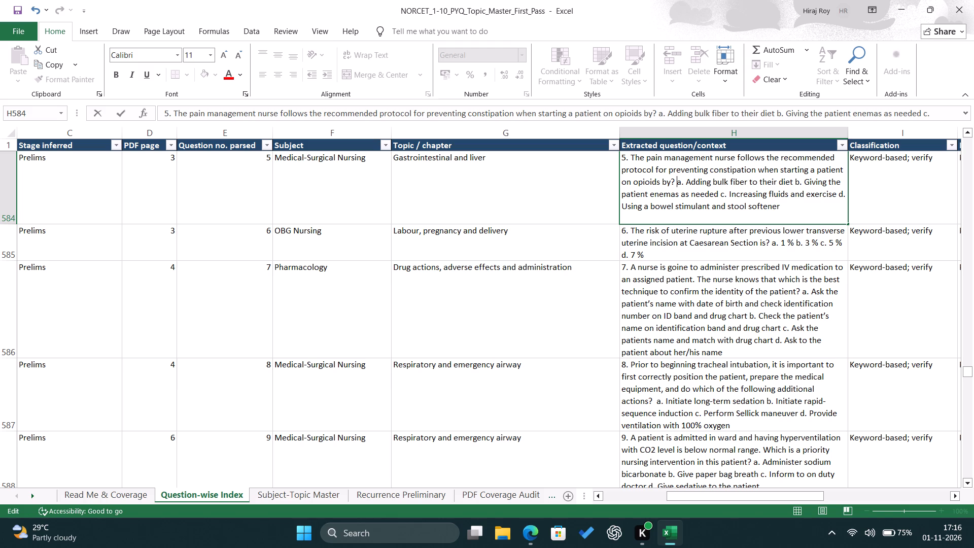
left_click(549, 255)
Delete "MISSION HIGH" and the extra space from the question about feeding a 3 month old baby on Nasal CPAP in row 583.
scroll(671, 251, "up", 1)
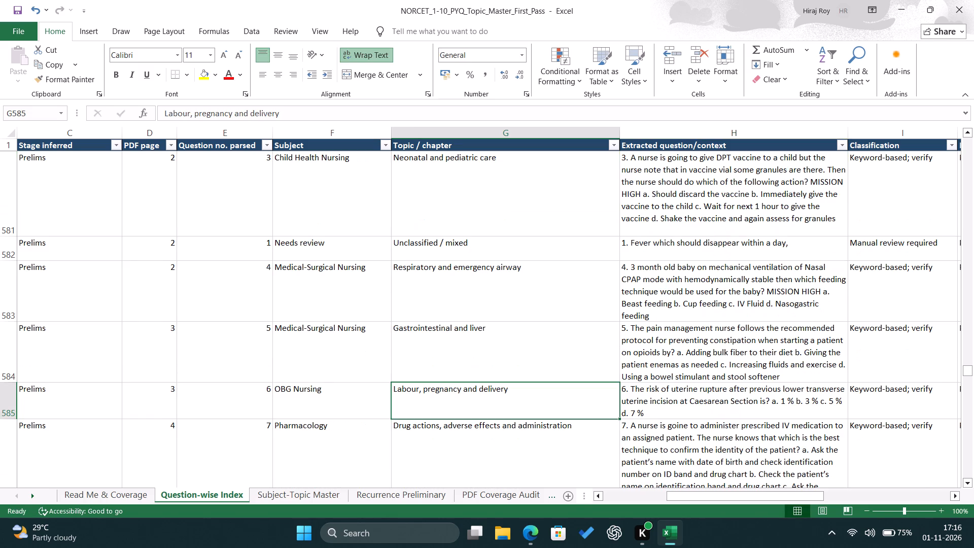
left_click(758, 304)
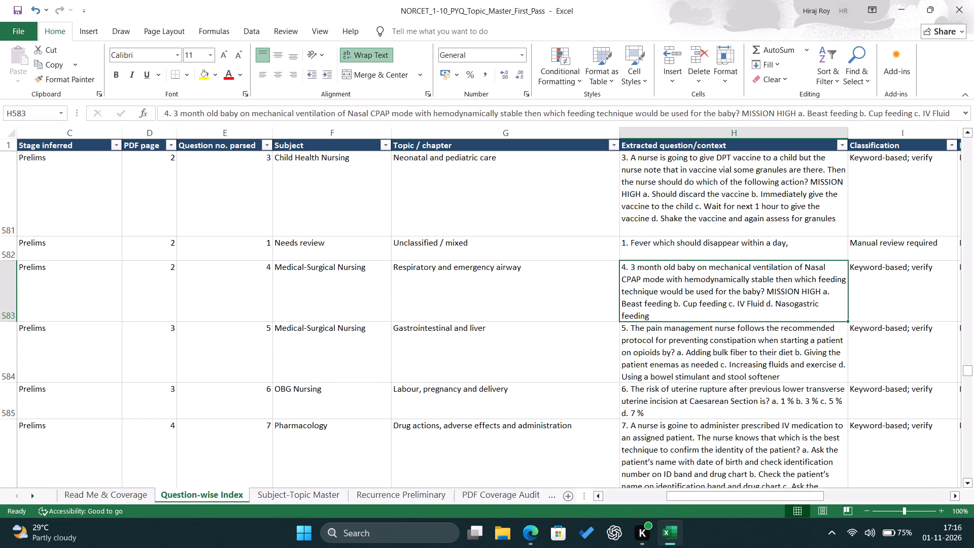
double_click(819, 287)
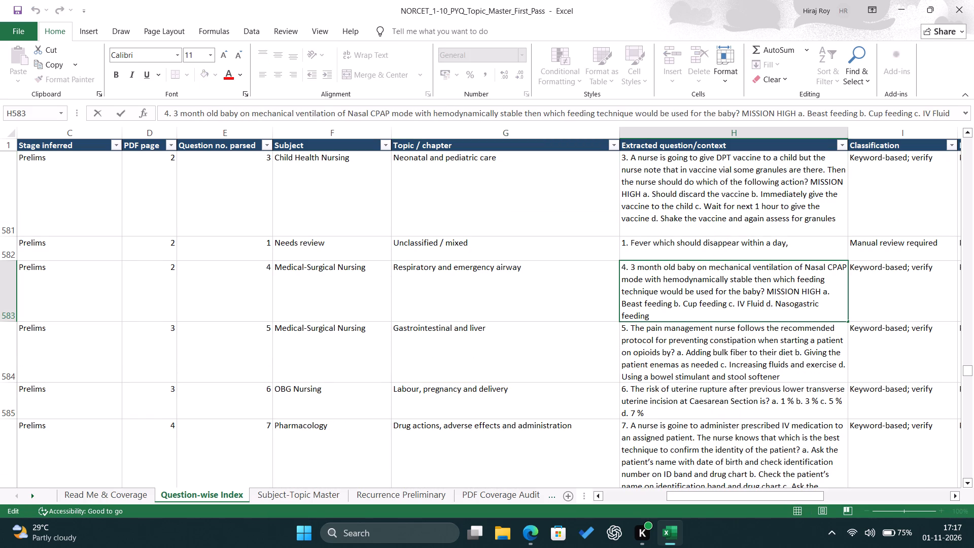
key("BackSpace")
key("BackSpace")
key("BackSpace")
key("BackSpace")
key("BackSpace")
key("BackSpace")
key("BackSpace")
key("BackSpace")
key("BackSpace")
key("BackSpace")
key("BackSpace")
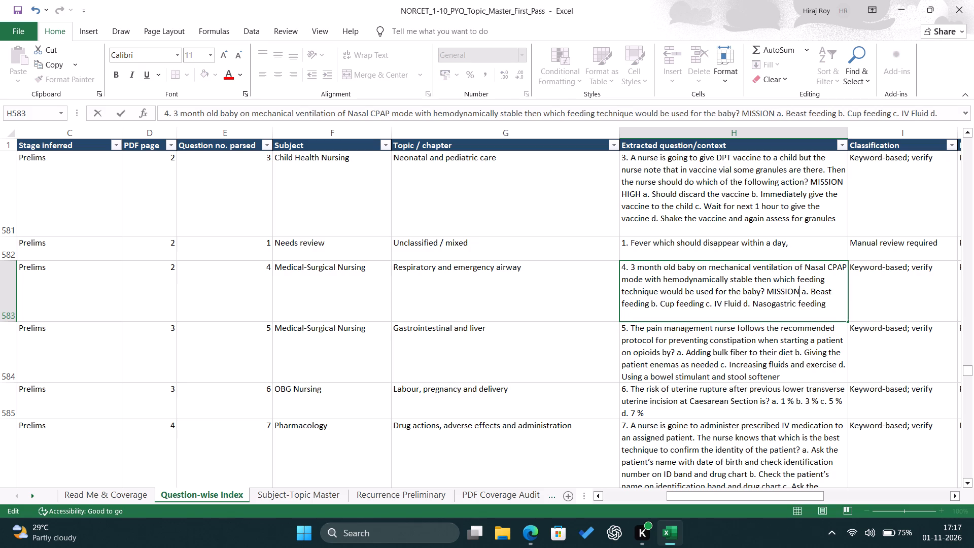
key("BackSpace")
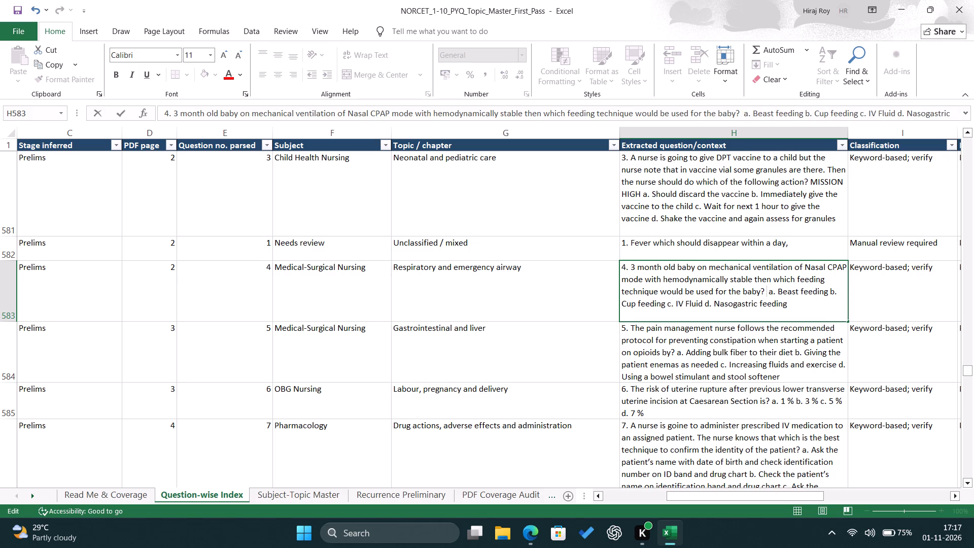
key("BackSpace")
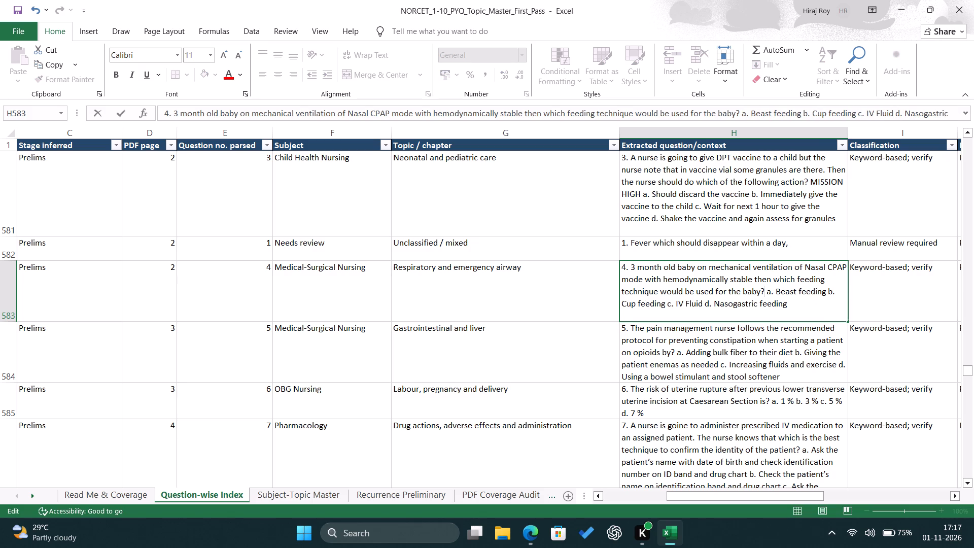
left_click(486, 292)
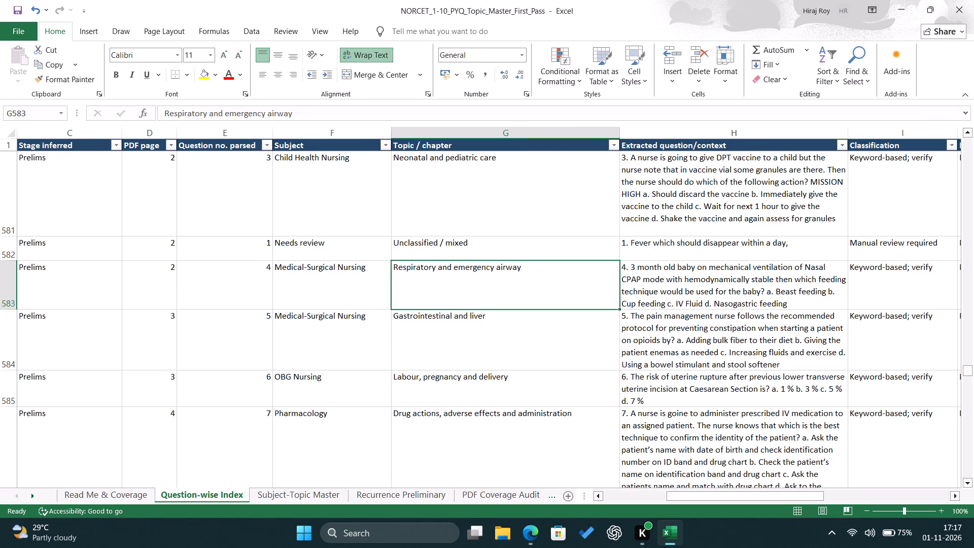
Remove "MISSION HIGH" from the question about granules in the DPT vaccine vial in row 581.
scroll(796, 304, "up", 1)
left_click(707, 313)
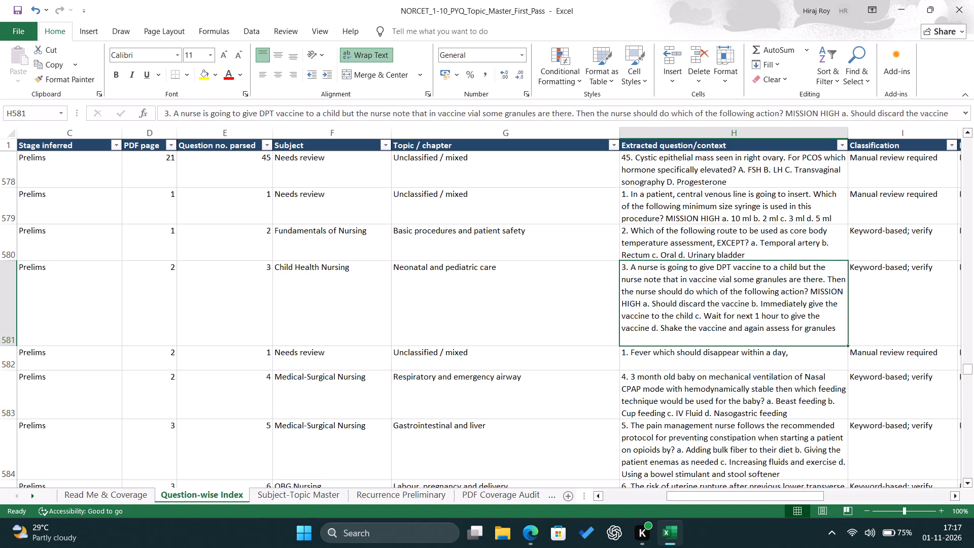
double_click(641, 302)
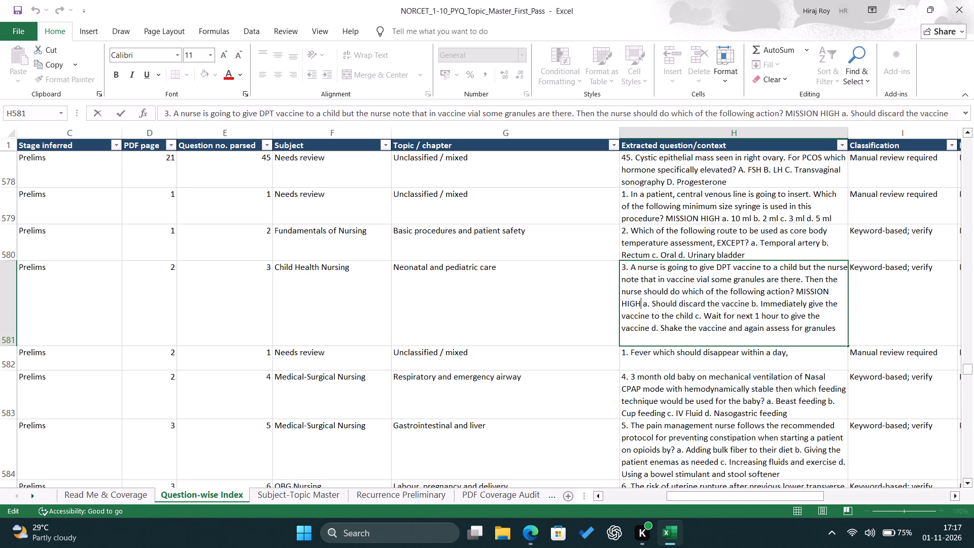
key("BackSpace")
key("BackSpace")
key("BackSpace")
key("BackSpace")
key("BackSpace")
key("BackSpace")
key("BackSpace")
key("BackSpace")
key("BackSpace")
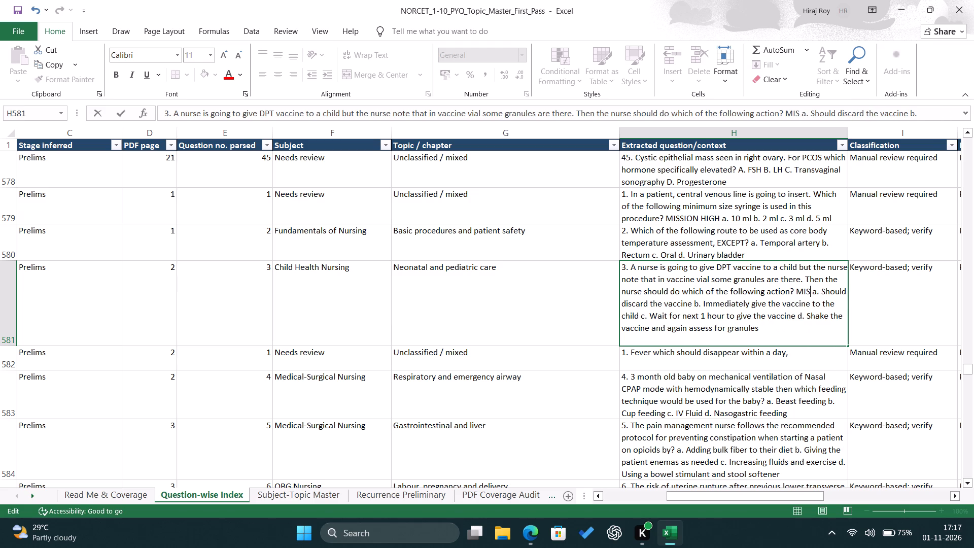
key("BackSpace")
key("BackSpace")
key("BackSpace")
key("BackSpace")
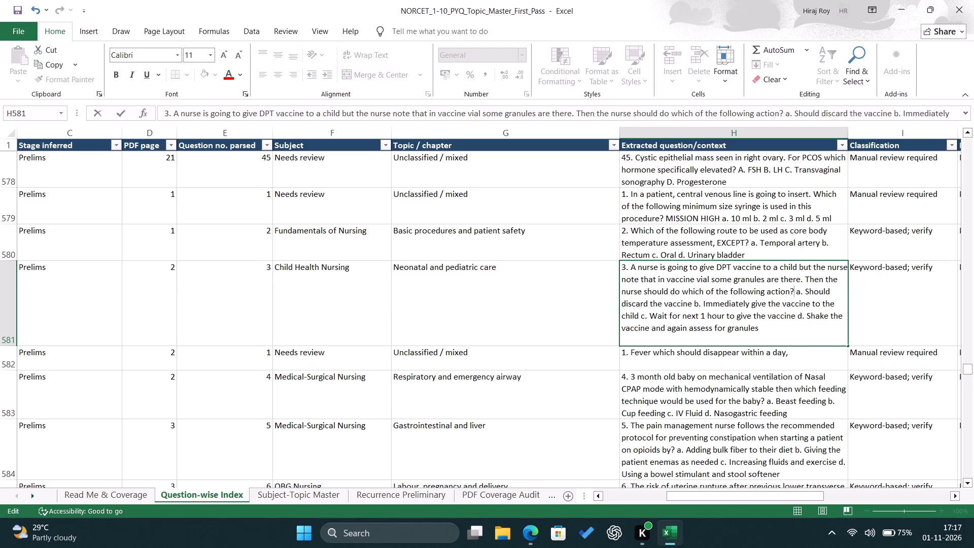
Delete "MISSION HIGH" from the question about the minimum syringe size for central venous line insertion in row 579.
scroll(738, 237, "up", 1)
left_click(721, 380)
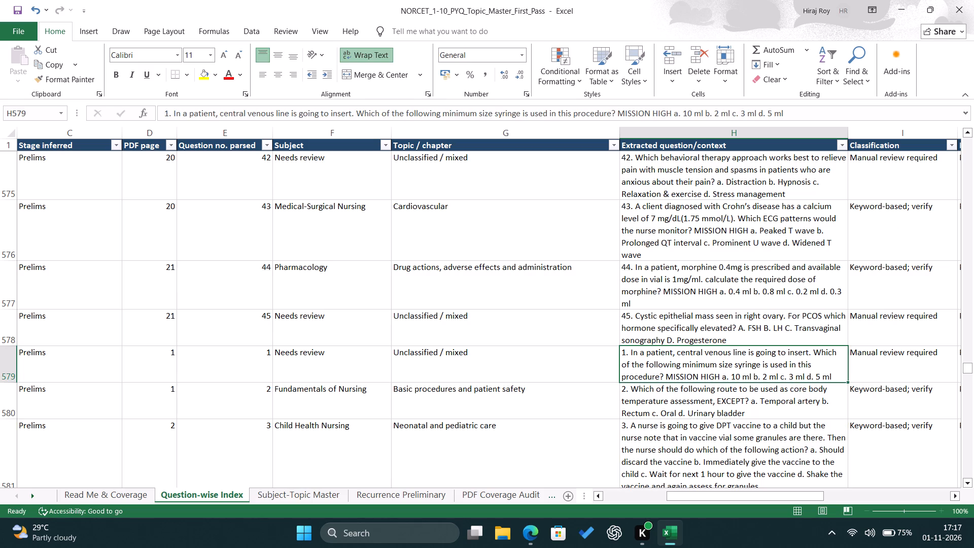
double_click(722, 374)
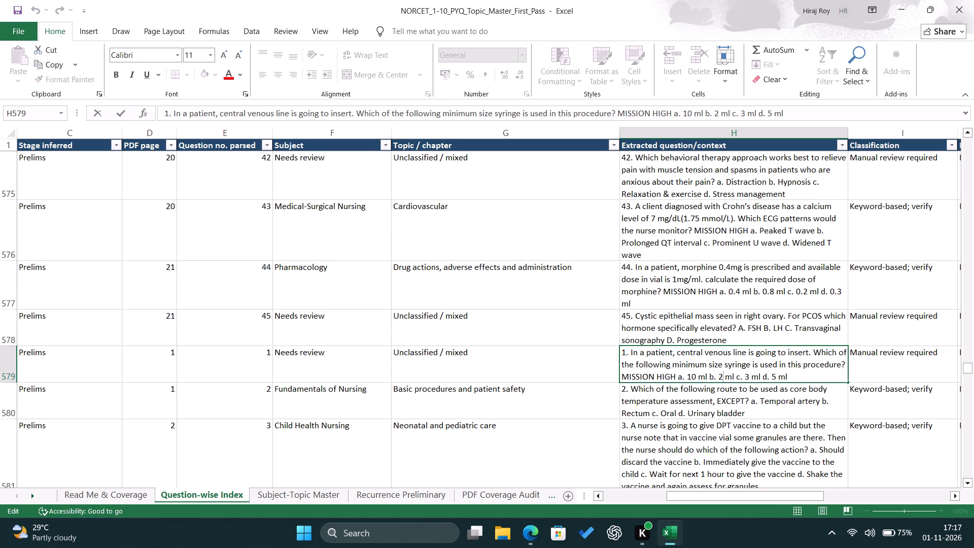
left_click(678, 374)
key("BackSpace")
key("BackSpace")
key("BackSpace")
key("BackSpace")
key("BackSpace")
key("BackSpace")
key("BackSpace")
key("BackSpace")
key("BackSpace")
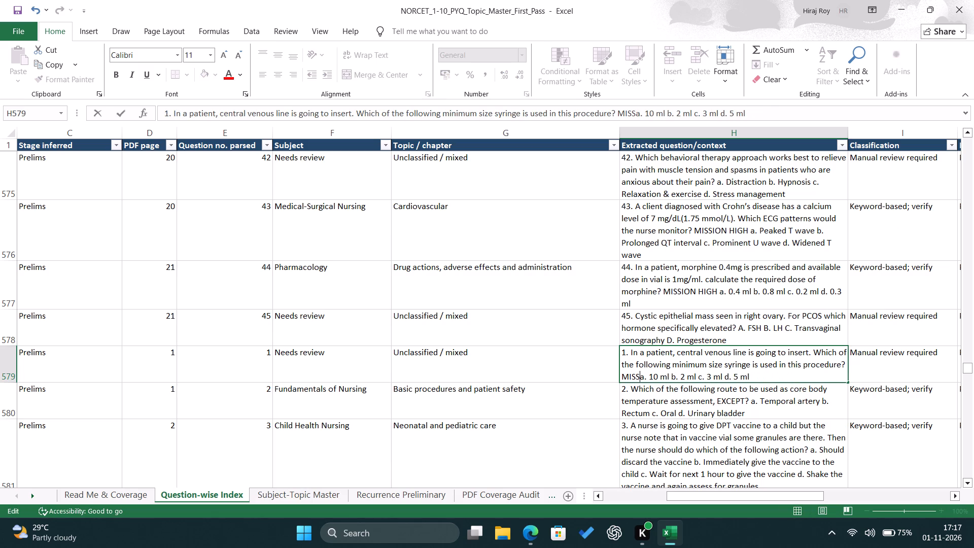
key("BackSpace")
key("BackSpace")
key("BackSpace")
key("BackSpace")
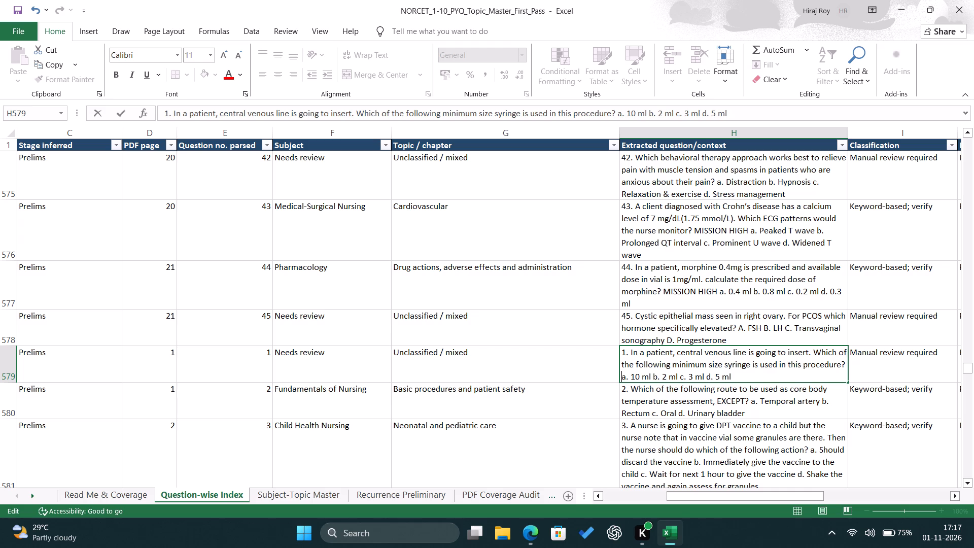
Remove "MISSION HIGH" from the question about calculating the required morphine dose in row 577.
left_click(728, 307)
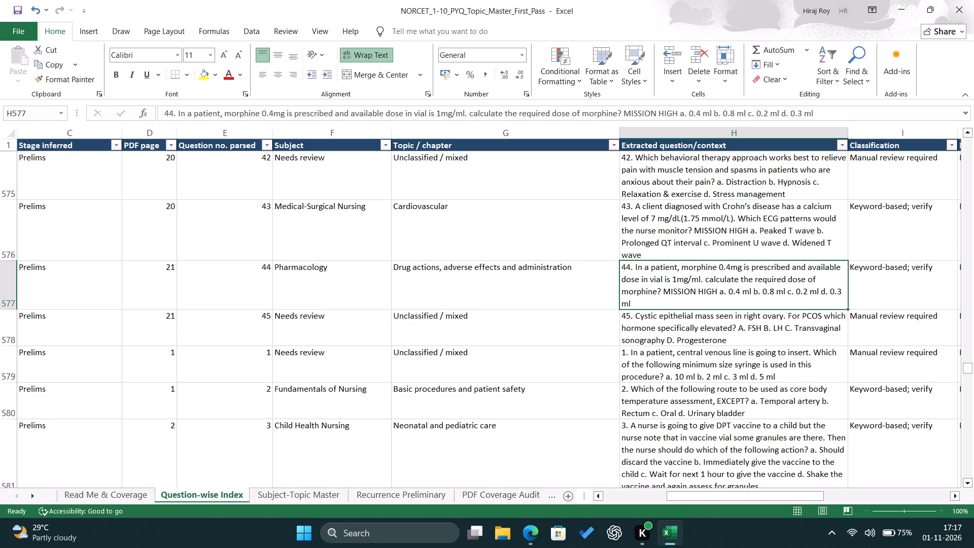
double_click(719, 291)
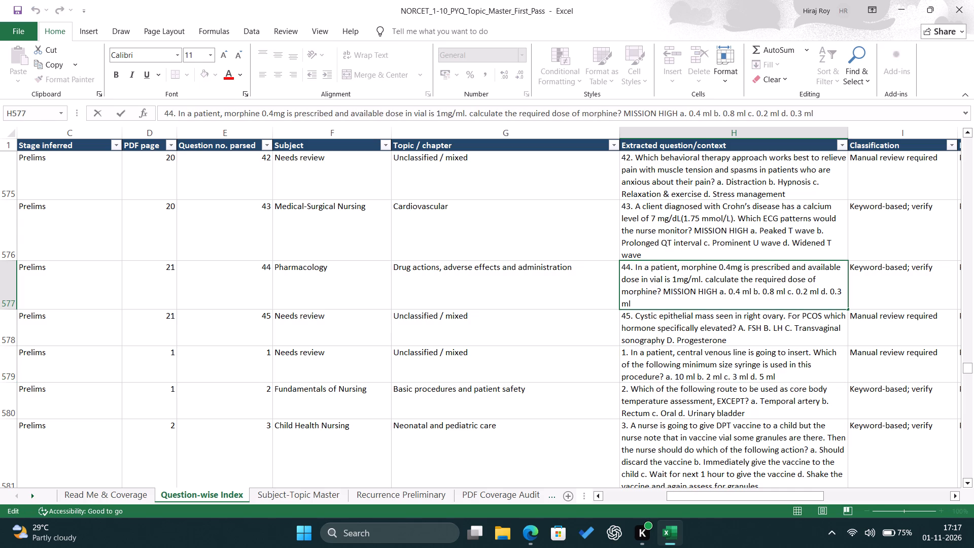
key("BackSpace")
key("BackSpace")
key("BackSpace")
key("BackSpace")
key("BackSpace")
key("BackSpace")
key("BackSpace")
key("BackSpace")
key("BackSpace")
key("BackSpace")
key("BackSpace")
key("BackSpace")
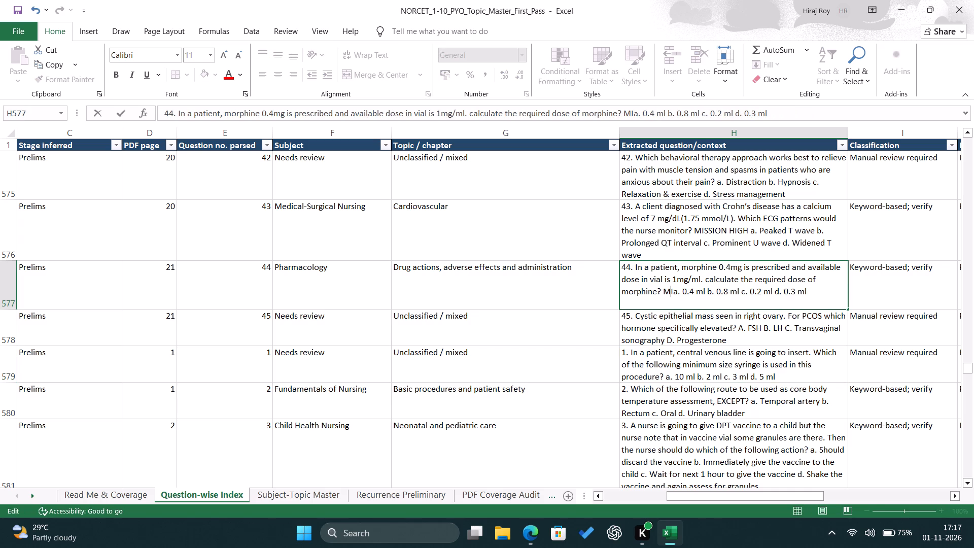
key("BackSpace")
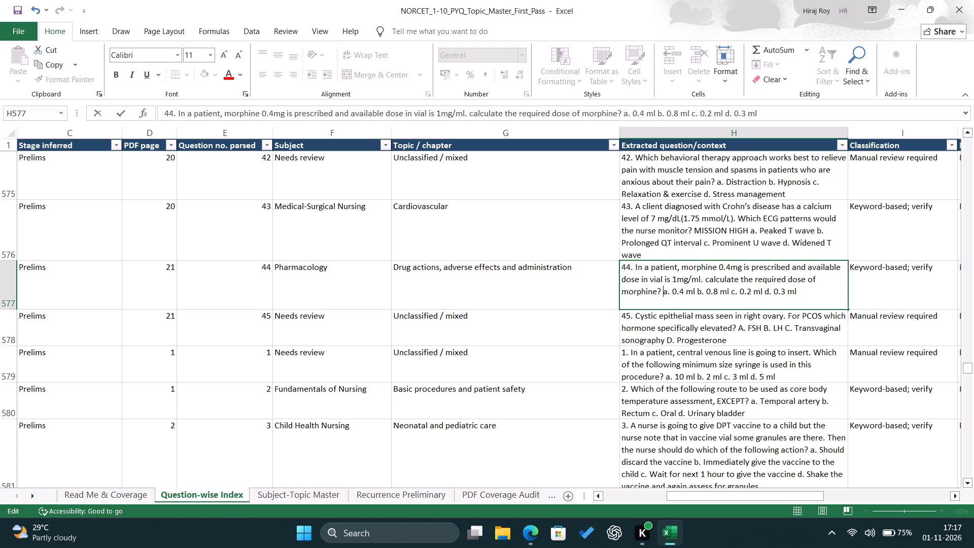
Delete "MISSION HIGH" and the extra space from the question about ECG patterns in a client with Crohn's disease in row 576.
left_click(763, 239)
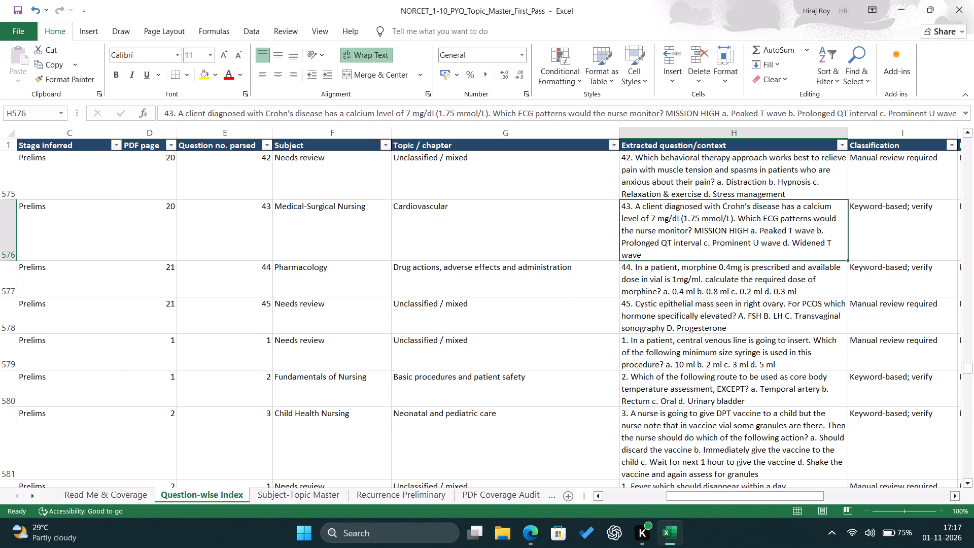
double_click(748, 228)
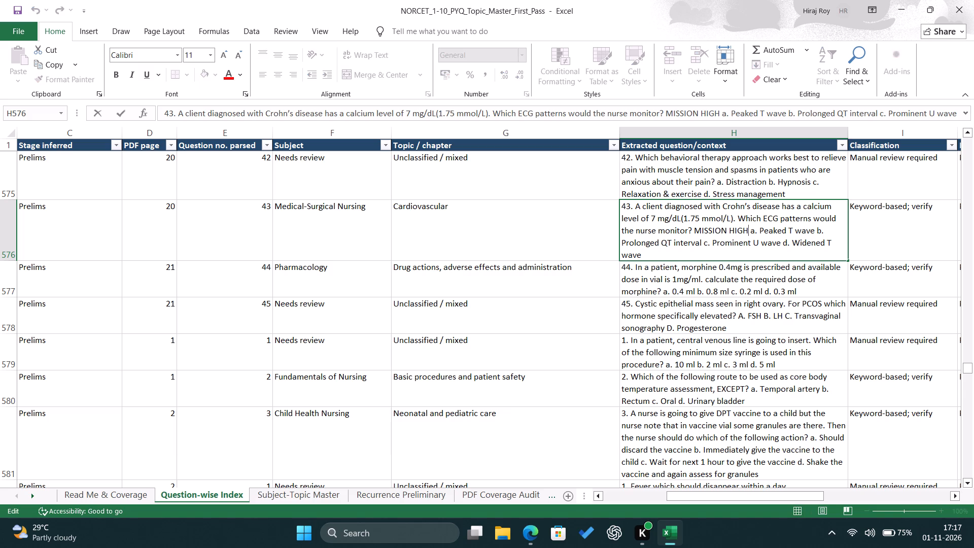
key("BackSpace")
key("BackSpace")
key("BackSpace")
key("BackSpace")
key("BackSpace")
key("BackSpace")
key("BackSpace")
key("BackSpace")
key("BackSpace")
key("BackSpace")
key("BackSpace")
key("BackSpace")
key("BackSpace")
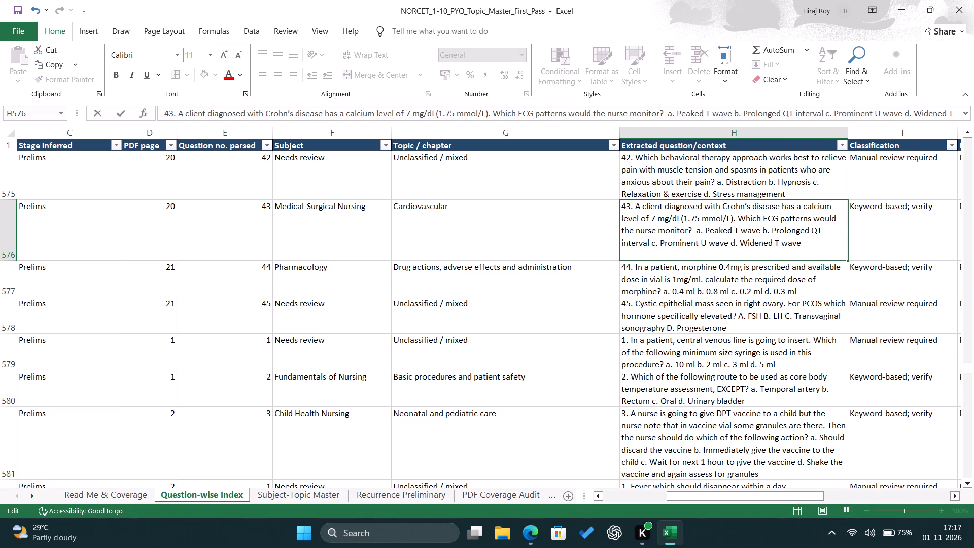
left_click(568, 228)
Remove "MISSION HIGH" from the question about indicators of circulatory overload during blood transfusion in row 574.
scroll(704, 286, "up", 1)
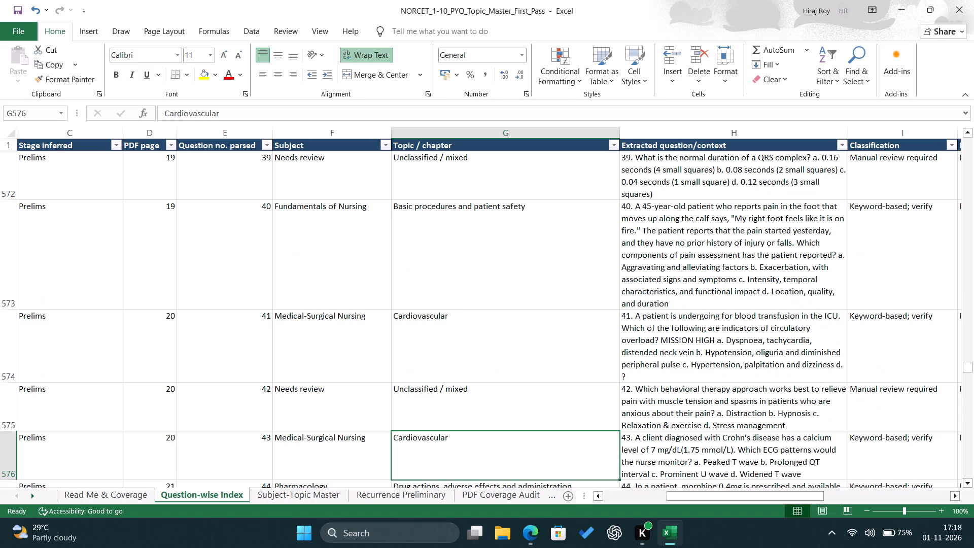
left_click(729, 335)
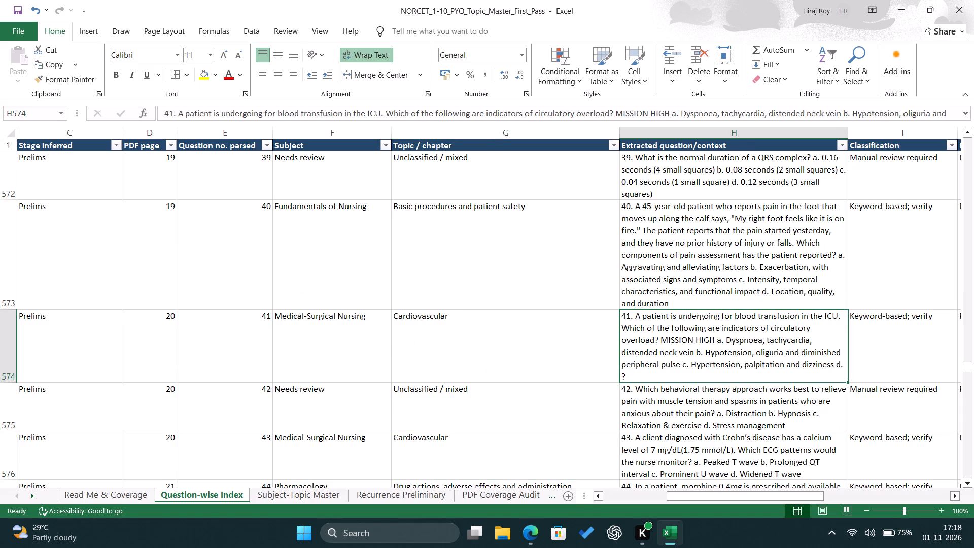
double_click(716, 337)
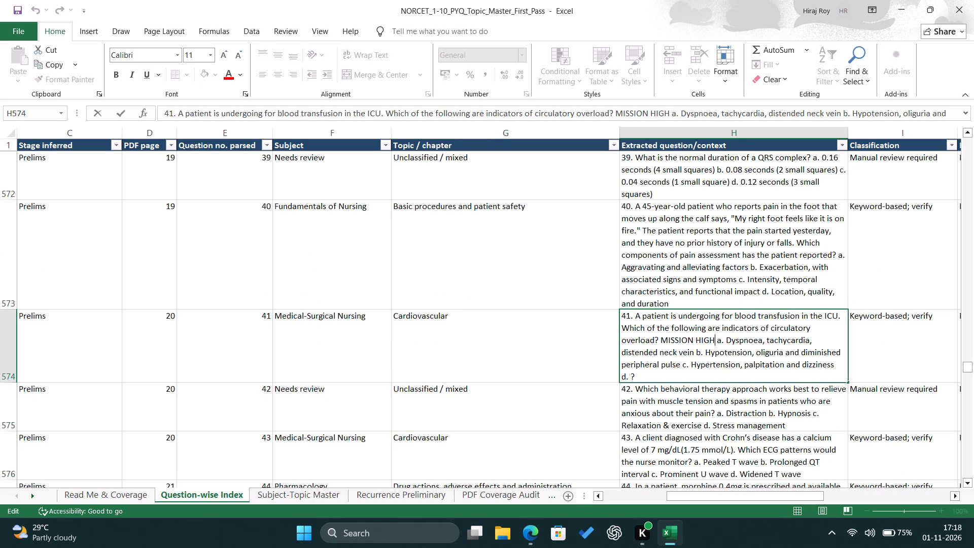
key("BackSpace")
key("BackSpace")
key("BackSpace")
key("BackSpace")
key("BackSpace")
key("BackSpace")
key("BackSpace")
key("BackSpace")
key("BackSpace")
key("BackSpace")
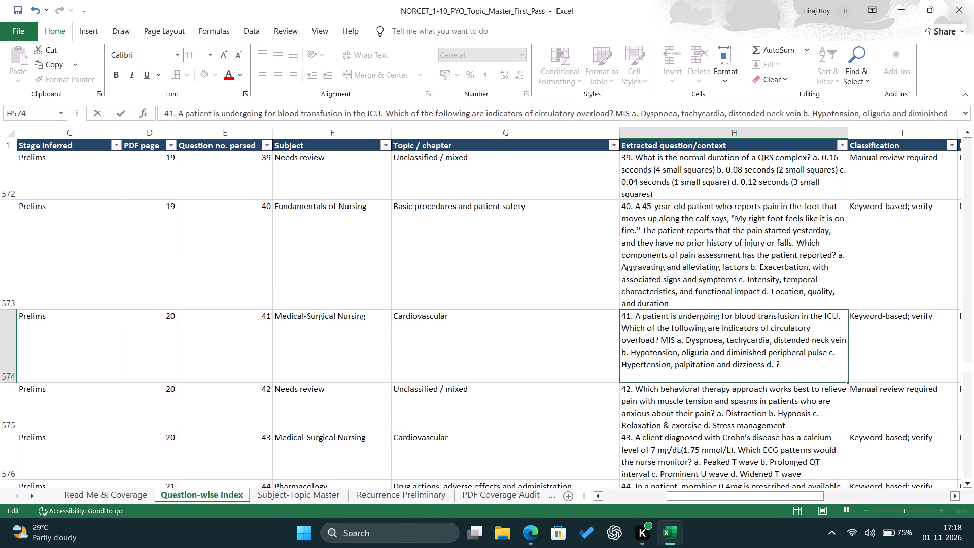
key("BackSpace")
key("BackSpace")
key("BackSpace")
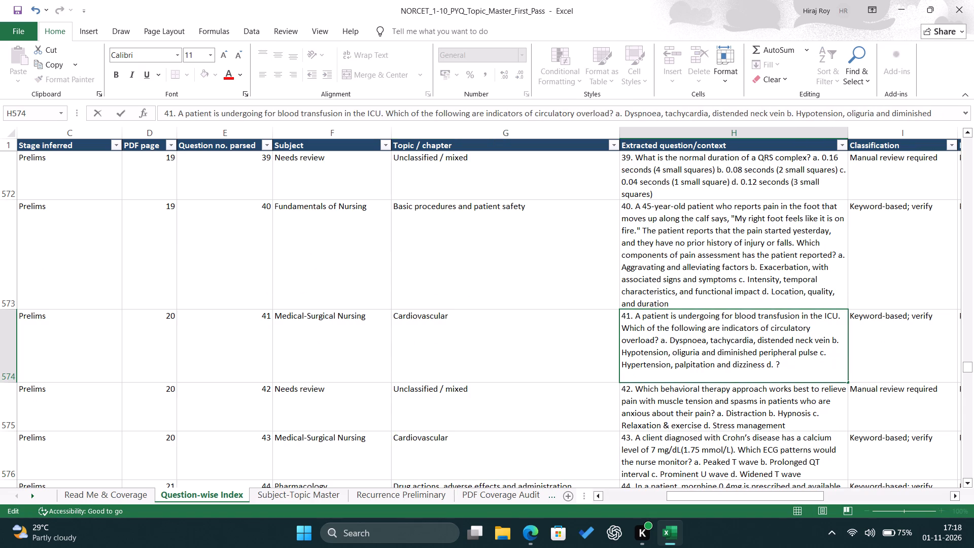
Delete "MISSION HIGH" from the question about decreasing heart rate while suctioning through an endotracheal tube in row 571.
scroll(704, 340, "up", 1)
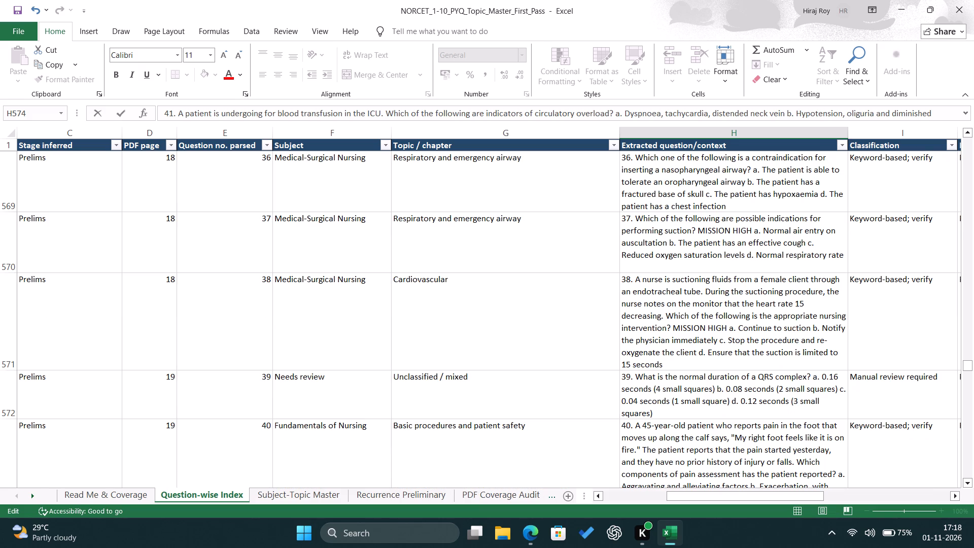
left_click(719, 346)
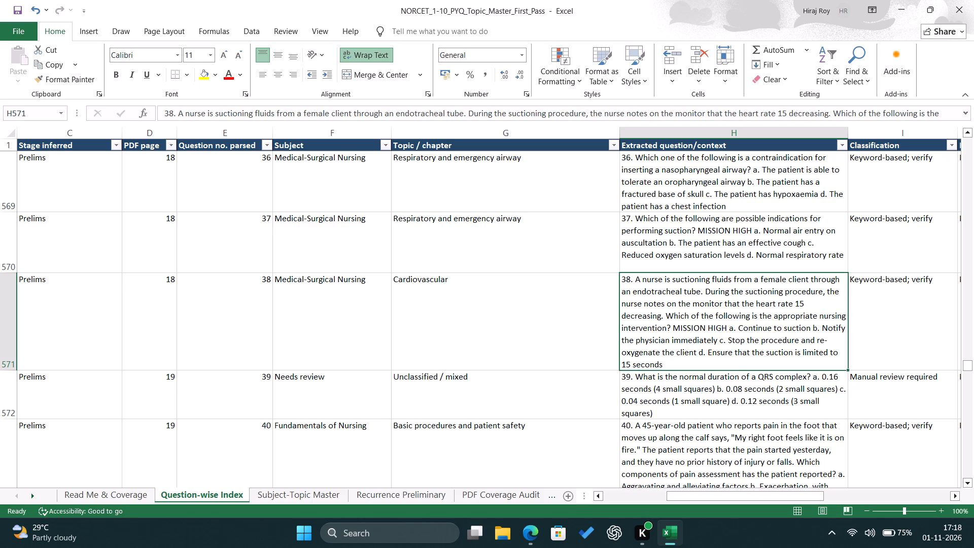
double_click(728, 322)
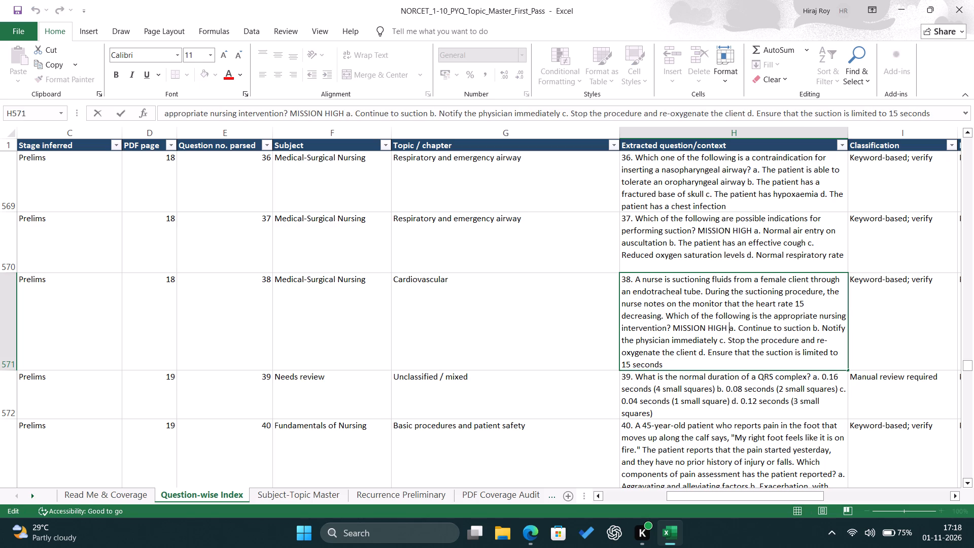
key("BackSpace")
key("BackSpace")
key("BackSpace")
key("BackSpace")
key("BackSpace")
key("BackSpace")
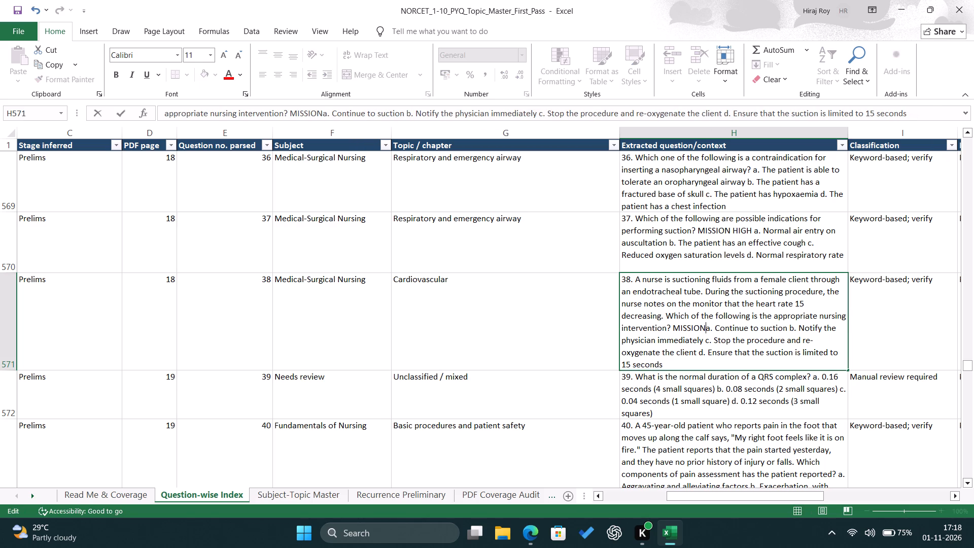
key("BackSpace")
key("BackSpace")
key("BackSpace")
key("BackSpace")
key("BackSpace")
key("BackSpace")
key("BackSpace")
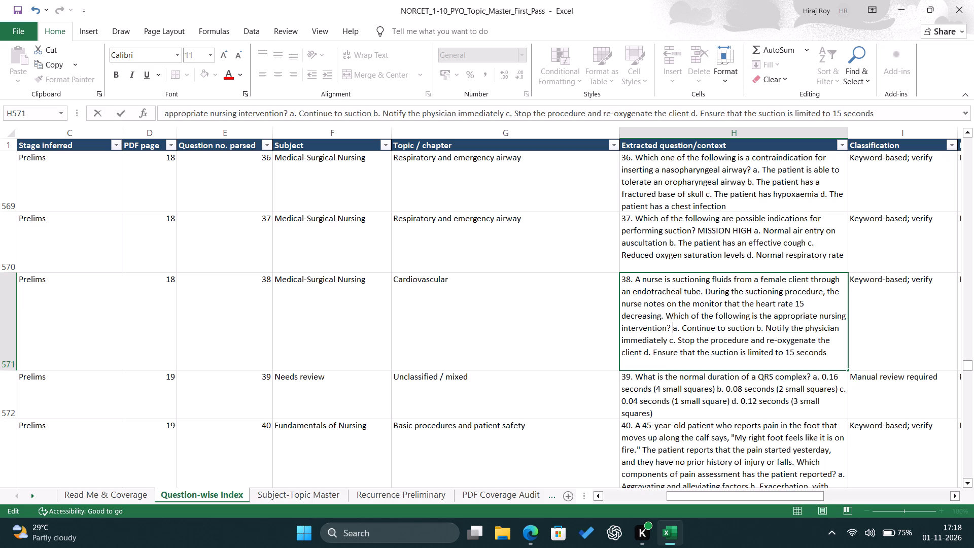
left_click(599, 340)
Remove "MISSION HIGH" from the question about possible indications for performing suction in row 570.
scroll(683, 336, "up", 1)
left_click(740, 390)
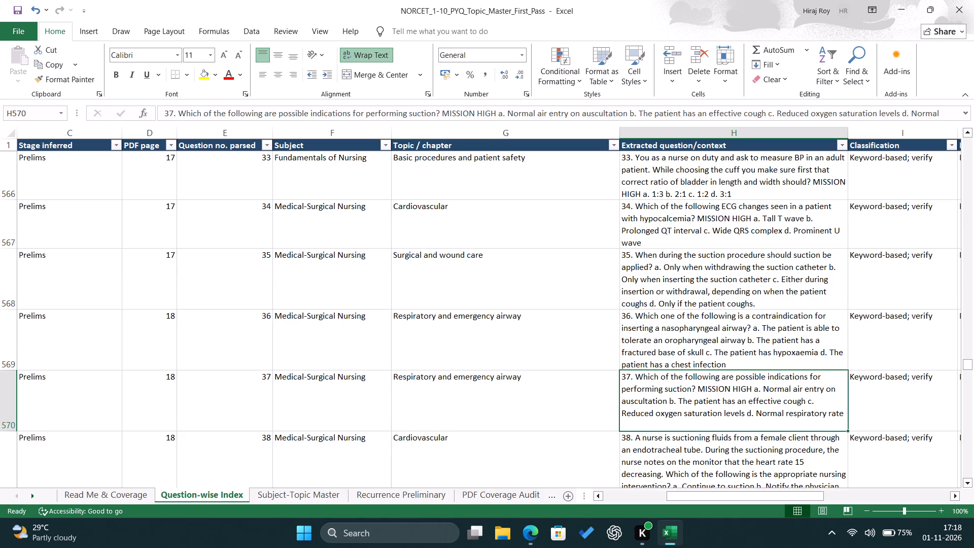
double_click(753, 386)
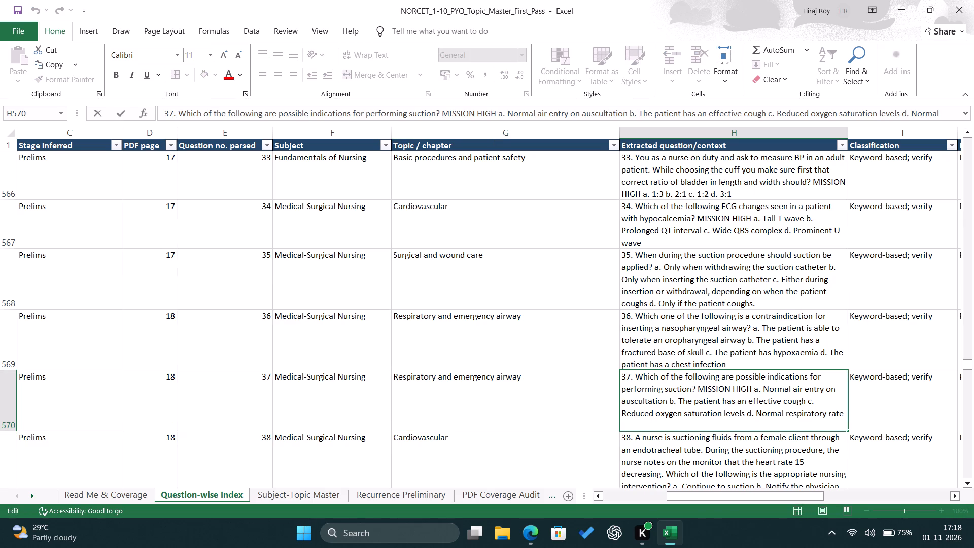
key("BackSpace")
key("BackSpace")
key("BackSpace")
key("BackSpace")
key("BackSpace")
key("BackSpace")
key("BackSpace")
key("BackSpace")
key("BackSpace")
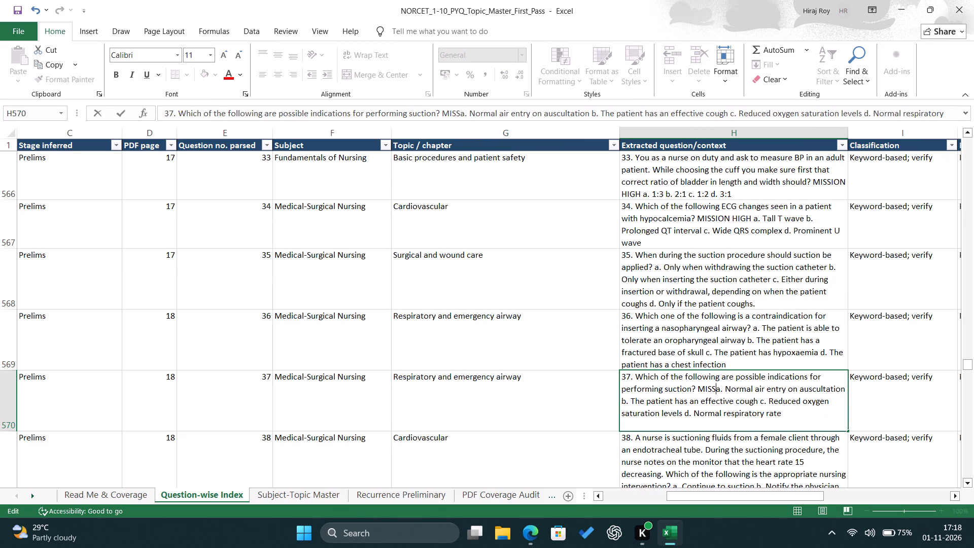
key("BackSpace")
key("BackSpace")
key("BackSpace")
key("BackSpace")
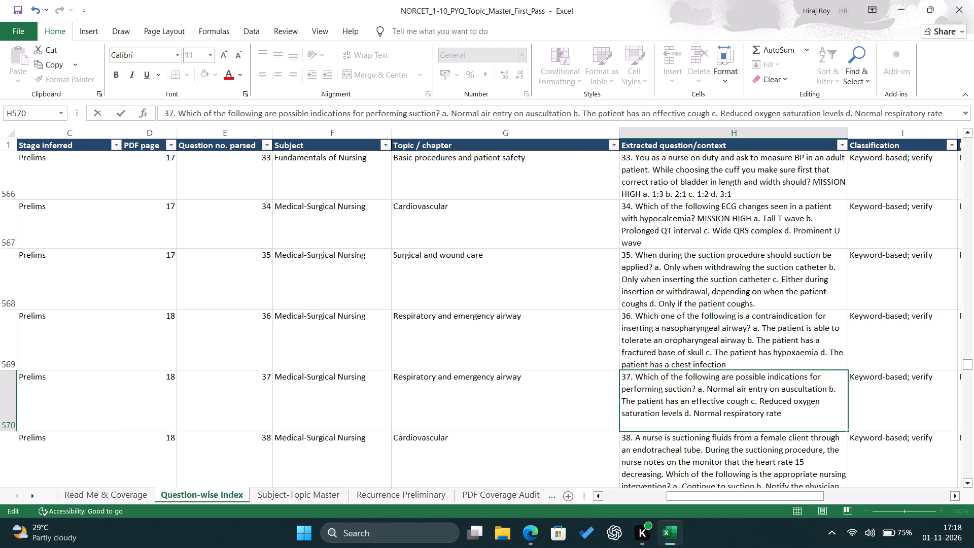
Delete "MISSION HIGH" and the extra space from the question about ECG changes with hypocalcemia in row 567.
scroll(703, 324, "up", 1)
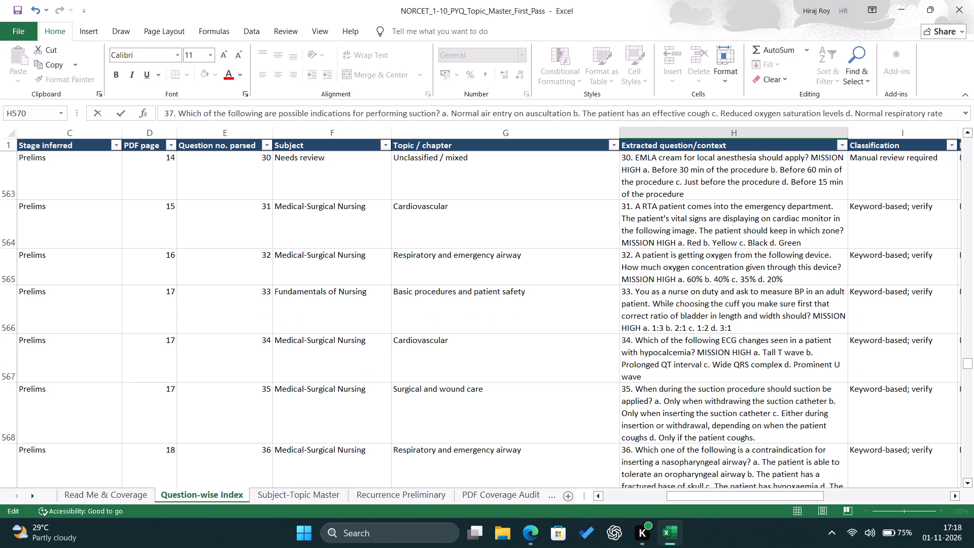
left_click(741, 352)
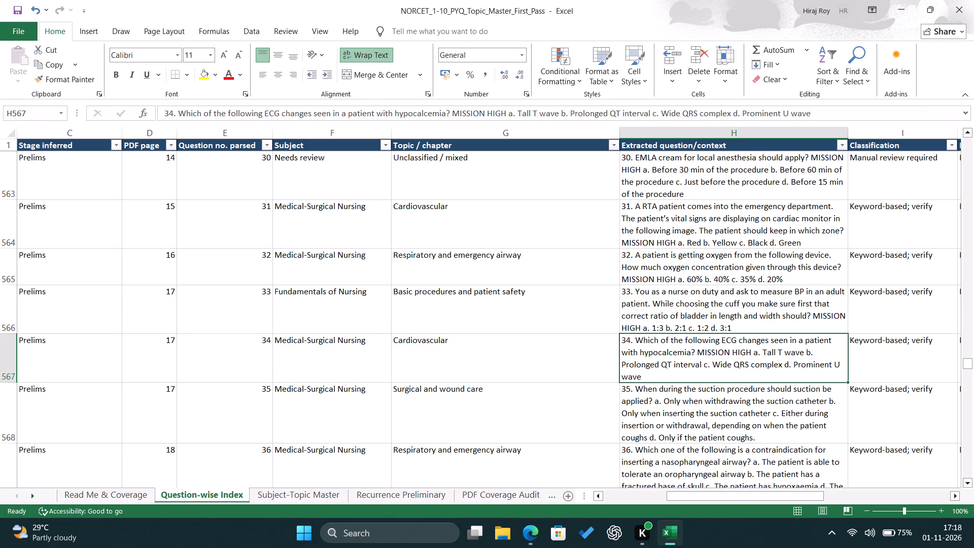
double_click(750, 349)
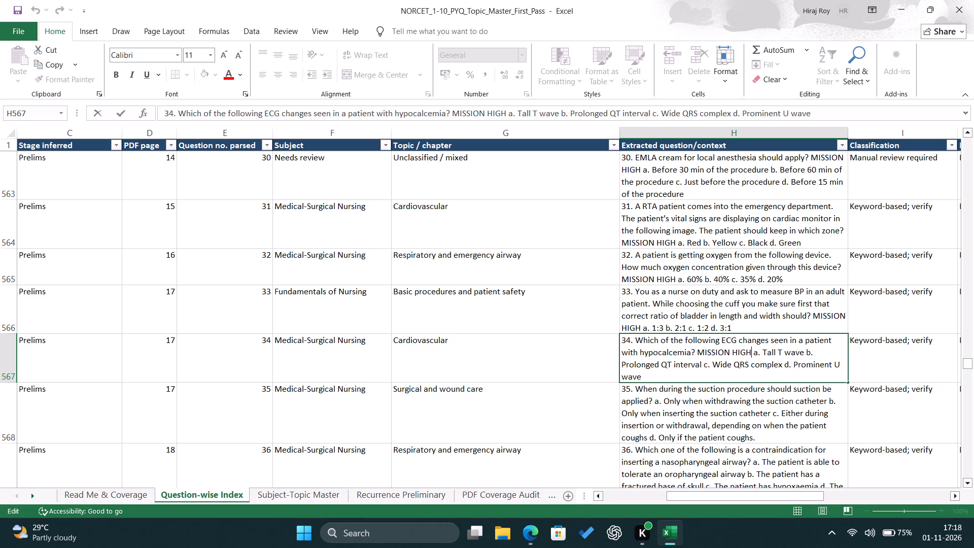
key("BackSpace")
key("BackSpace")
key("BackSpace")
key("BackSpace")
key("BackSpace")
key("BackSpace")
key("BackSpace")
key("BackSpace")
key("BackSpace")
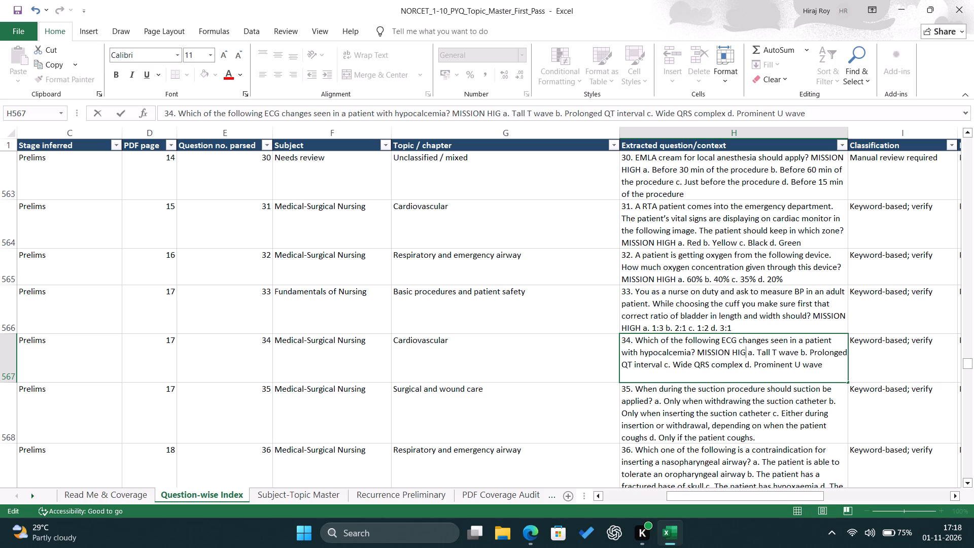
key("BackSpace")
key("BackSpace")
key("BackSpace")
key("BackSpace")
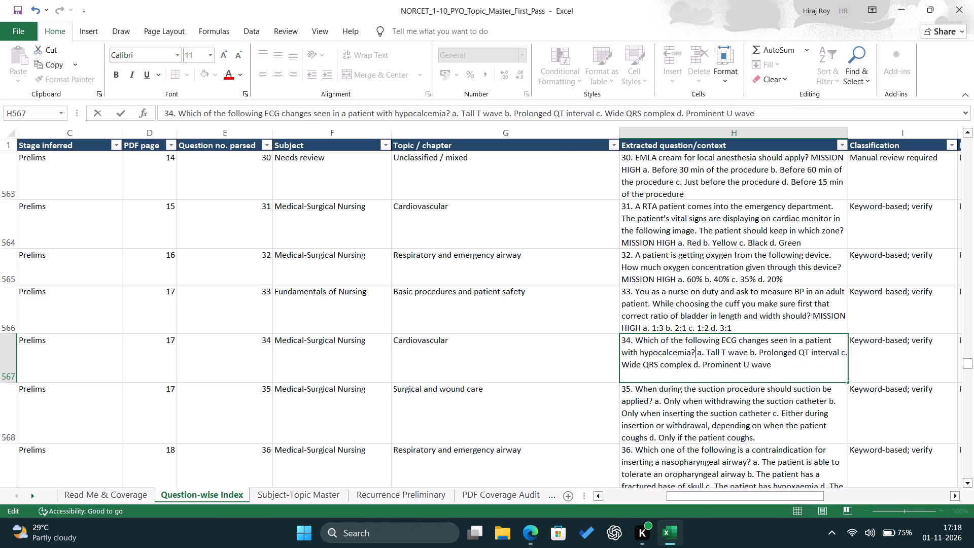
Remove "MISSION HIGH" from the question about the BP cuff bladder's length and width ratio in row 566.
left_click(662, 312)
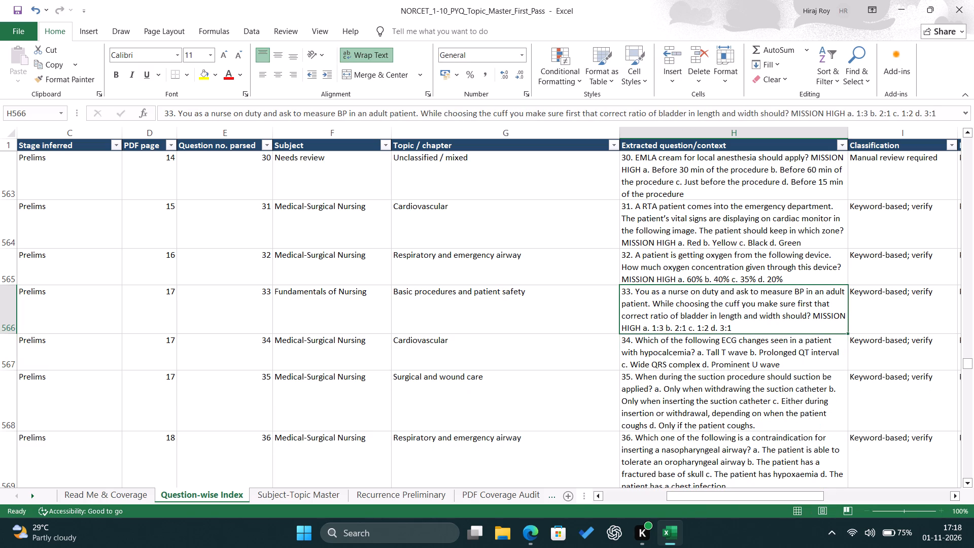
double_click(642, 327)
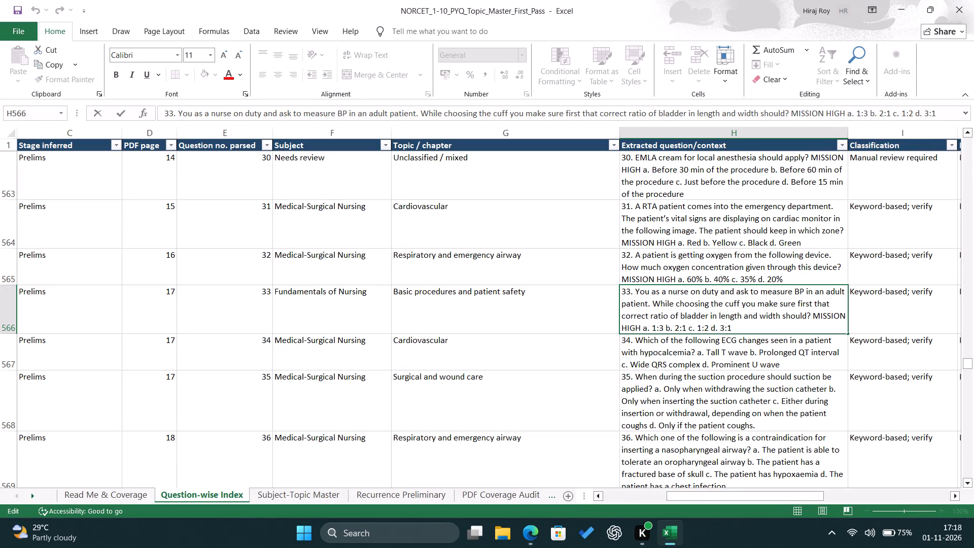
key("BackSpace")
key("BackSpace")
key("BackSpace")
key("BackSpace")
key("BackSpace")
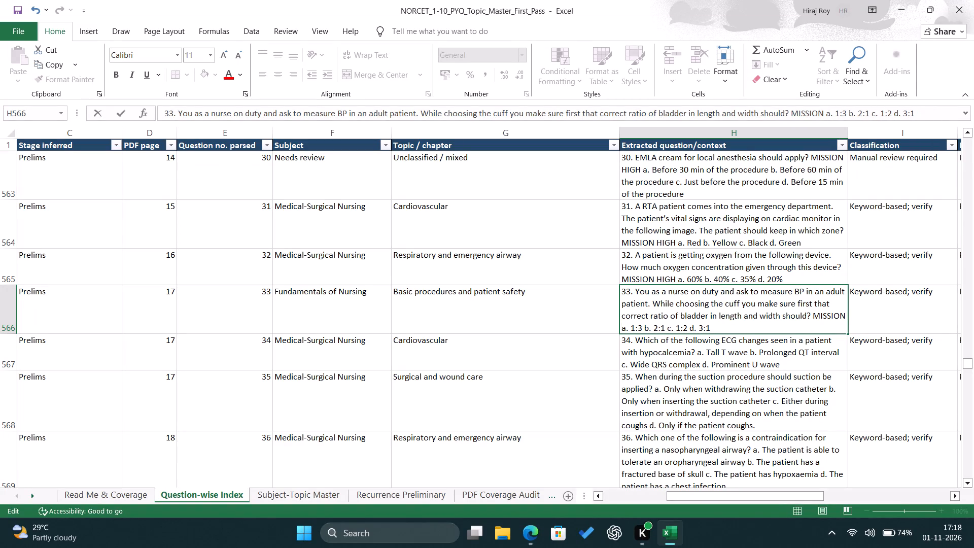
key("BackSpace")
key("BackSpace")
key("BackSpace")
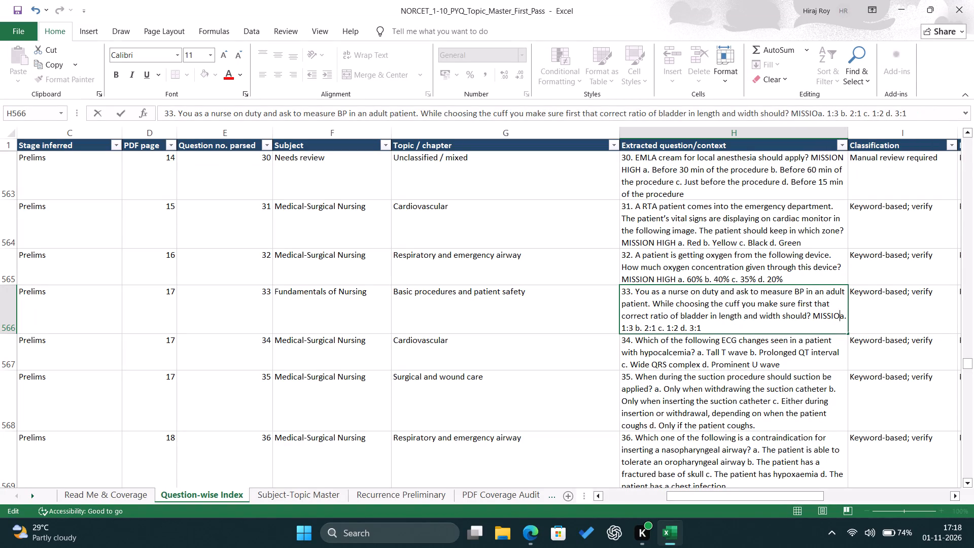
key("BackSpace")
key("BackSpace")
key("BackSpace")
key("BackSpace")
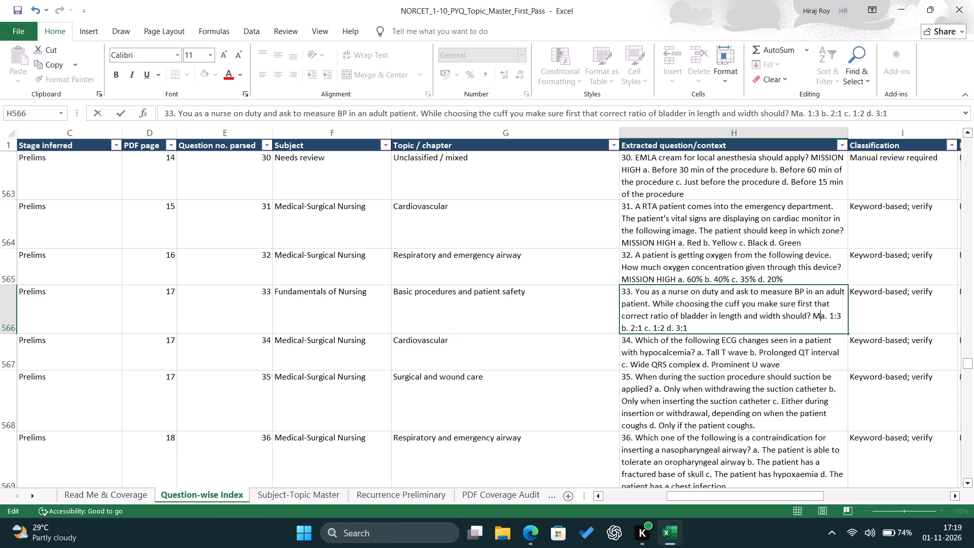
key("BackSpace")
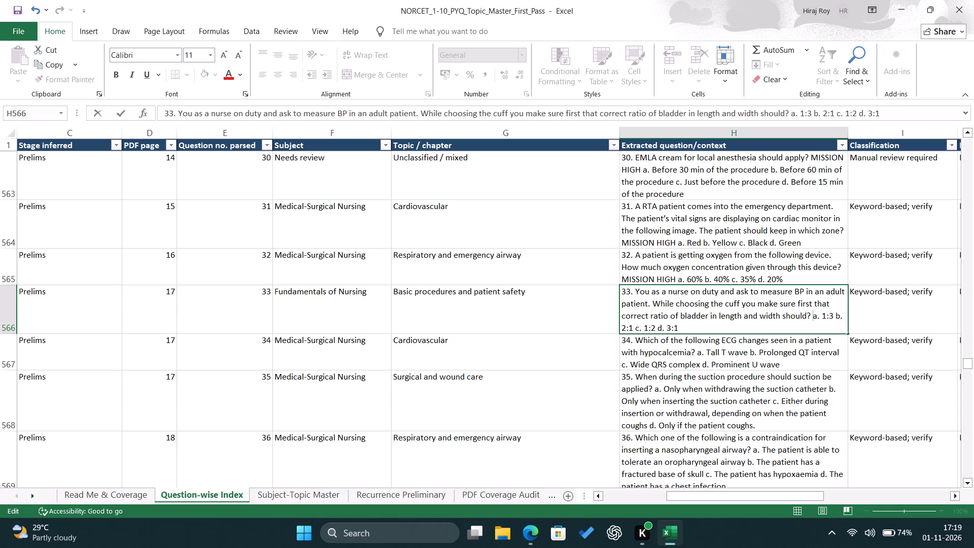
left_click(585, 314)
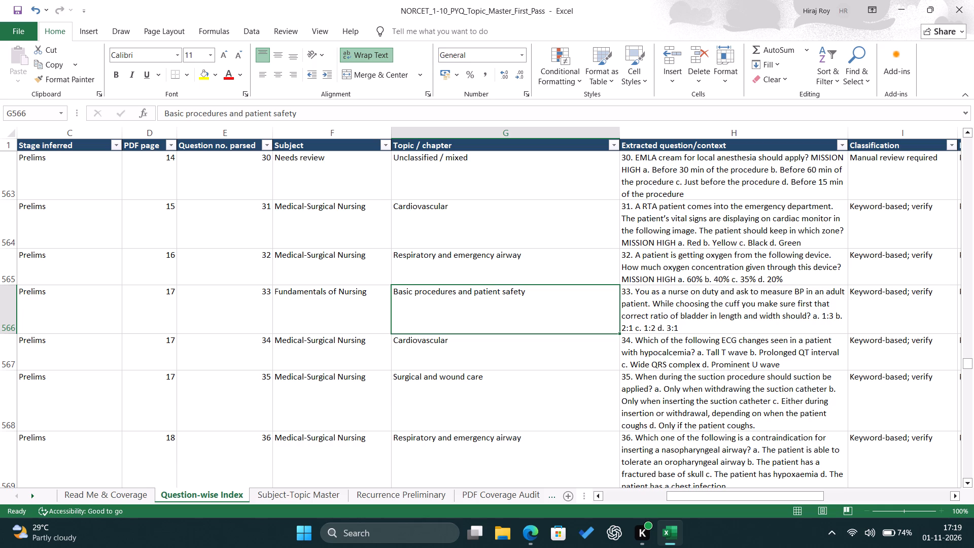
Delete "MISSION HIGH" from the question about the oxygen concentration given through the device in row 565.
left_click(663, 264)
double_click(672, 272)
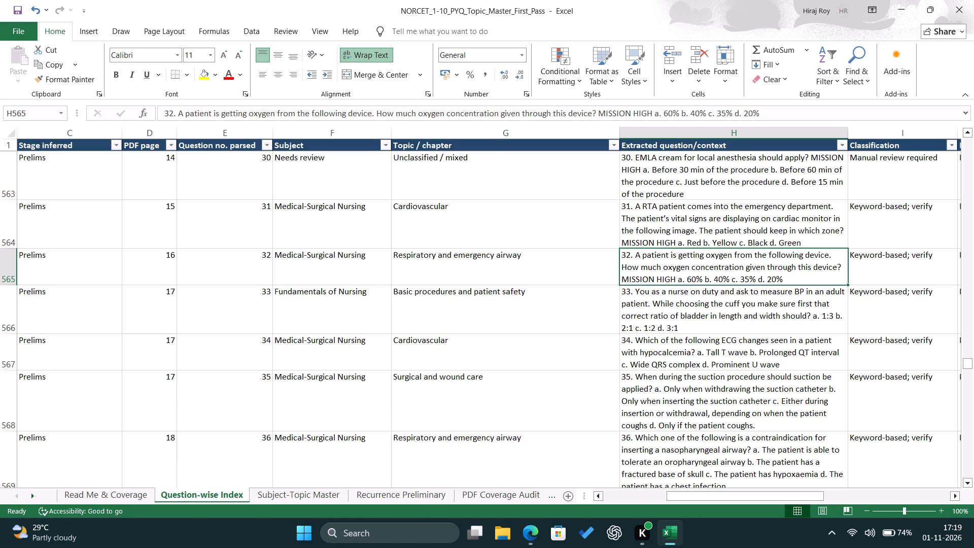
left_click(677, 275)
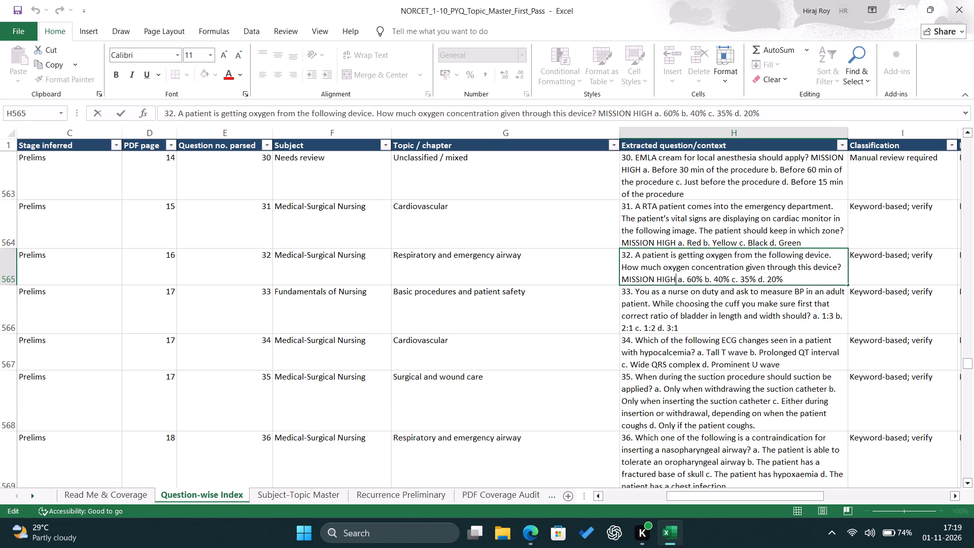
key("BackSpace")
key("BackSpace")
key("BackSpace")
key("BackSpace")
key("BackSpace")
key("BackSpace")
key("BackSpace")
key("BackSpace")
key("BackSpace")
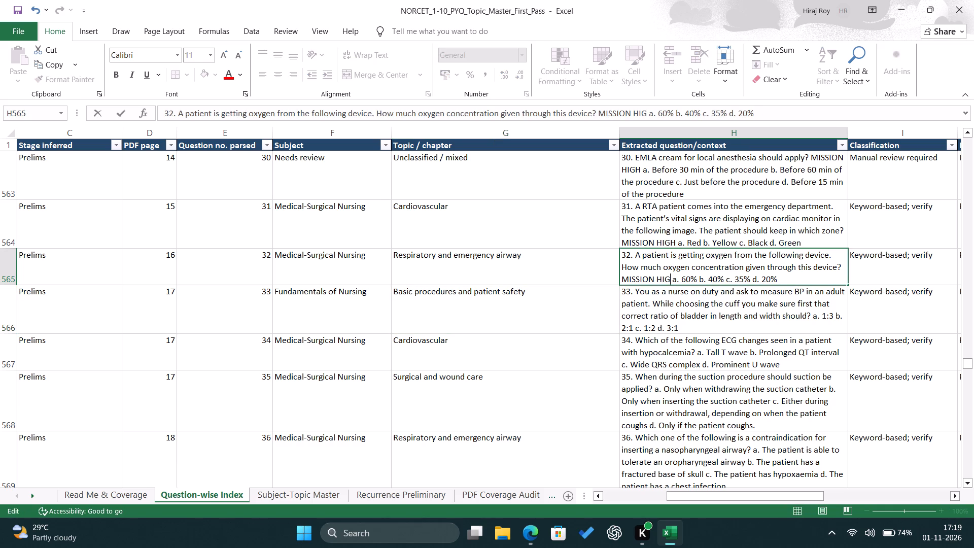
key("BackSpace")
key("BackSpace")
key("BackSpace")
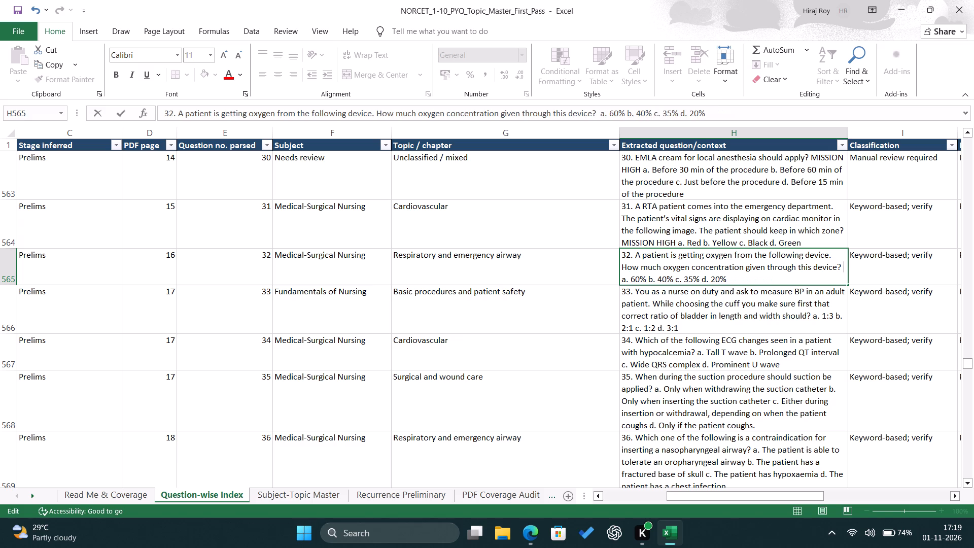
Remove "MISSION HIGH" from the question about which zone the RTA patient should be kept in, row 564.
left_click(656, 223)
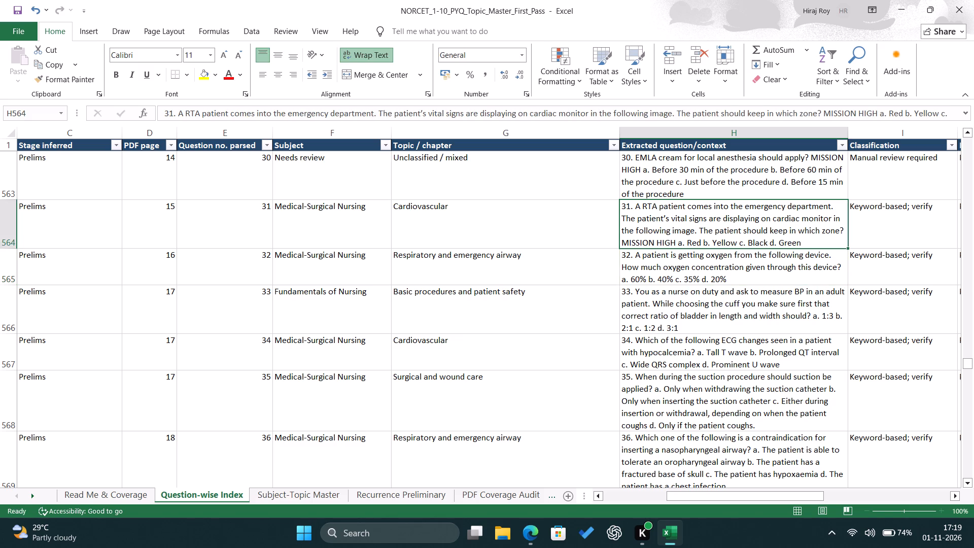
double_click(677, 237)
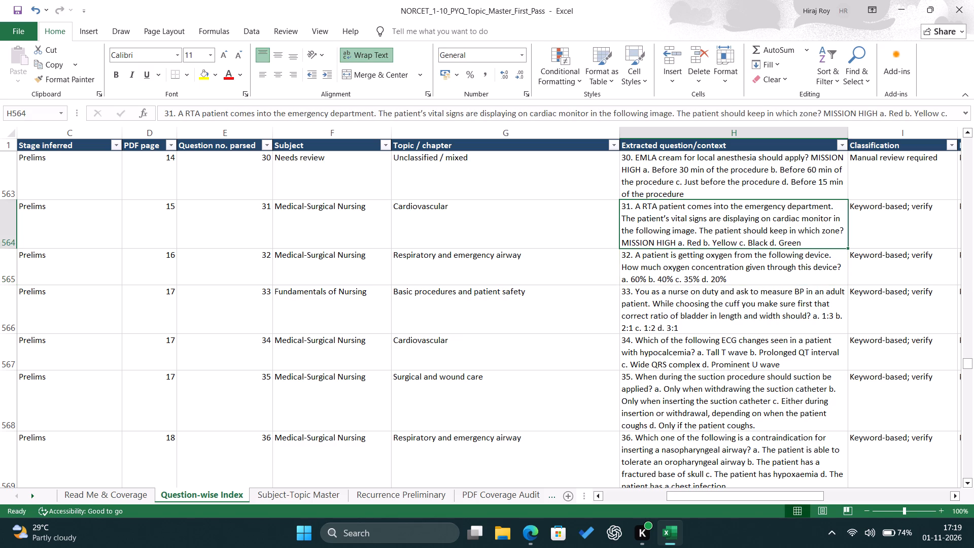
double_click(676, 242)
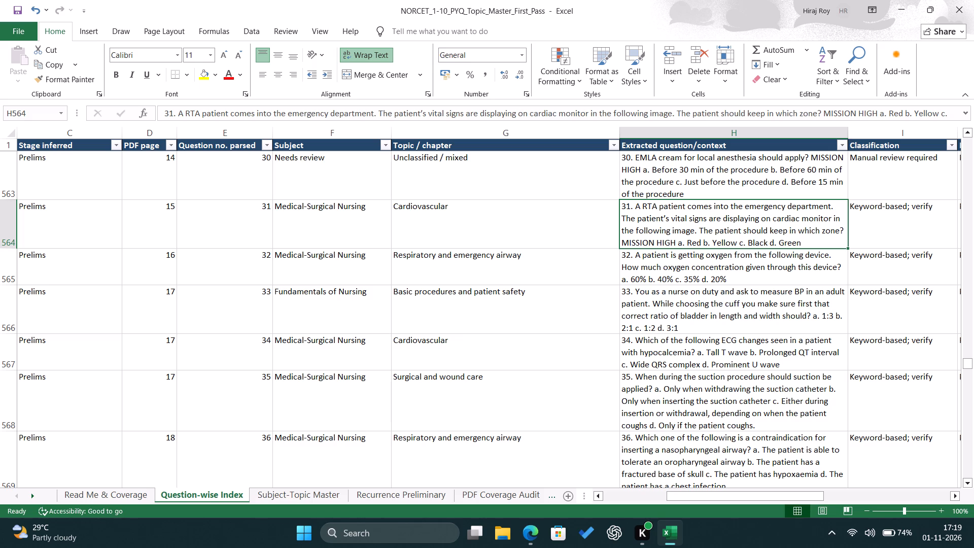
double_click(676, 243)
key("BackSpace")
key("BackSpace")
key("BackSpace")
key("BackSpace")
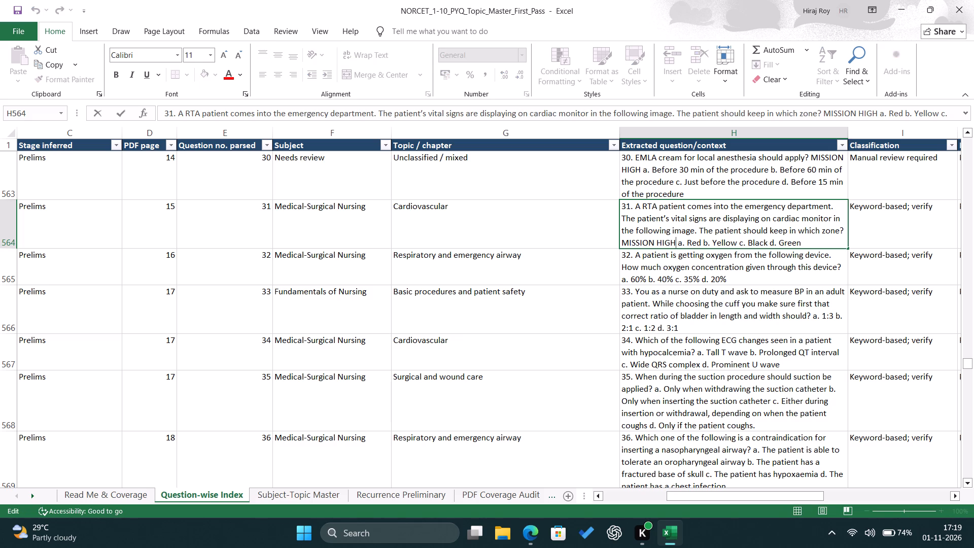
key("BackSpace")
key("BackSpace")
key("BackSpace")
key("BackSpace")
key("BackSpace")
key("BackSpace")
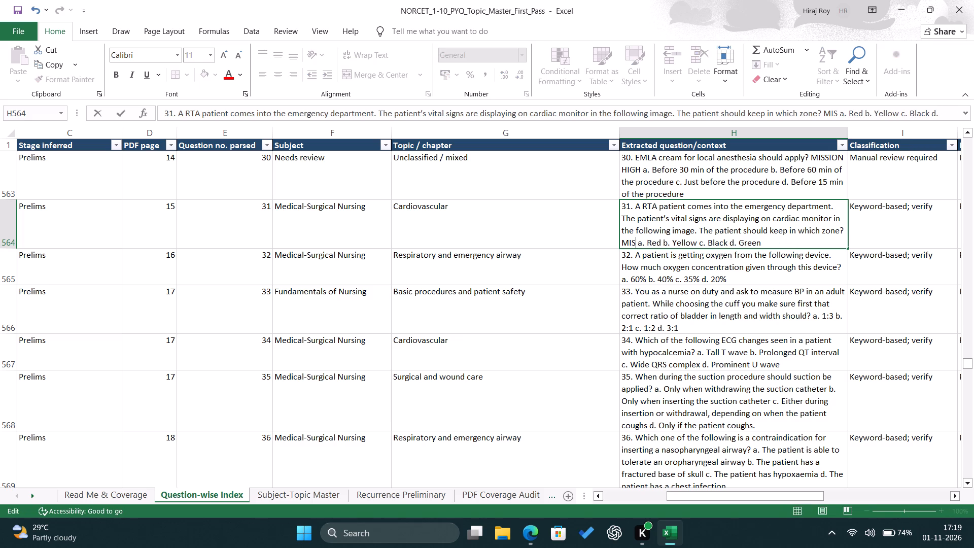
key("BackSpace")
key("BackSpace")
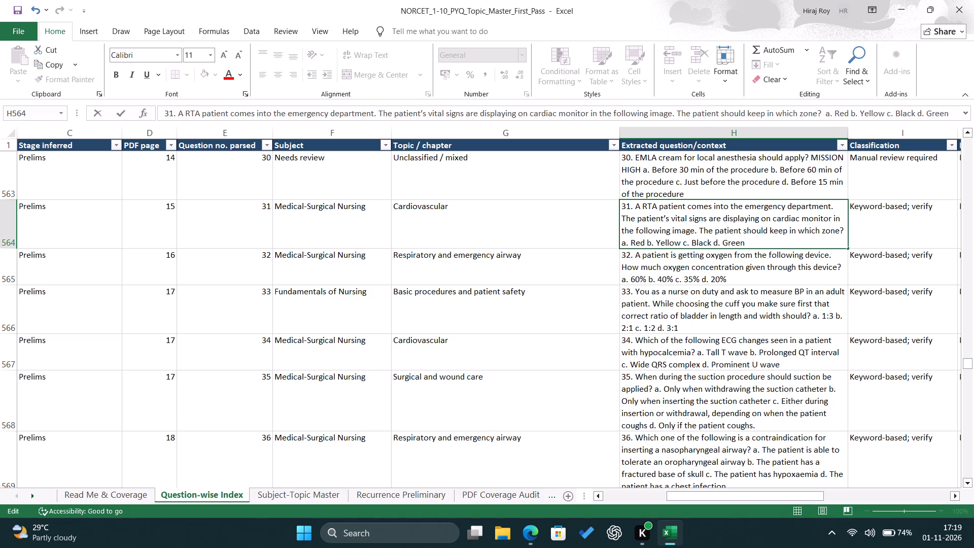
left_click(604, 232)
Delete "MISSION HIGH" from the question about applying EMLA cream for local anesthesia in row 563.
scroll(715, 234, "up", 1)
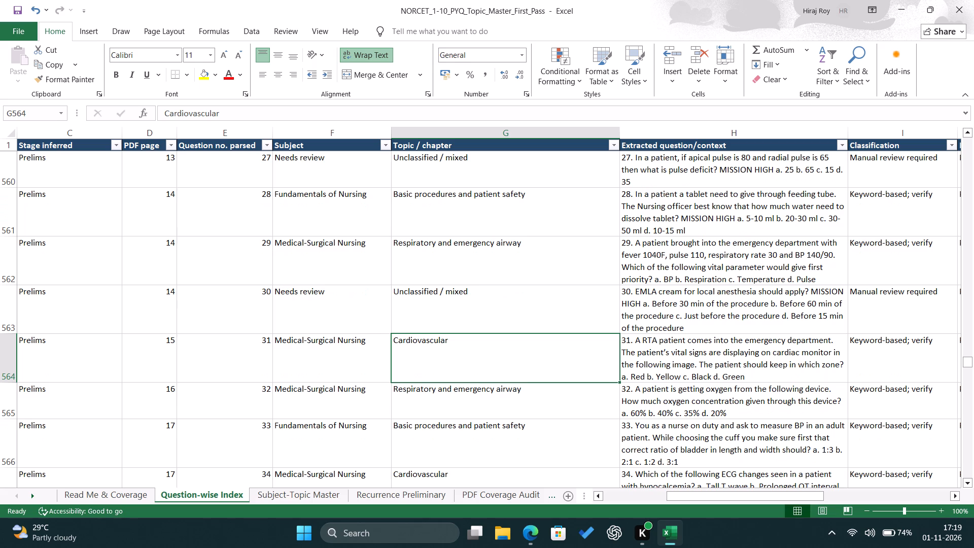
left_click(642, 308)
double_click(642, 300)
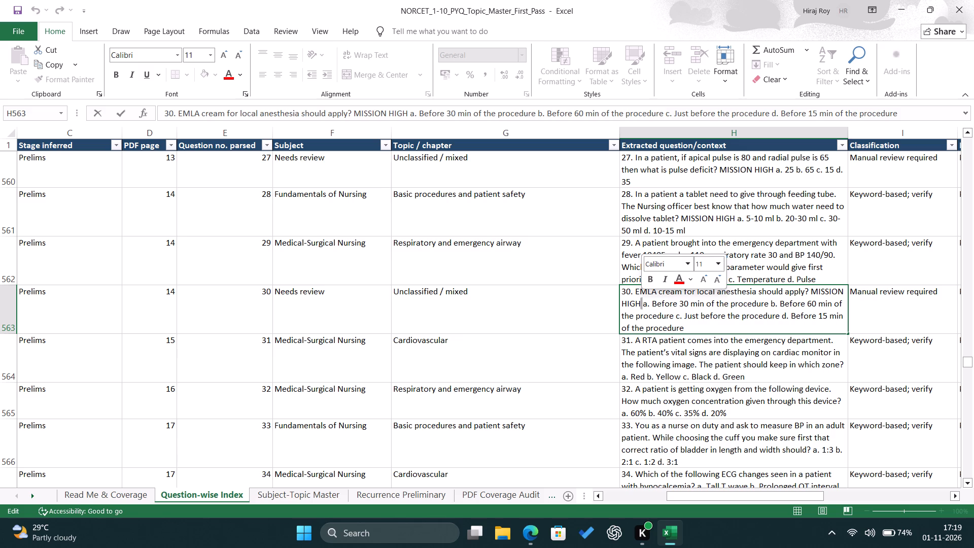
key("BackSpace")
key("BackSpace")
key("BackSpace")
key("BackSpace")
key("BackSpace")
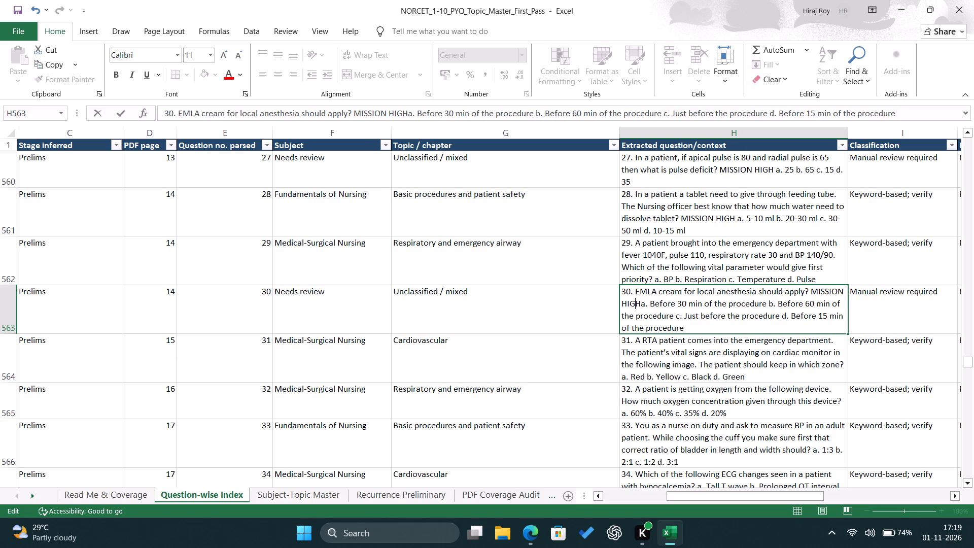
key("BackSpace")
key("BackSpace")
key("BackSpace")
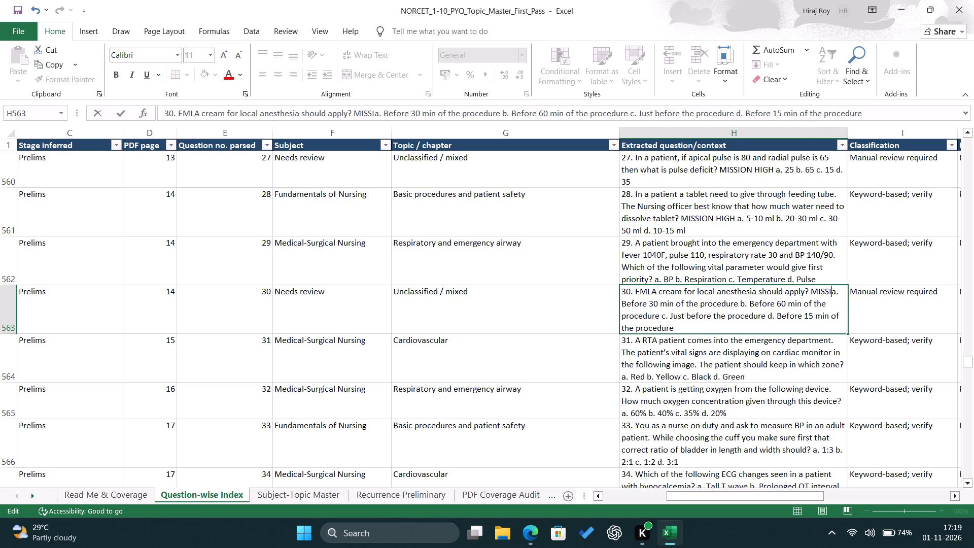
key("BackSpace")
key("BackSpace")
key("BackSpace")
key("BackSpace")
key("BackSpace")
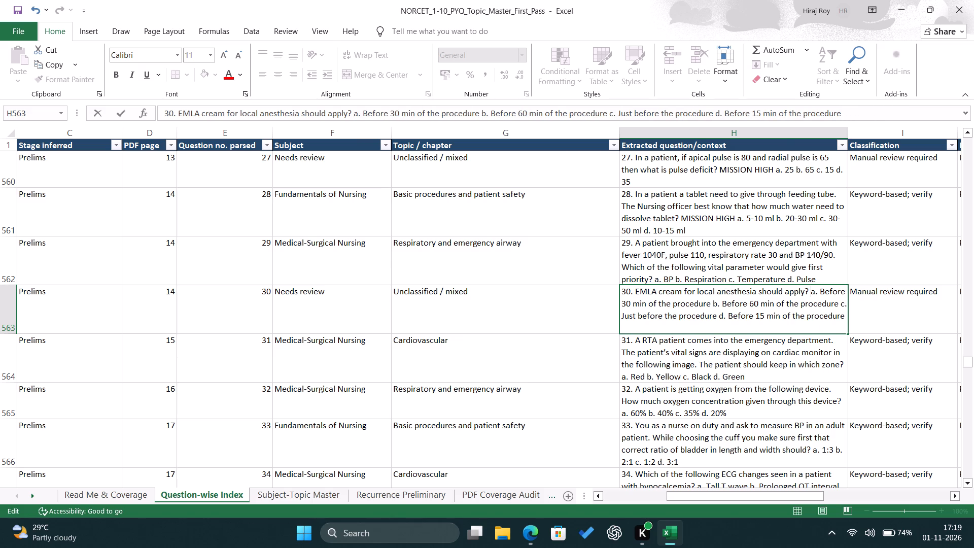
Remove "MISSION HIGH" from the question about how much water dissolves a feeding-tube tablet in row 561.
left_click(738, 226)
double_click(736, 215)
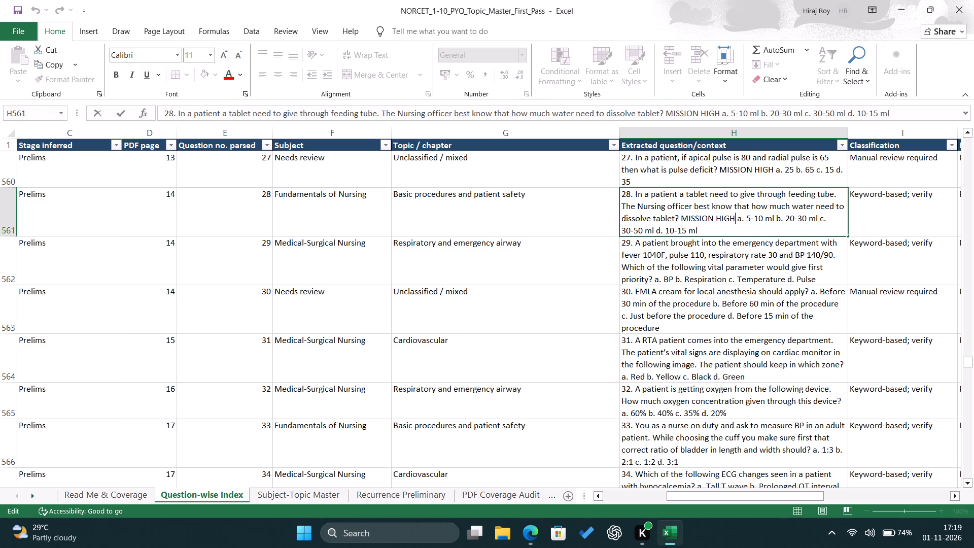
key("BackSpace")
key("BackSpace")
key("BackSpace")
key("BackSpace")
key("BackSpace")
key("BackSpace")
key("BackSpace")
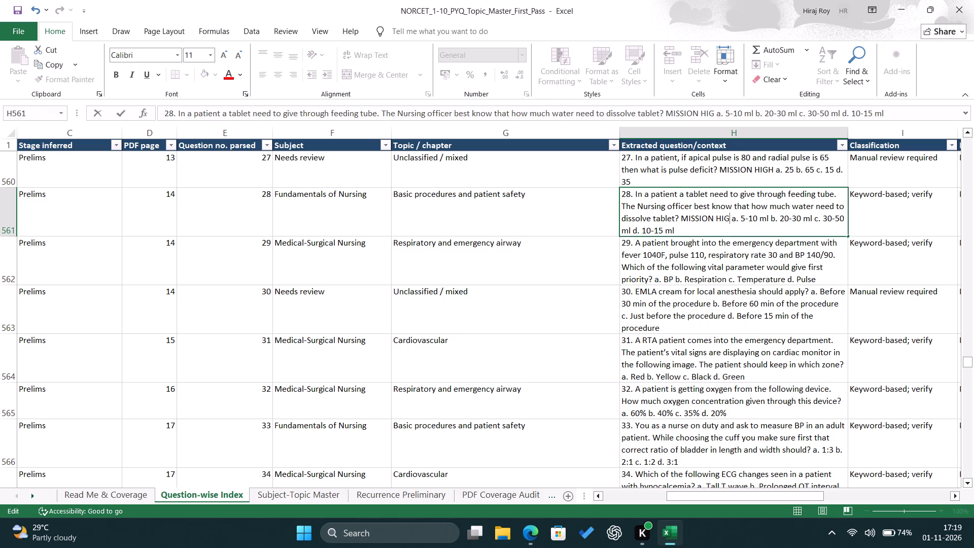
key("BackSpace")
key("BackSpace")
key("BackSpace")
key("BackSpace")
key("BackSpace")
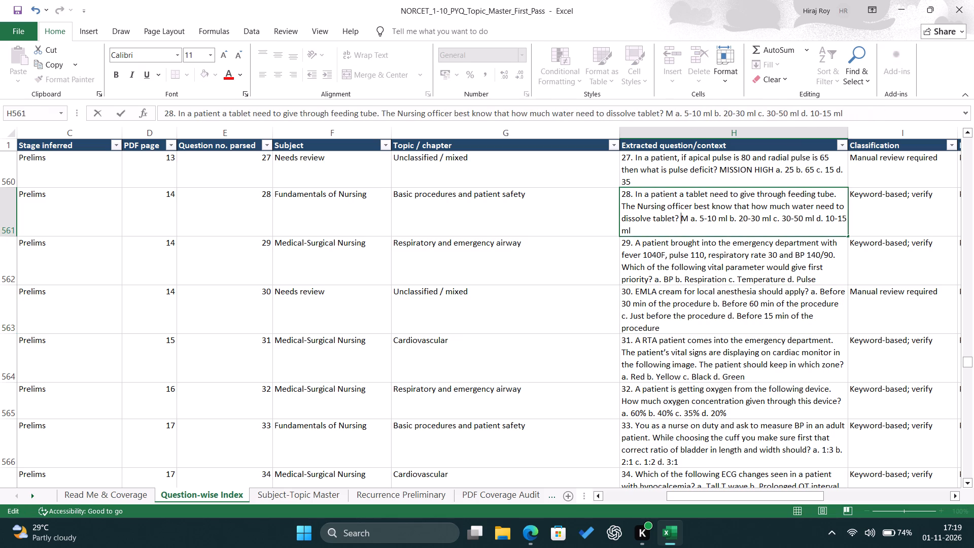
key("BackSpace")
Delete "MISSION HIGH" from the question about pulse deficit from apical and radial pulse in row 560.
left_click(773, 167)
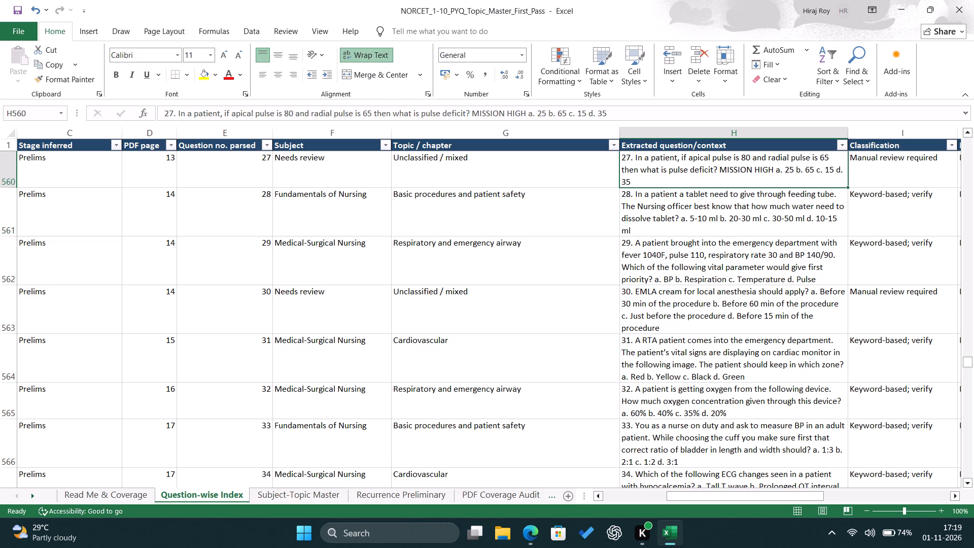
double_click(771, 171)
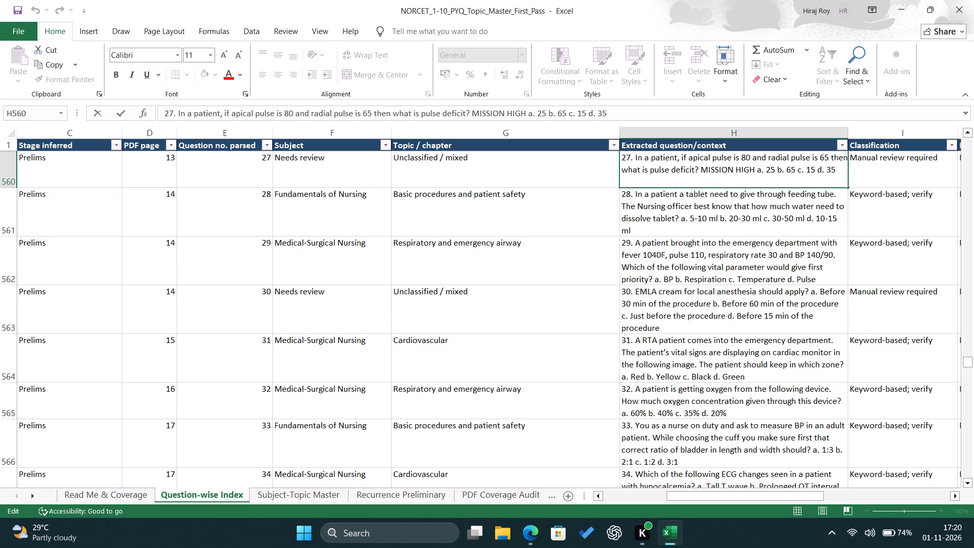
left_click(757, 170)
key("BackSpace")
key("BackSpace")
key("BackSpace")
key("BackSpace")
key("BackSpace")
key("BackSpace")
key("BackSpace")
key("BackSpace")
key("BackSpace")
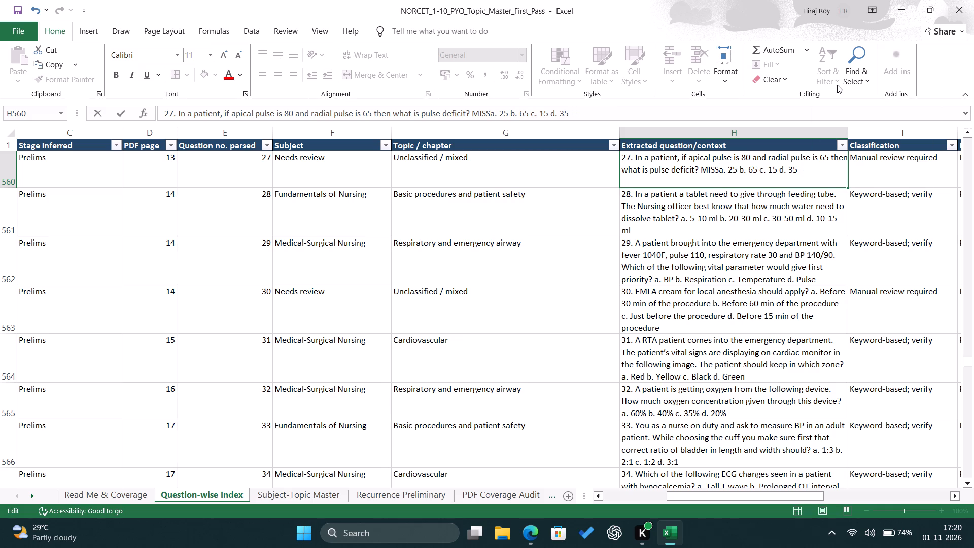
key("BackSpace")
key("BackSpace")
key("BackSpace")
key("BackSpace")
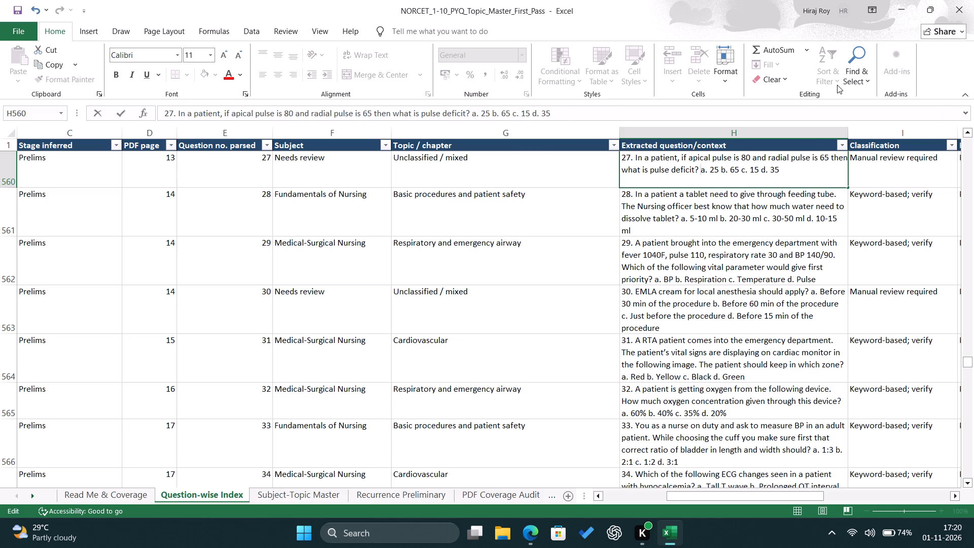
Remove "MISSION HIGH" from the question about identifying the CTG graph pattern in row 559.
scroll(510, 249, "up", 1)
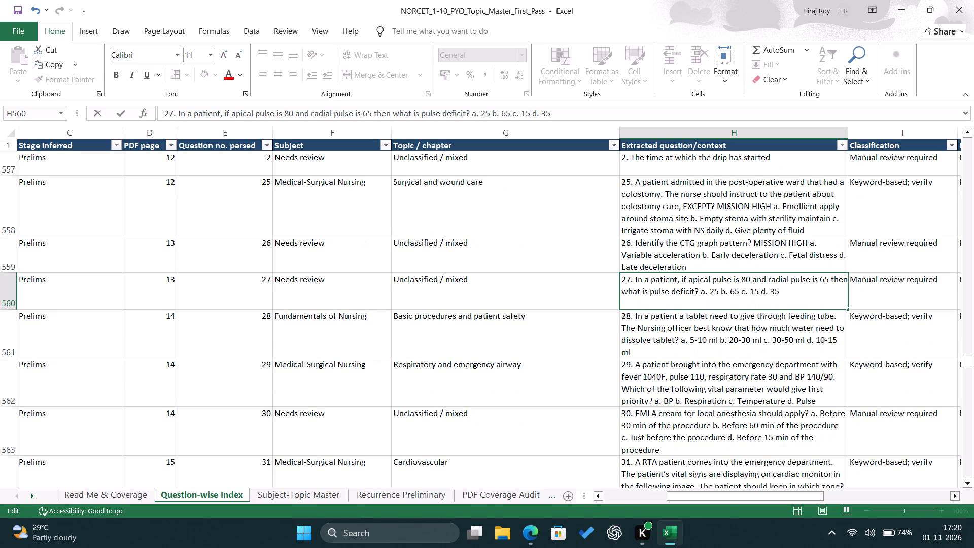
left_click(734, 253)
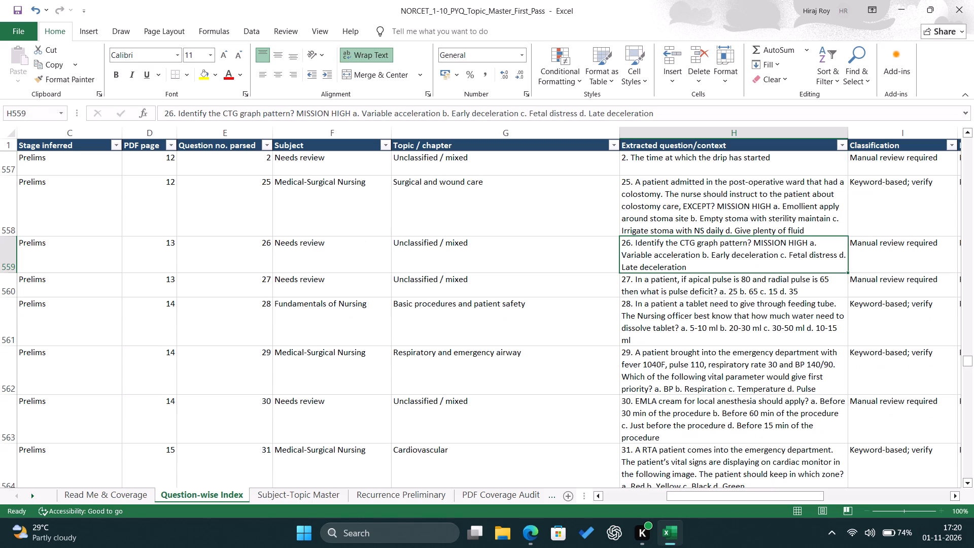
double_click(809, 238)
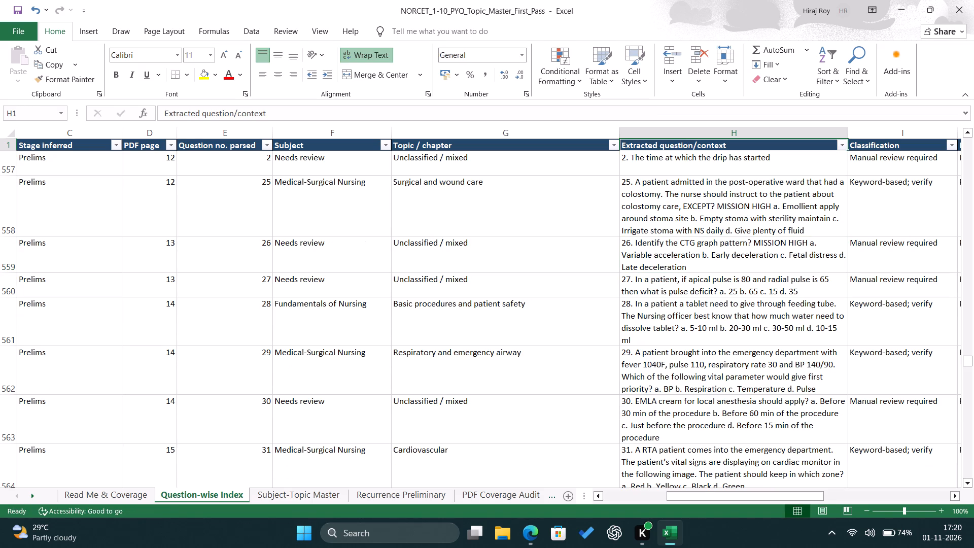
left_click(805, 246)
double_click(805, 240)
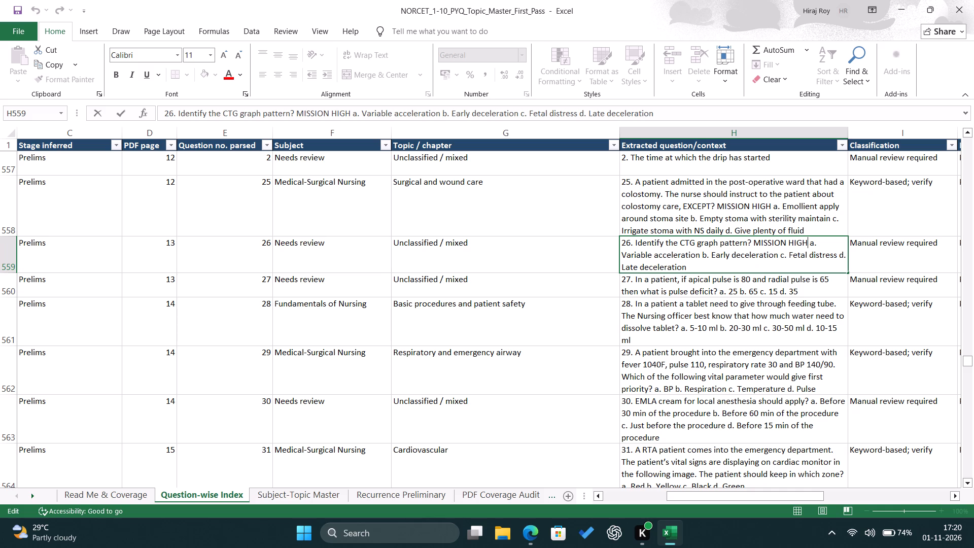
key("BackSpace")
key("BackSpace")
key("BackSpace")
key("BackSpace")
key("BackSpace")
key("BackSpace")
key("BackSpace")
key("BackSpace")
key("BackSpace")
key("BackSpace")
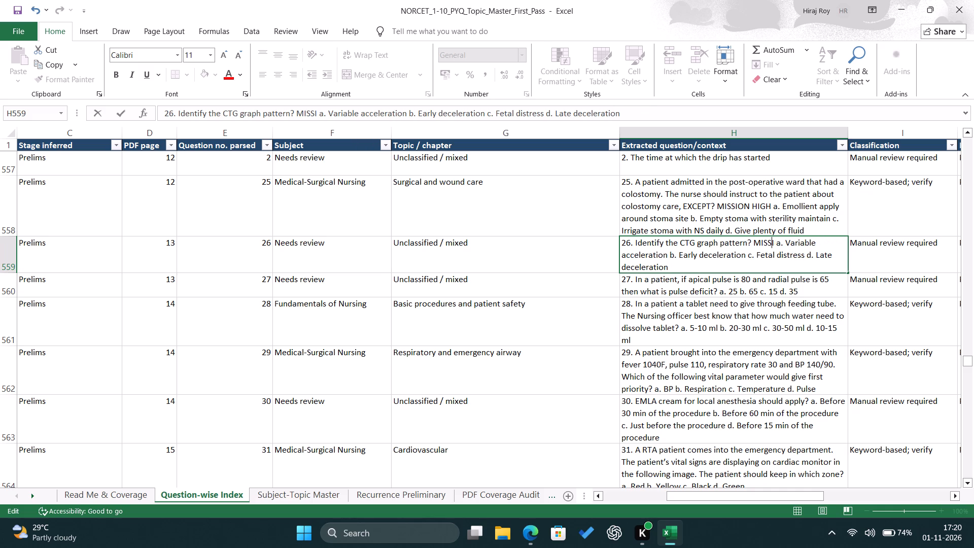
key("BackSpace")
key("BackSpace")
key("BackSpace")
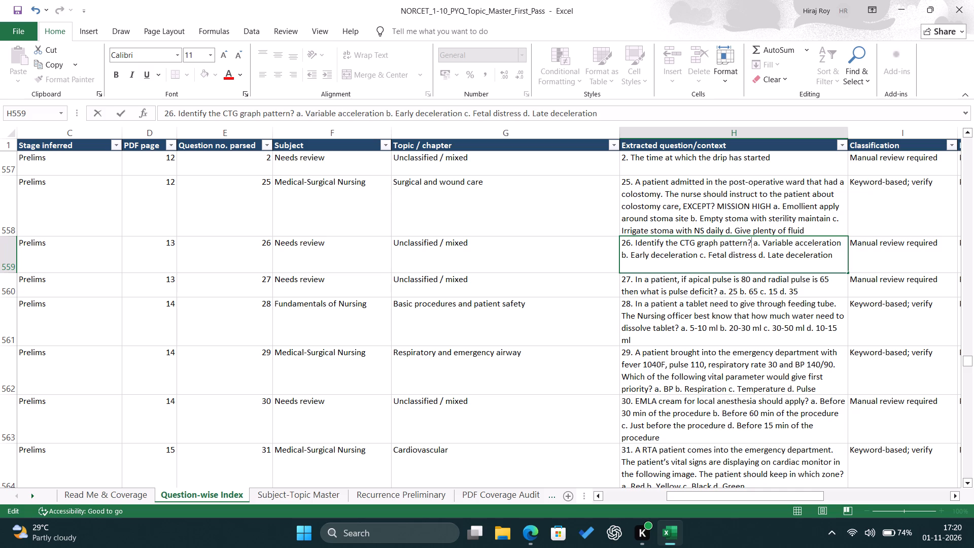
Delete "MISSION HIGH" from the question about colostomy care instructions in row 558.
left_click(703, 196)
double_click(771, 204)
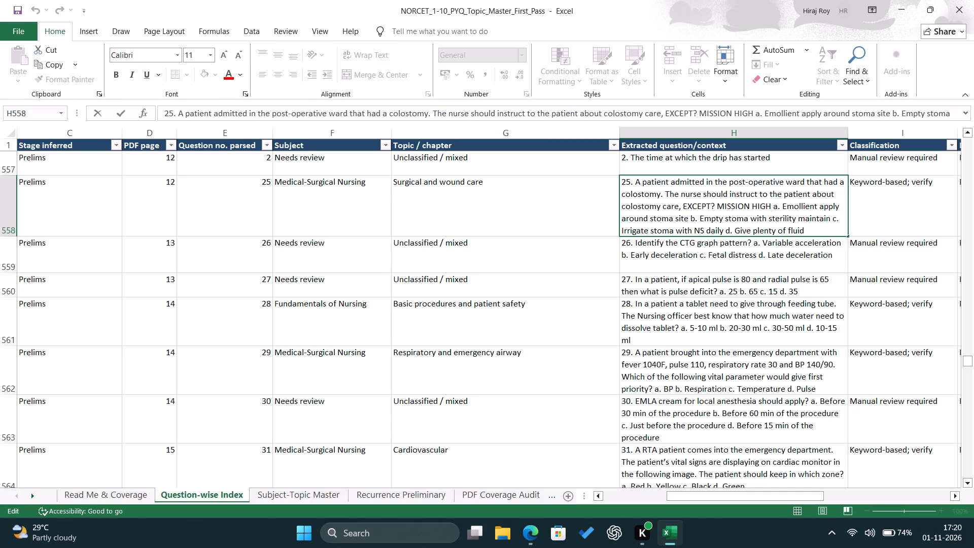
key("BackSpace")
key("BackSpace")
key("BackSpace")
key("BackSpace")
key("BackSpace")
key("BackSpace")
key("BackSpace")
key("BackSpace")
key("BackSpace")
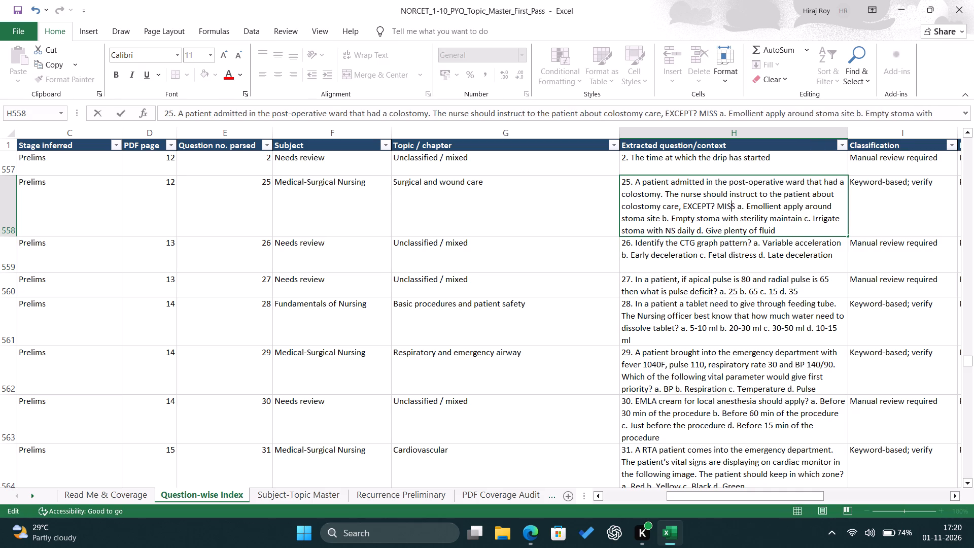
key("BackSpace")
key("BackSpace")
key("BackSpace")
key("BackSpace")
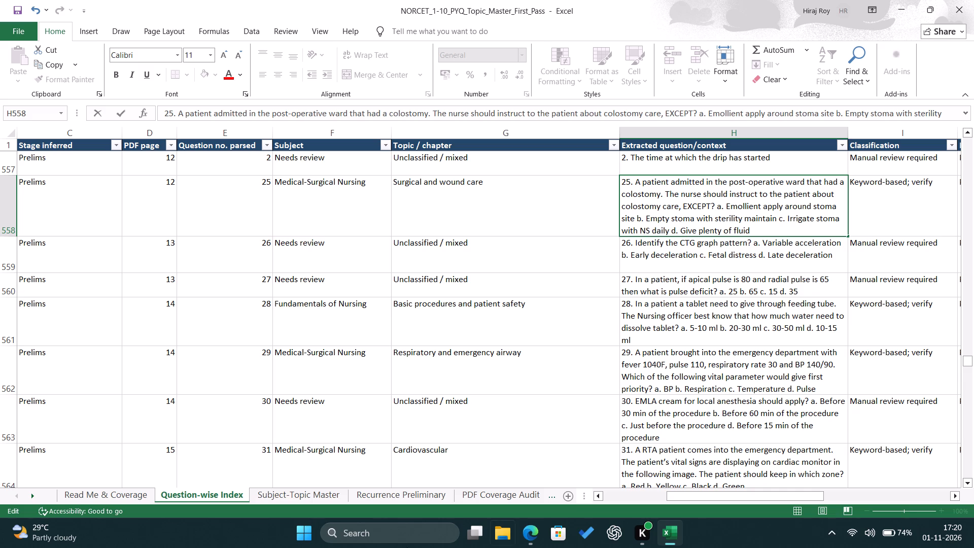
left_click(588, 259)
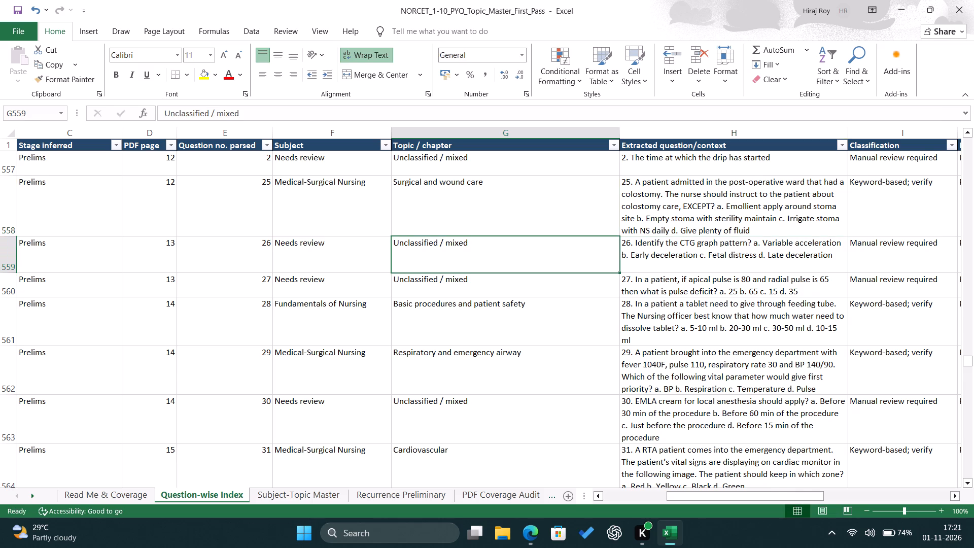
Remove "MISSION HIGH" from the question about vital sign procedures for a post-mastectomy client in row 546.
scroll(677, 300, "up", 2)
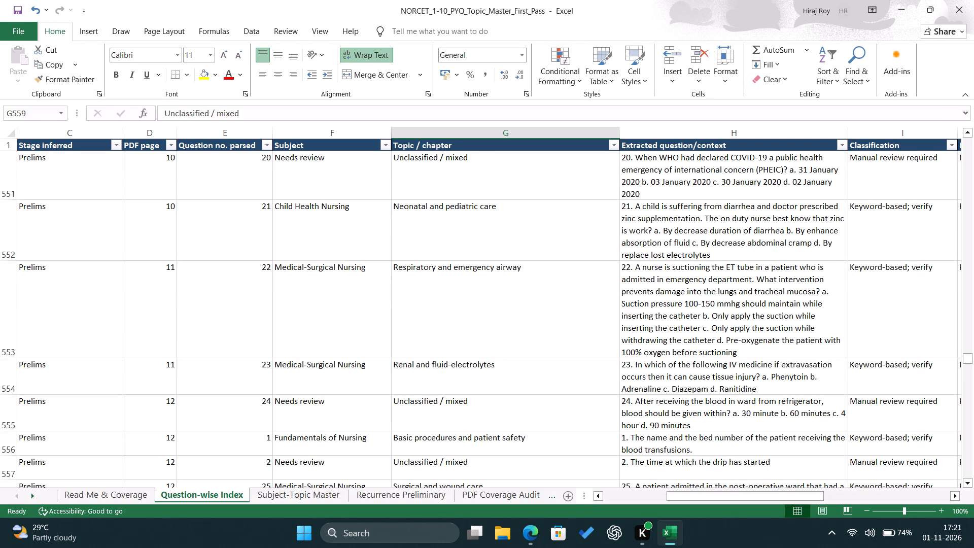
scroll(729, 363, "up", 1)
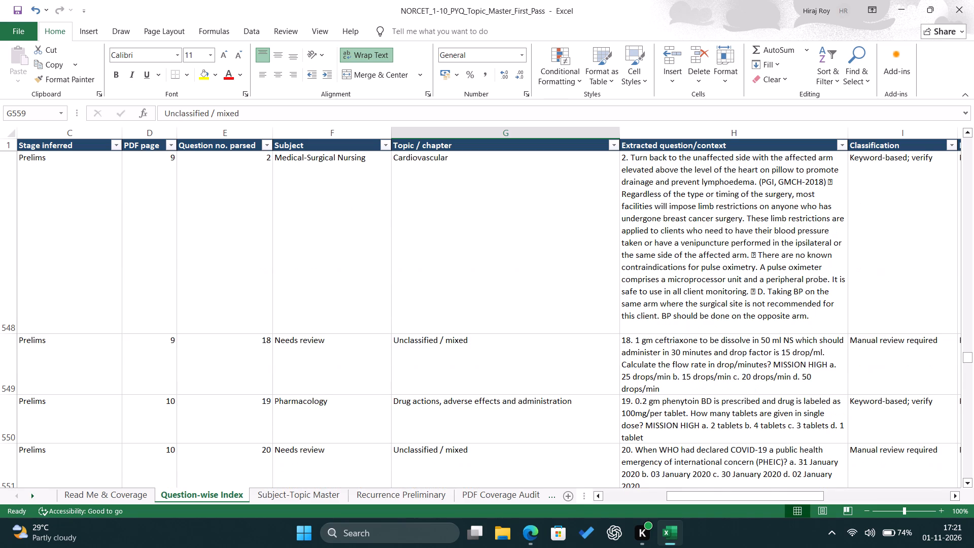
scroll(729, 363, "up", 1)
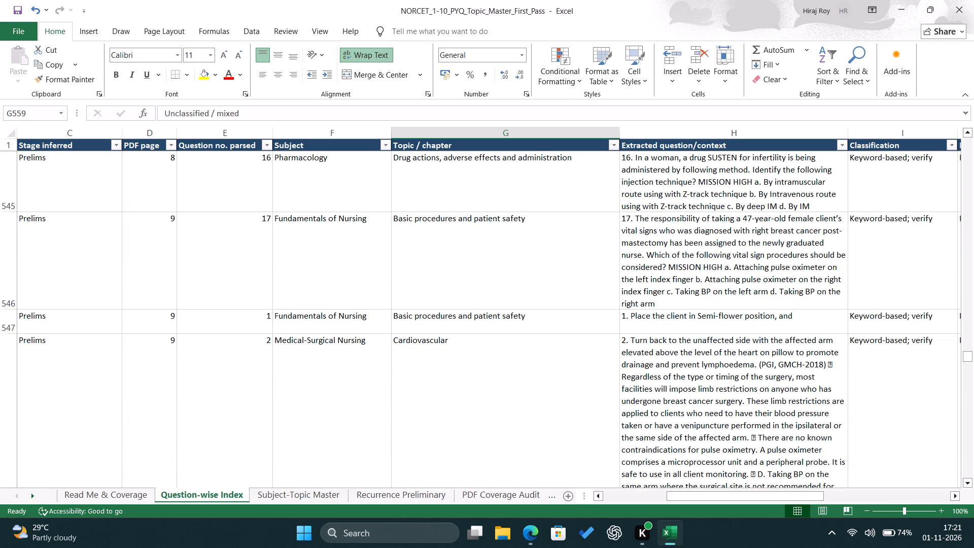
left_click(722, 266)
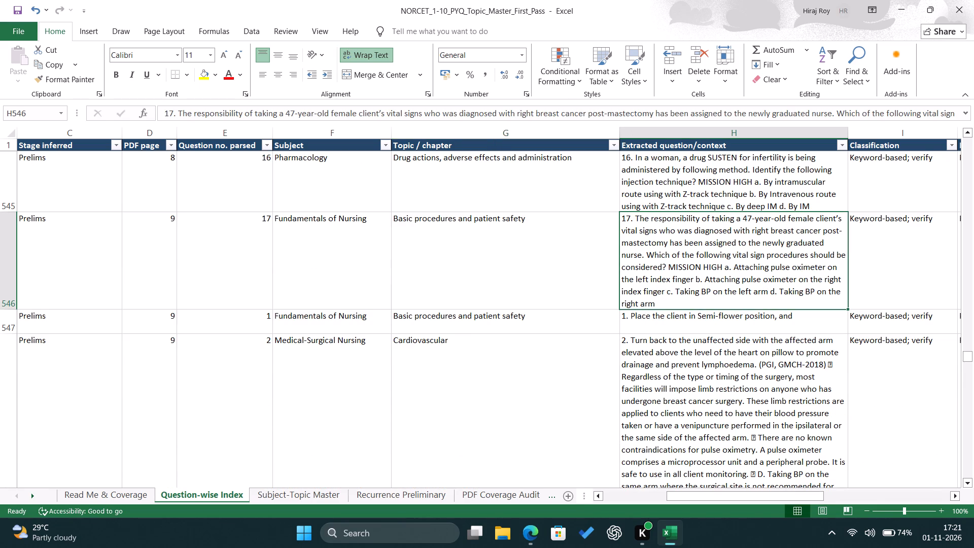
double_click(722, 266)
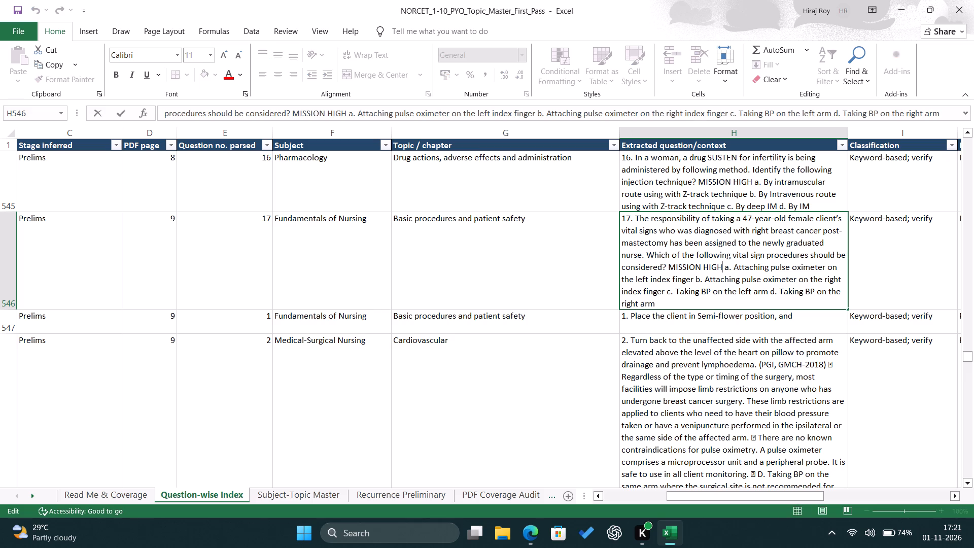
key("BackSpace")
key("BackSpace")
key("BackSpace")
key("BackSpace")
key("BackSpace")
key("BackSpace")
key("BackSpace")
key("BackSpace")
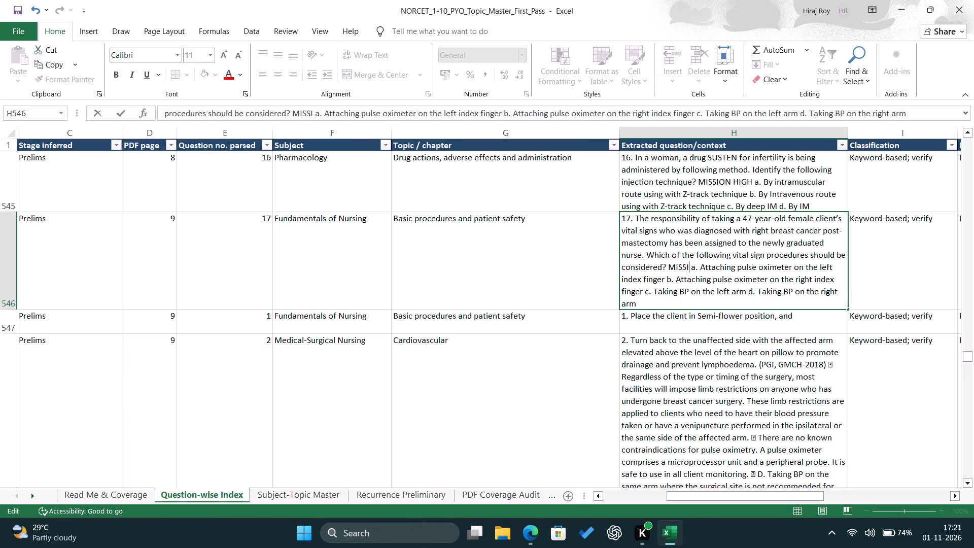
key("BackSpace")
key("BackSpace")
key("BackSpace")
key("BackSpace")
key("BackSpace")
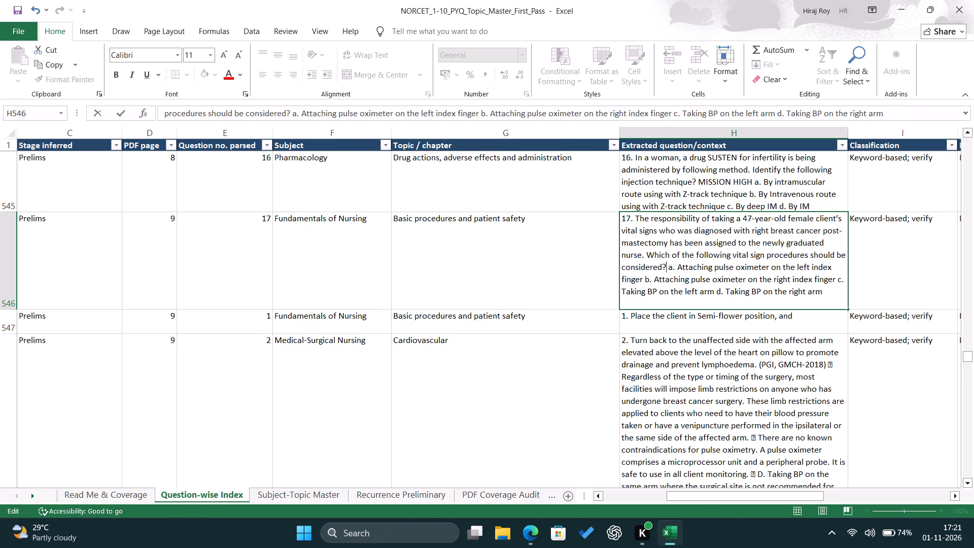
left_click(514, 272)
Delete "MISSION HIGH" from the question about the injection technique for the infertility drug SUSTEN in row 545.
scroll(719, 282, "up", 1)
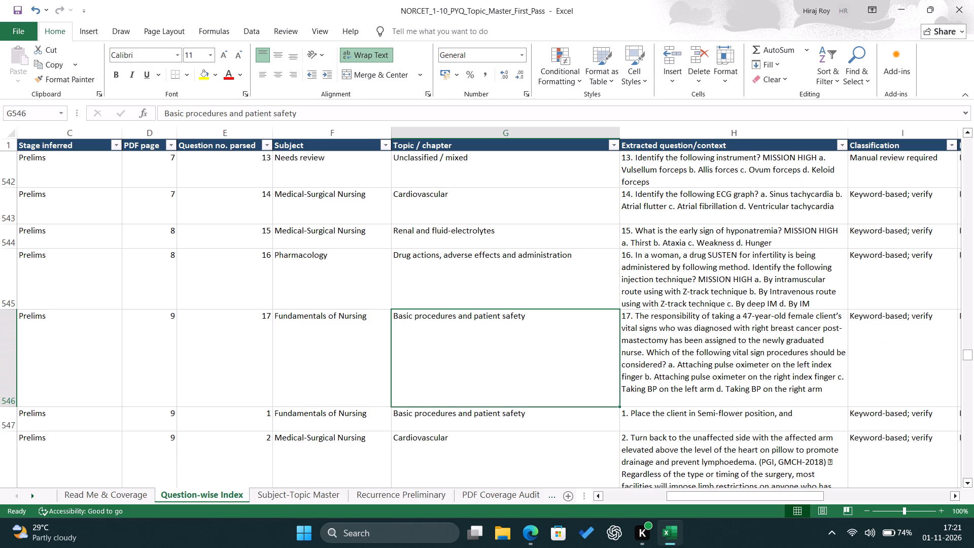
left_click(753, 278)
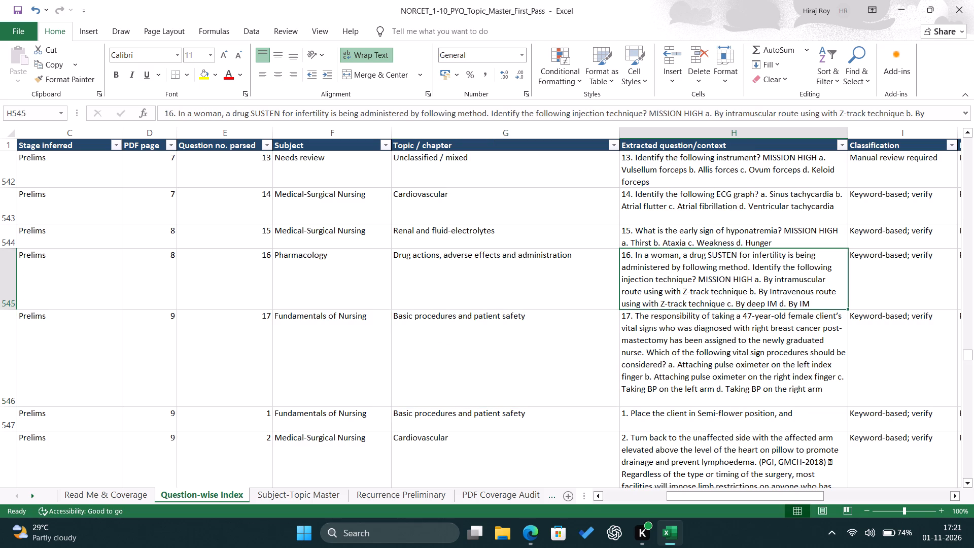
double_click(752, 276)
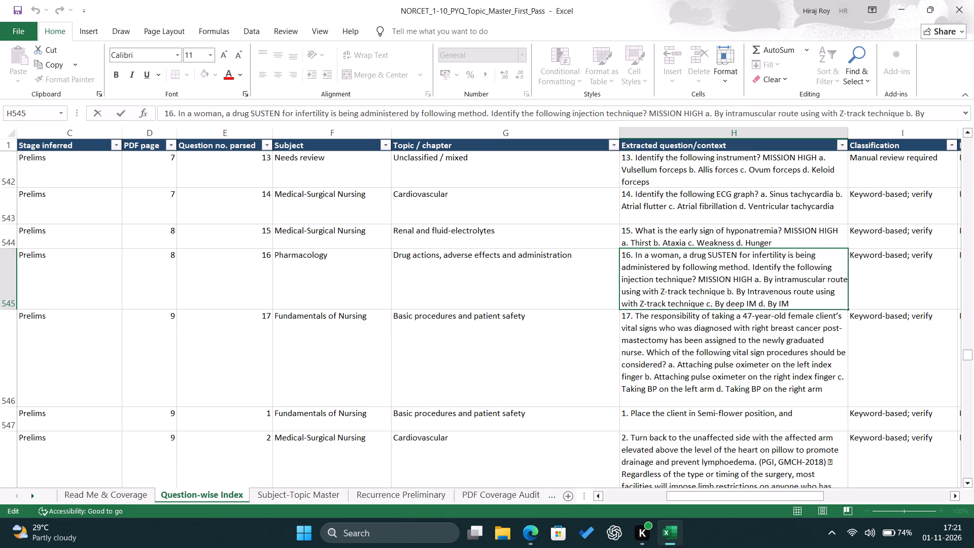
key("BackSpace")
key("BackSpace")
key("BackSpace")
key("BackSpace")
key("BackSpace")
key("BackSpace")
key("BackSpace")
key("BackSpace")
key("BackSpace")
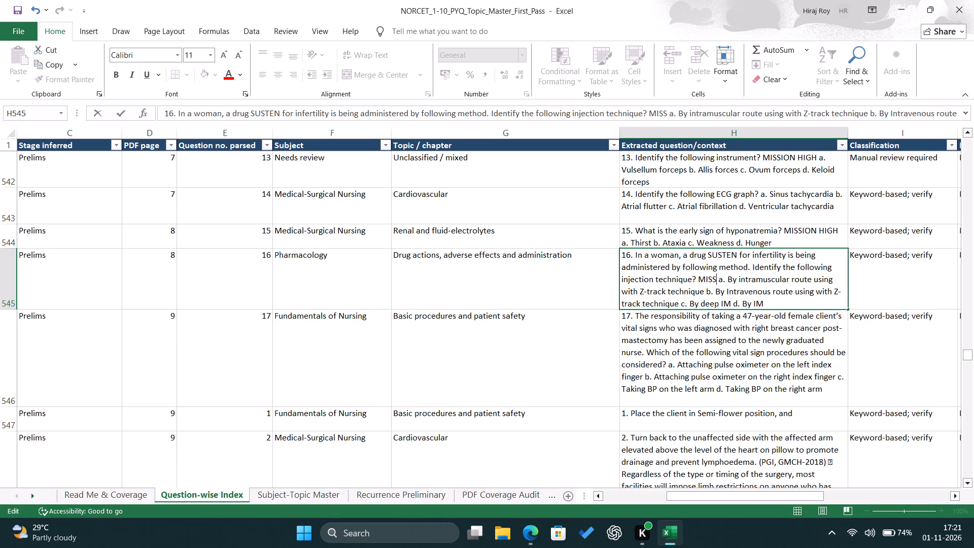
key("BackSpace")
key("BackSpace")
key("BackSpace")
key("BackSpace")
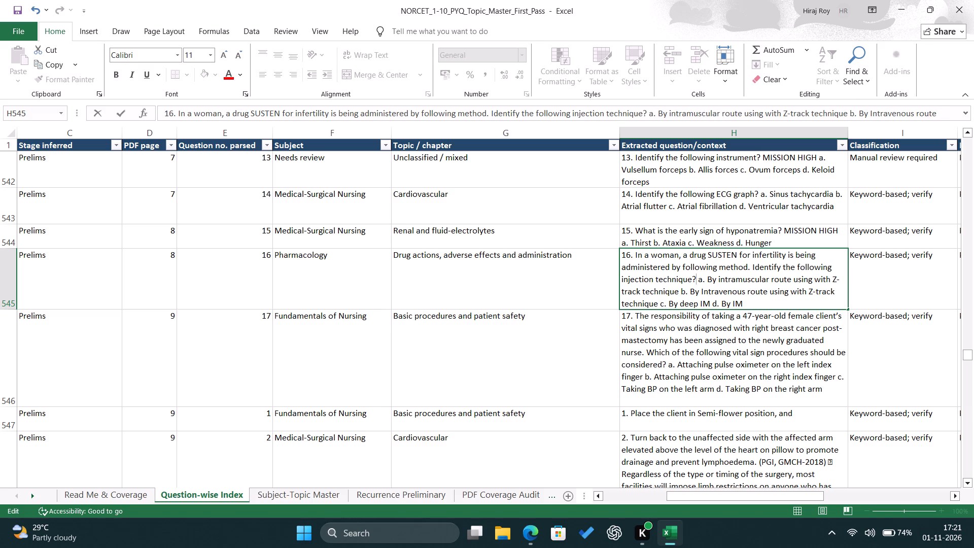
Remove "MISSION HIGH" from the question about the early sign of hyponatremia in row 544.
double_click(839, 230)
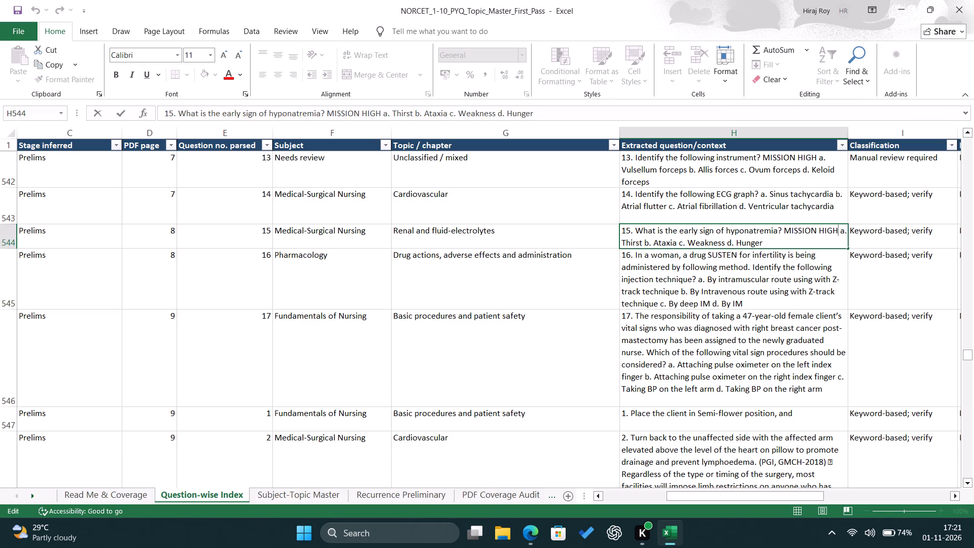
key("BackSpace")
key("BackSpace")
key("BackSpace")
key("BackSpace")
key("BackSpace")
key("BackSpace")
key("BackSpace")
key("BackSpace")
key("BackSpace")
key("BackSpace")
key("BackSpace")
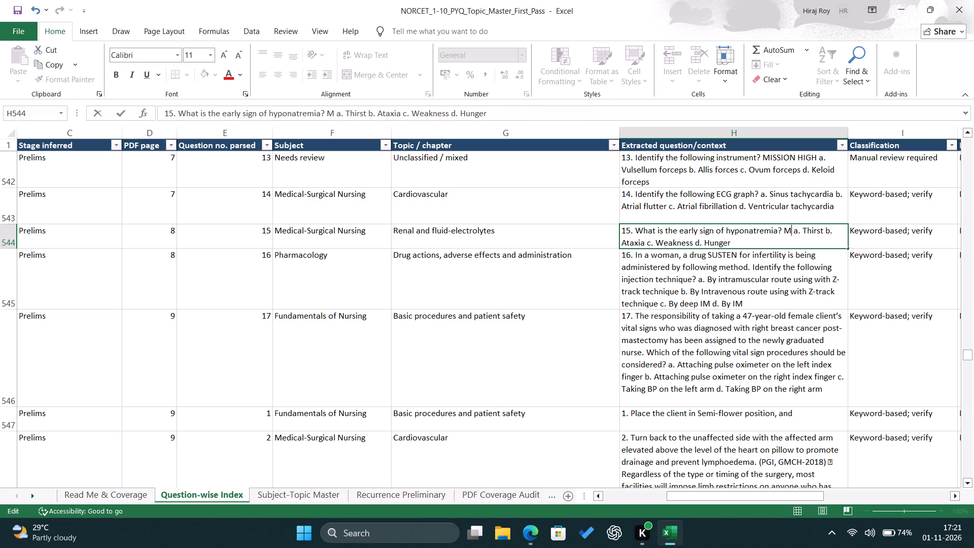
key("BackSpace")
key("BackSpace")
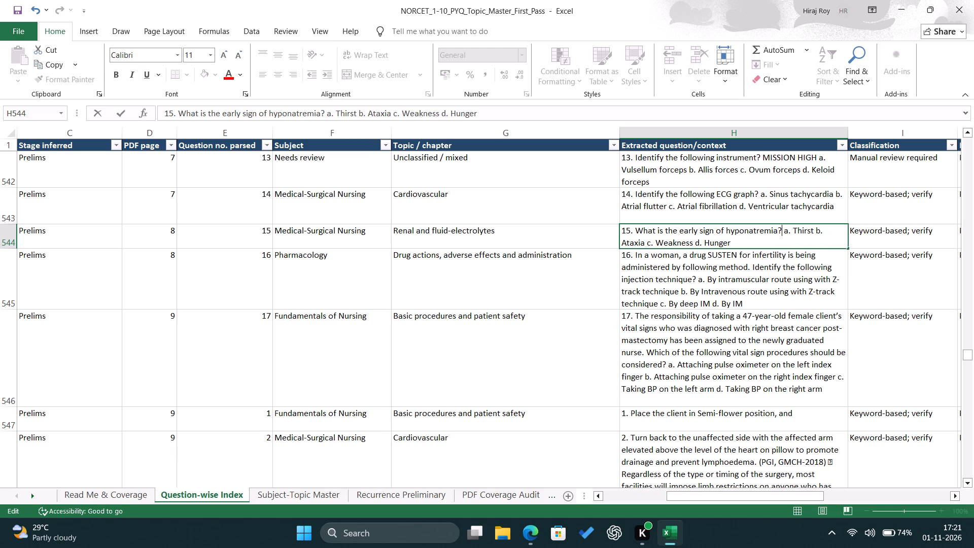
left_click(594, 234)
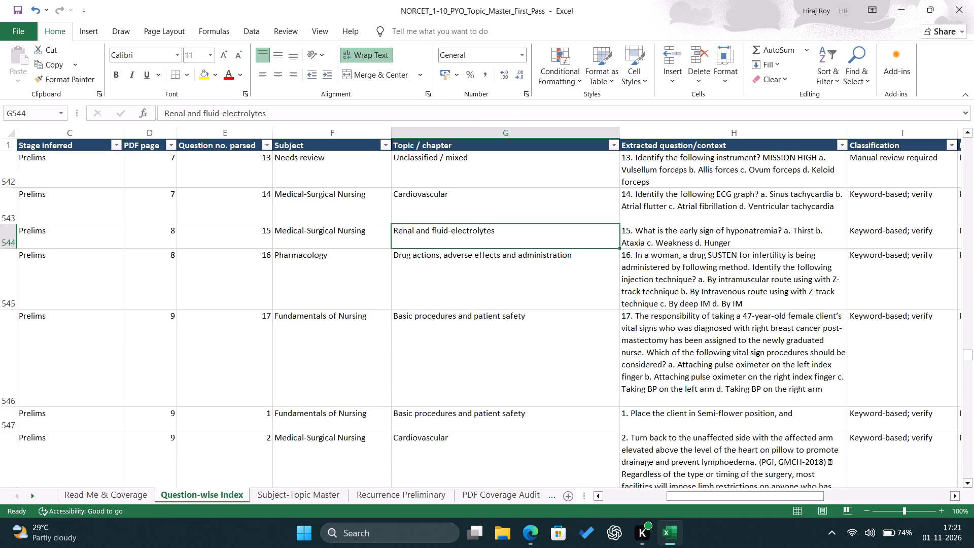
Delete "MISSION HIGH" from the question about identifying the instrument among forceps options in row 542.
scroll(692, 234, "up", 1)
left_click(782, 308)
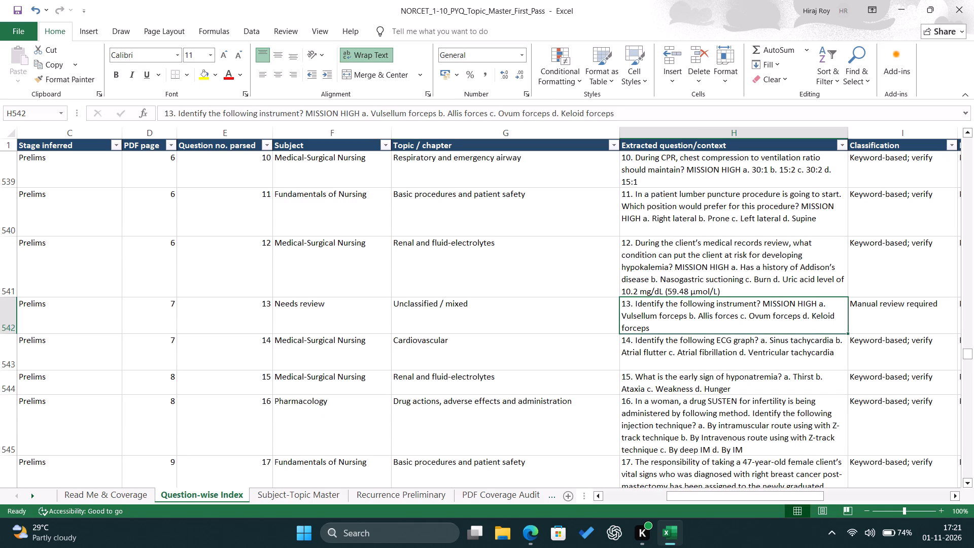
left_click(816, 300)
left_click(816, 300)
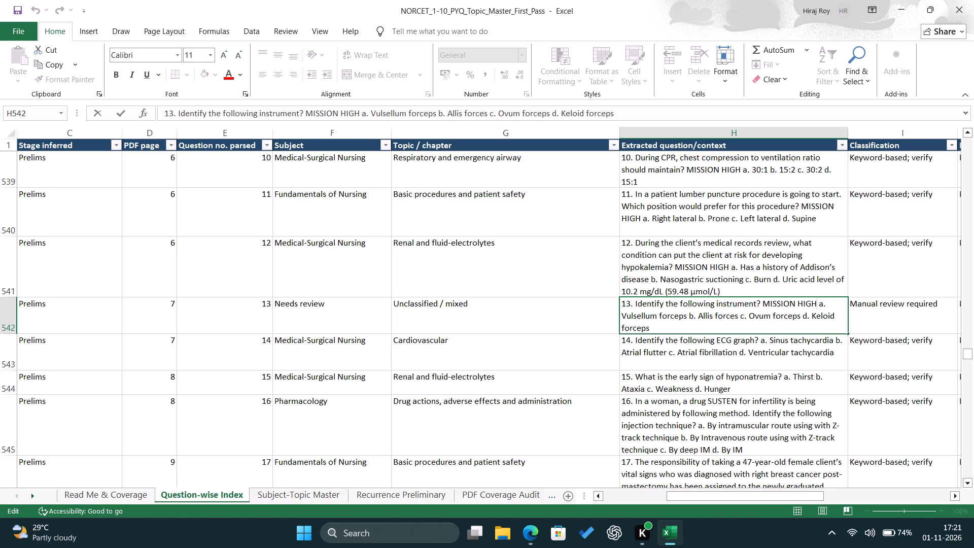
key("BackSpace")
key("BackSpace")
key("BackSpace")
key("BackSpace")
key("BackSpace")
key("BackSpace")
key("BackSpace")
key("BackSpace")
key("BackSpace")
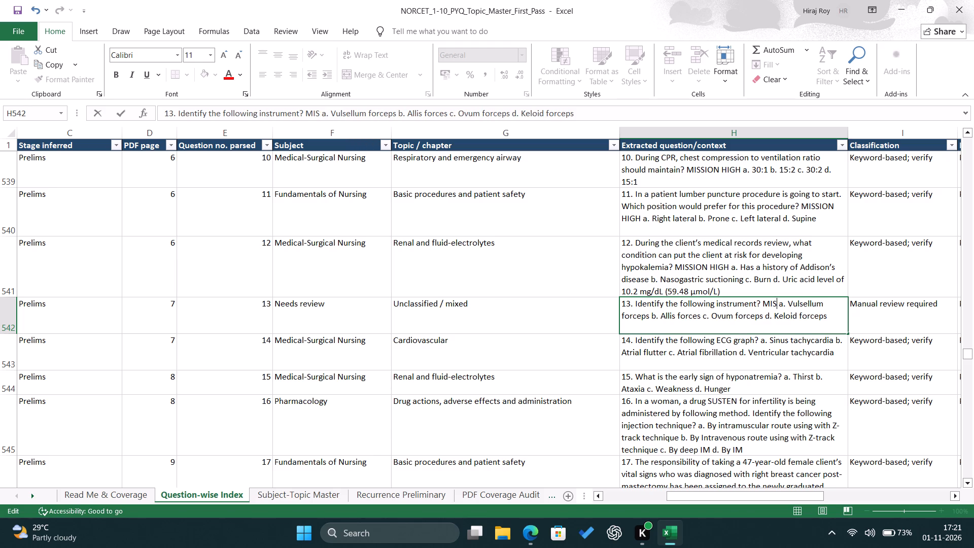
key("BackSpace")
key("BackSpace")
key("BackSpace")
key("BackSpace")
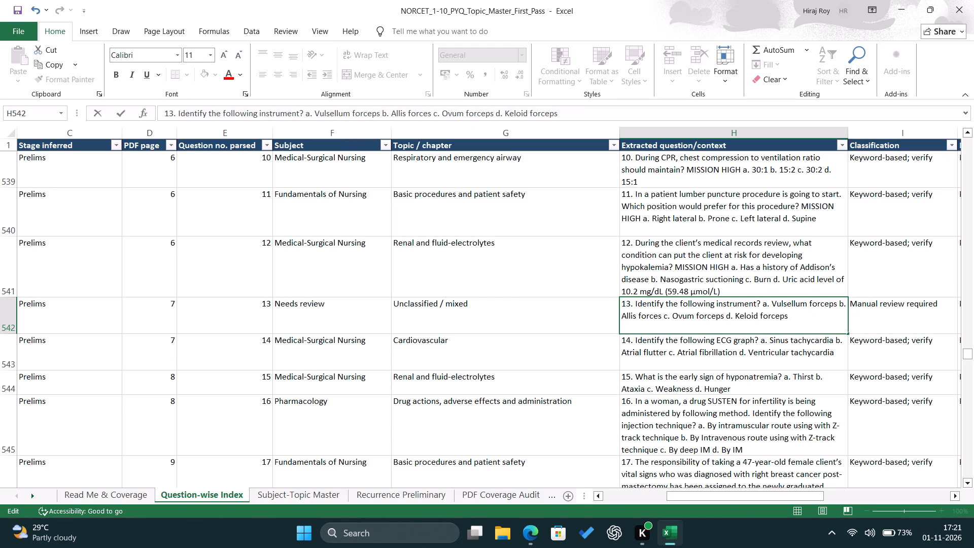
Remove "MISSION HIGH" from the question about conditions that put the client at risk for hypokalemia in row 541.
left_click(781, 288)
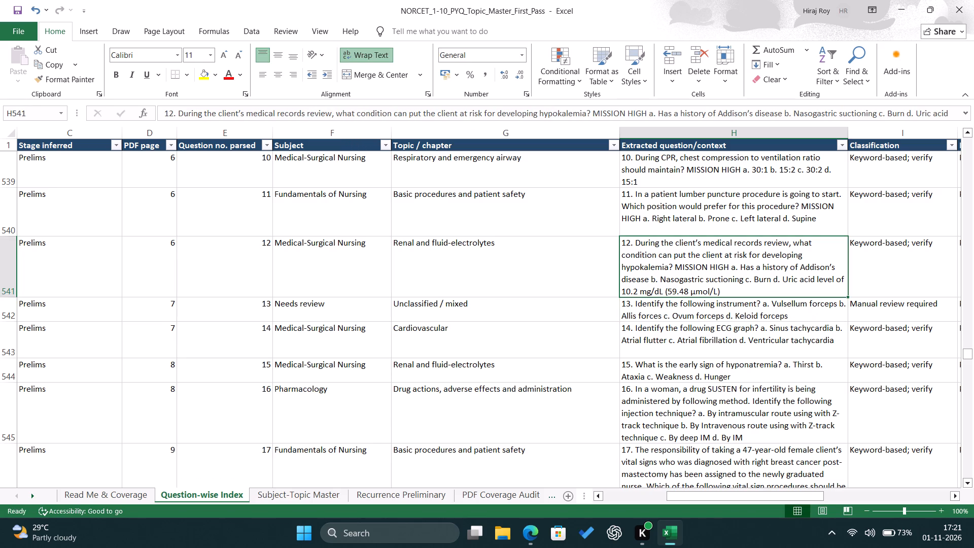
double_click(728, 266)
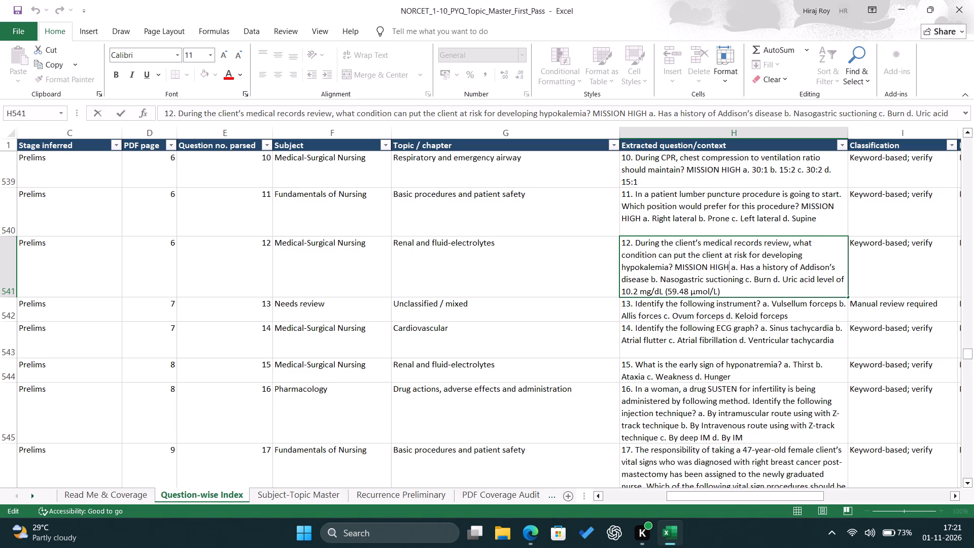
key("BackSpace")
key("BackSpace")
key("BackSpace")
key("BackSpace")
key("BackSpace")
key("BackSpace")
key("BackSpace")
key("BackSpace")
key("BackSpace")
key("BackSpace")
key("BackSpace")
key("BackSpace")
key("BackSpace")
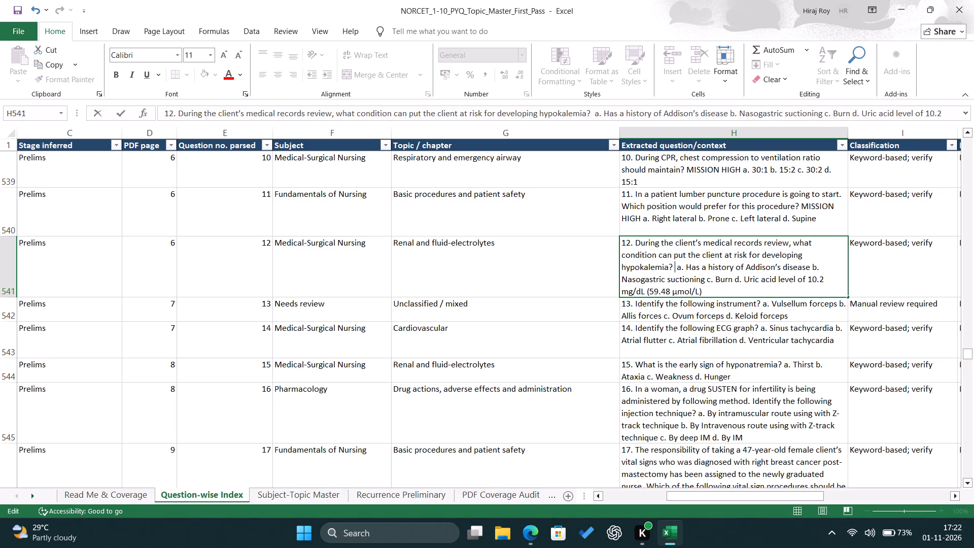
Delete "MISSION HIGH" from the question about the preferred position for lumbar puncture in row 540.
left_click(770, 211)
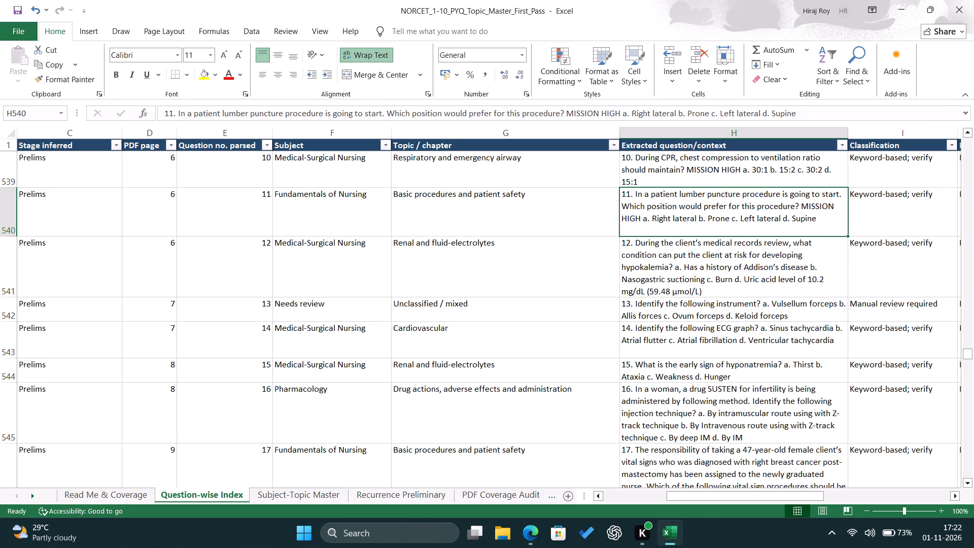
double_click(643, 218)
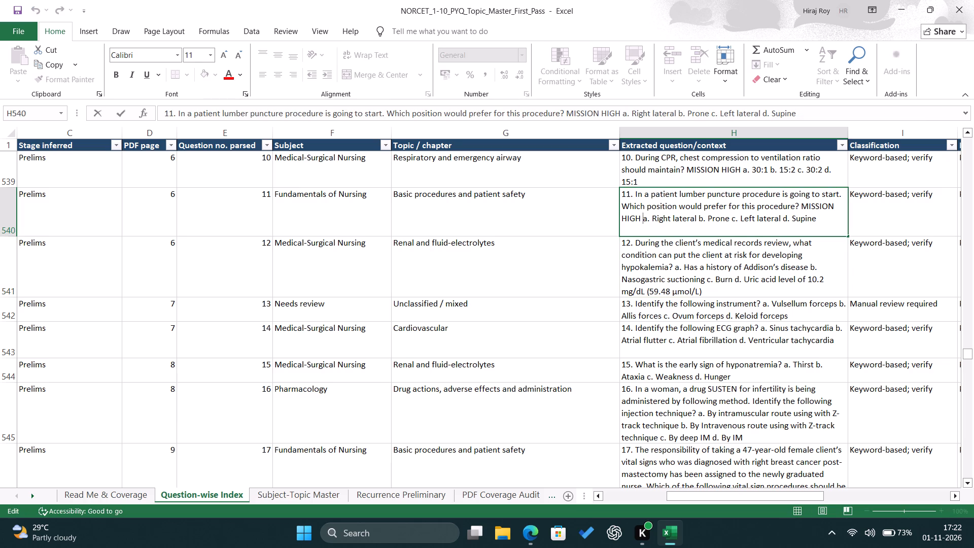
key("BackSpace")
key("BackSpace")
key("BackSpace")
key("BackSpace")
key("BackSpace")
key("BackSpace")
key("BackSpace")
key("BackSpace")
key("BackSpace")
key("BackSpace")
key("BackSpace")
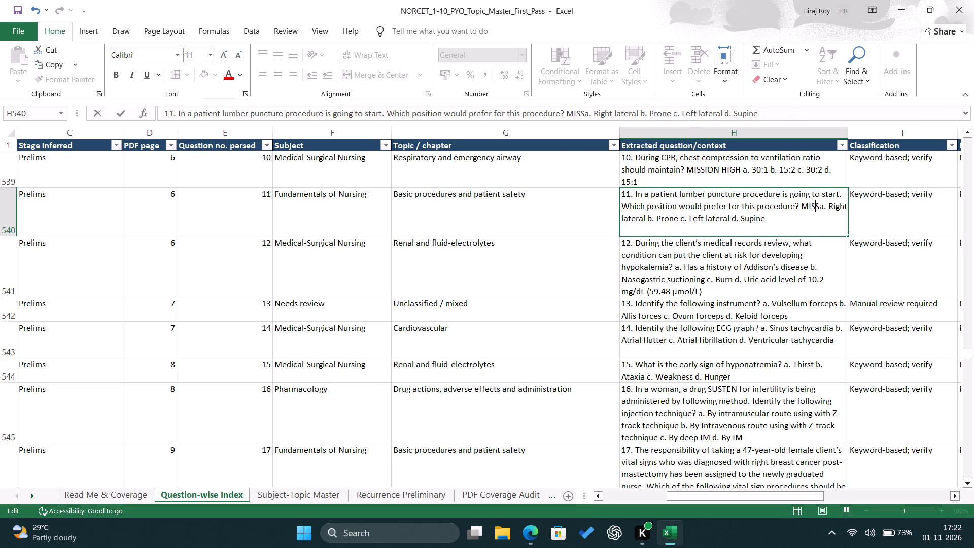
key("BackSpace")
key("BackSpace")
key("BackSpace")
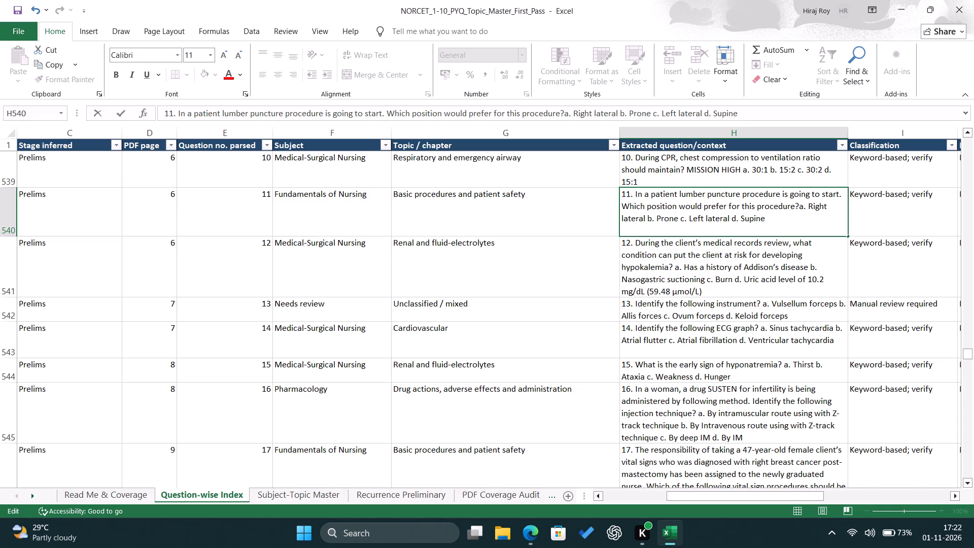
Remove "MISSION HIGH" from the question about the compression to ventilation ratio during CPR in row 539.
scroll(594, 398, "up", 1)
left_click(696, 328)
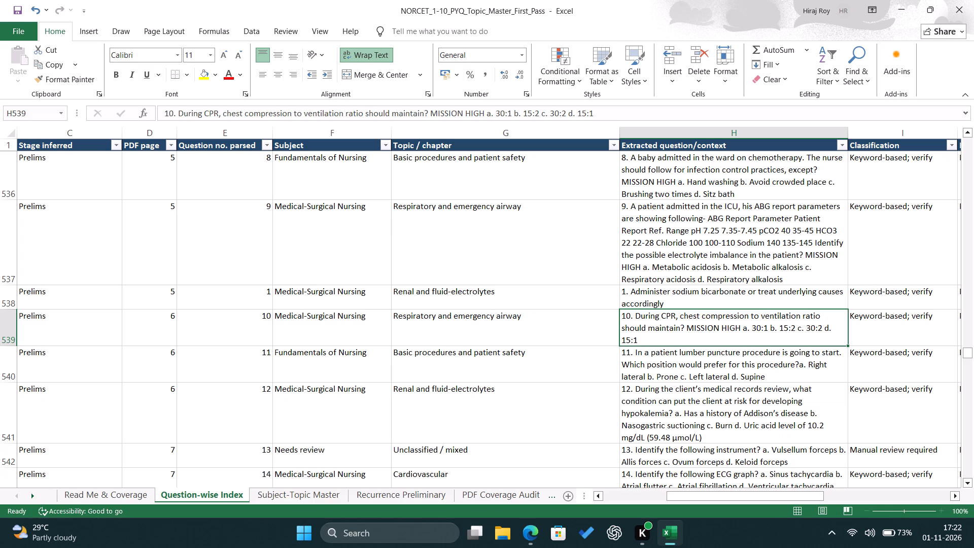
double_click(740, 324)
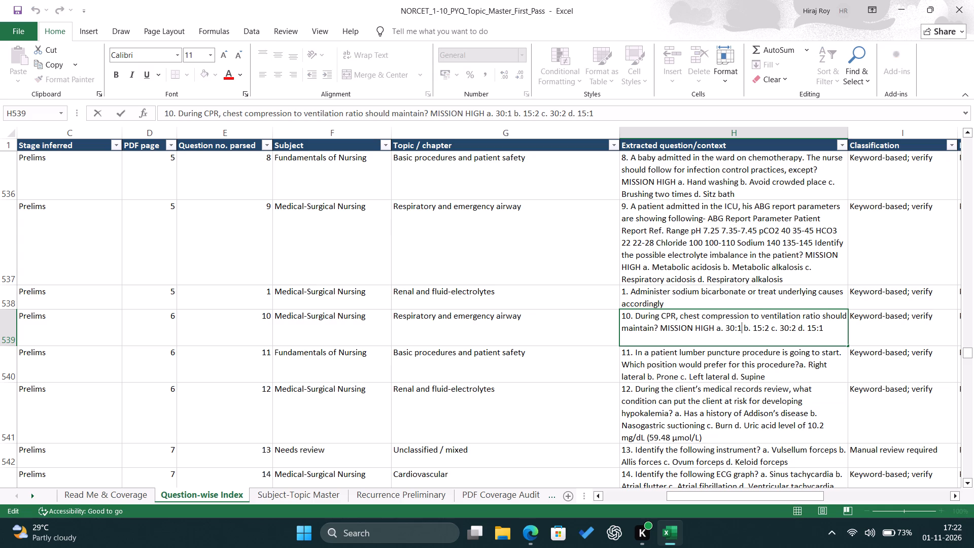
left_click(712, 325)
key("BackSpace")
key("BackSpace")
key("BackSpace")
key("BackSpace")
key("BackSpace")
key("BackSpace")
key("BackSpace")
key("BackSpace")
key("BackSpace")
key("BackSpace")
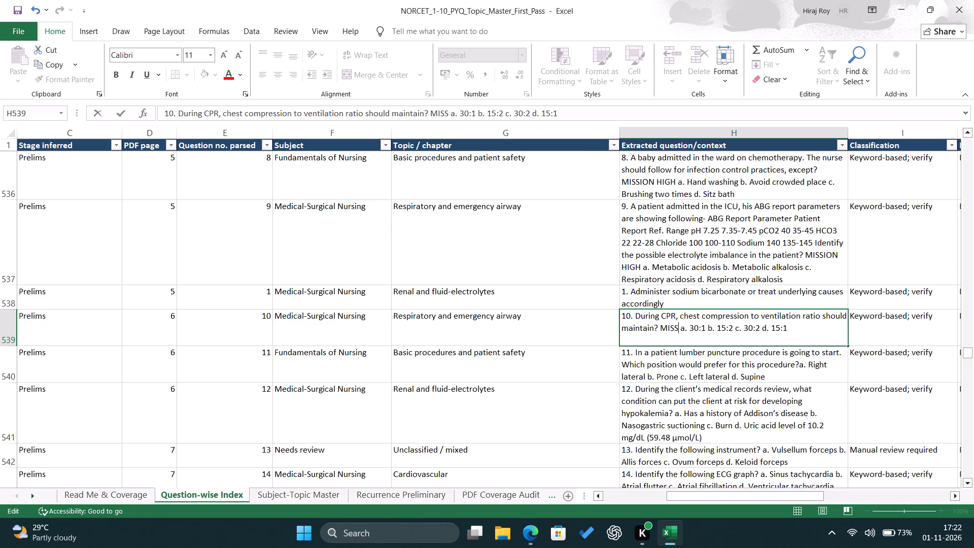
key("BackSpace")
key("BackSpace")
key("BackSpace")
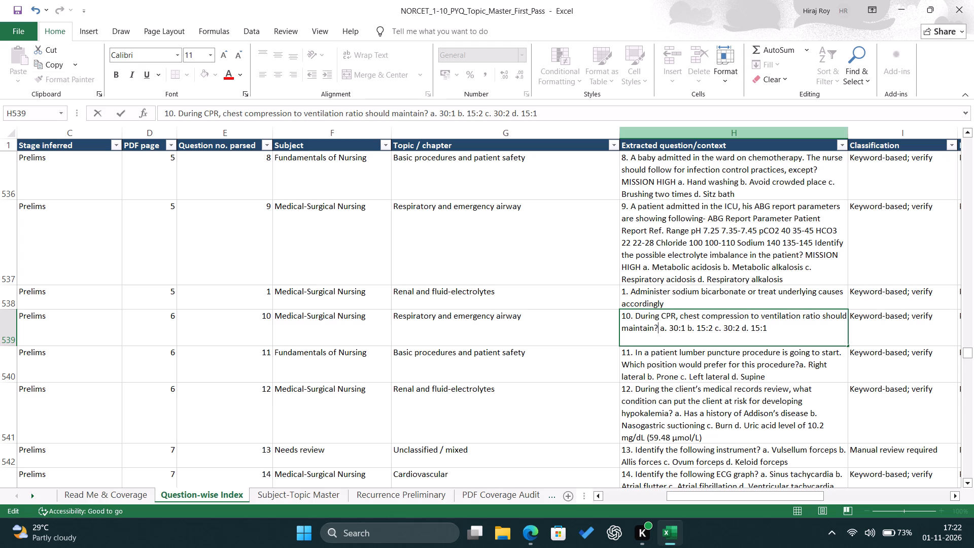
Delete "MISSION HIGH" from the question about the ICU patient's ABG report and possible electrolyte imbalance in row 537.
left_click(740, 276)
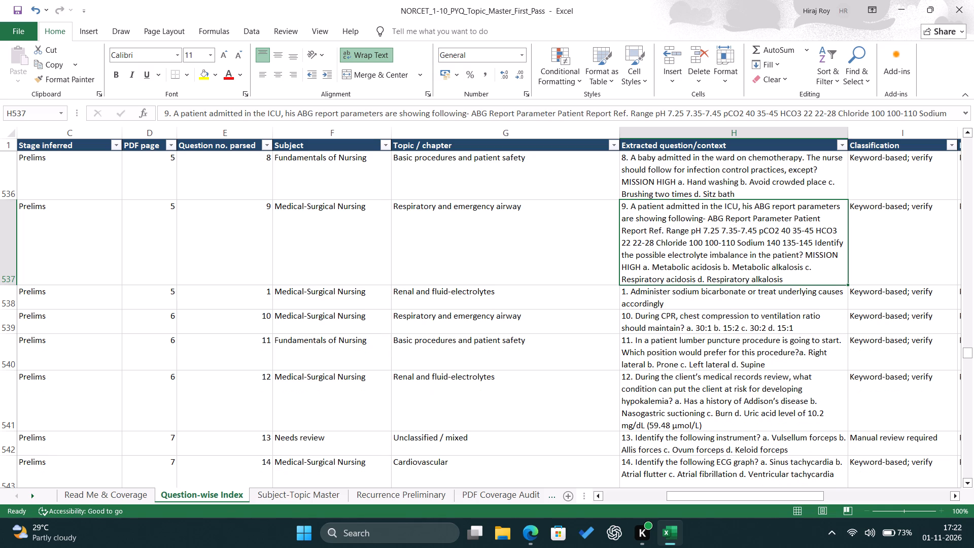
double_click(641, 266)
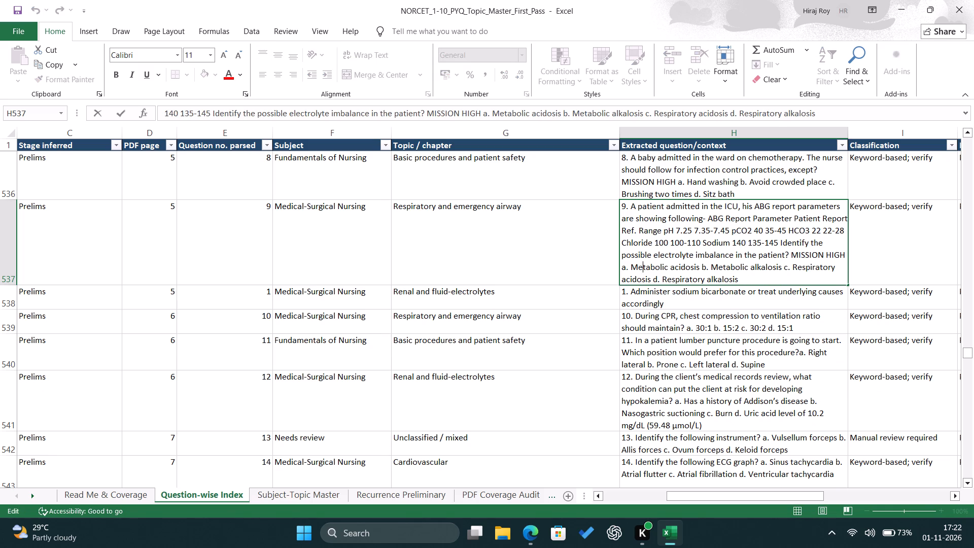
left_click(843, 255)
key("BackSpace")
key("BackSpace")
key("BackSpace")
key("BackSpace")
key("BackSpace")
key("BackSpace")
key("BackSpace")
key("BackSpace")
key("BackSpace")
key("BackSpace")
key("BackSpace")
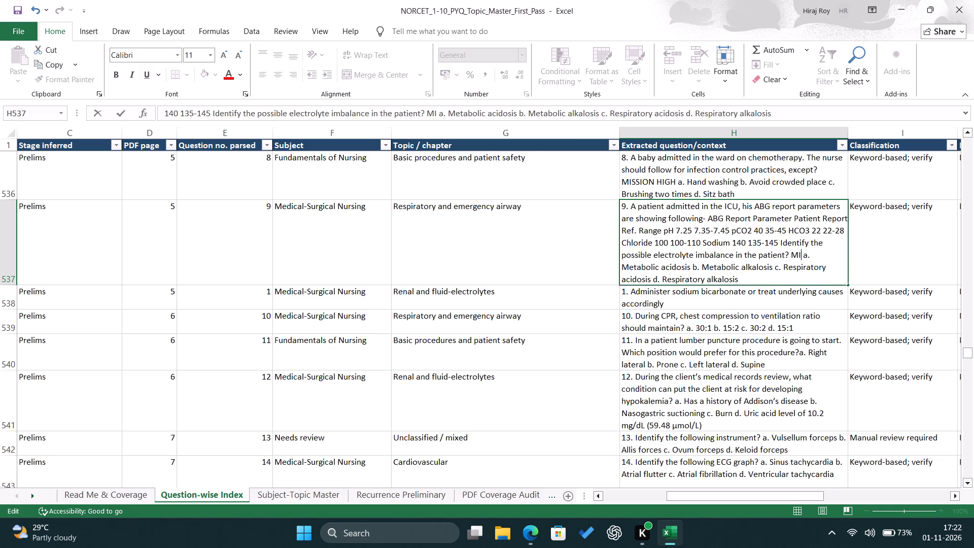
key("BackSpace")
key("BackSpace")
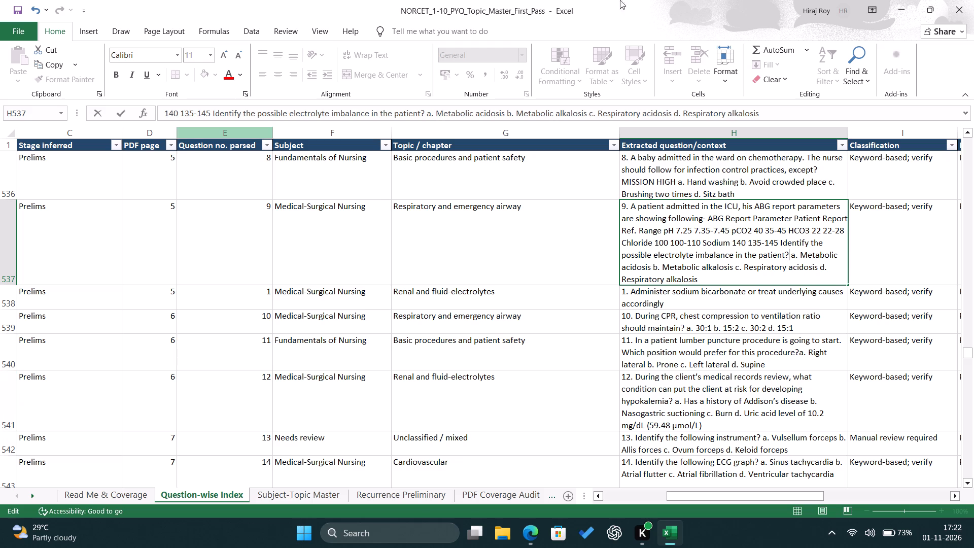
left_click(525, 228)
Remove "MISSION HIGH" from the question about infection control practices for a baby on chemotherapy in row 536.
scroll(663, 314, "up", 1)
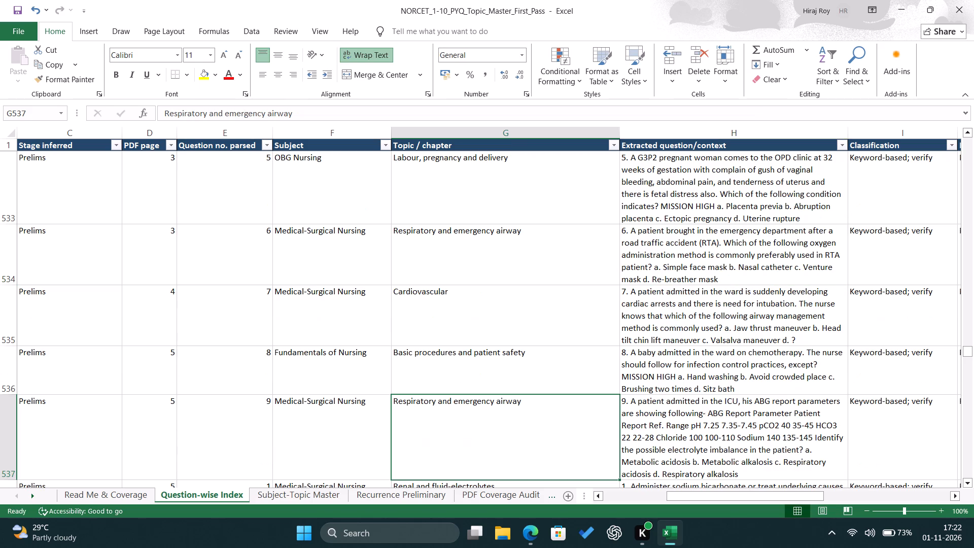
left_click(683, 375)
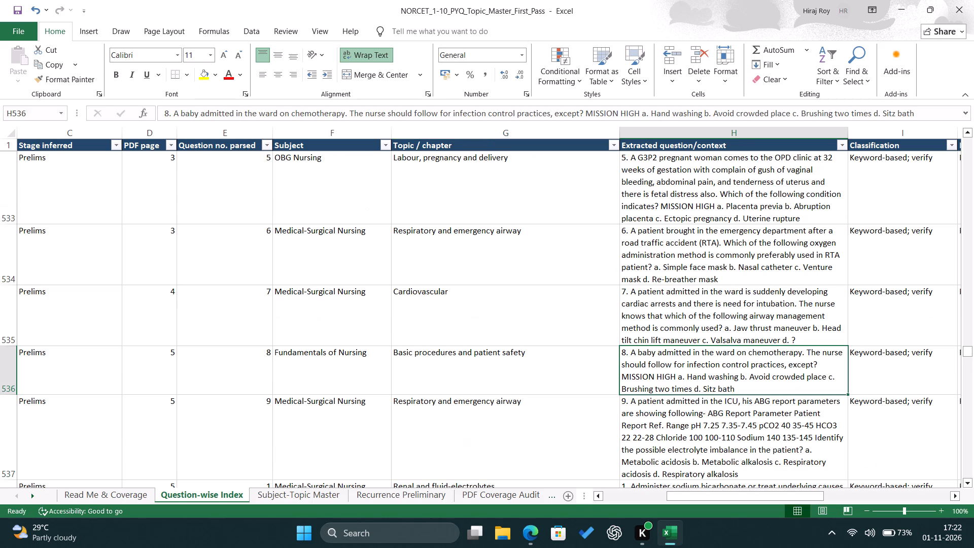
left_click(675, 370)
left_click(675, 370)
double_click(675, 372)
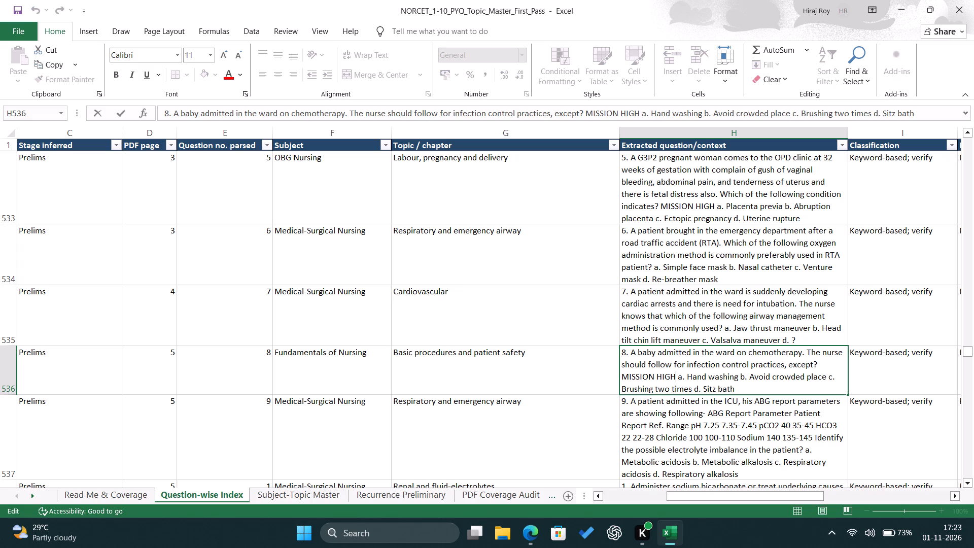
key("BackSpace")
key("BackSpace")
key("BackSpace")
key("BackSpace")
key("BackSpace")
key("BackSpace")
key("BackSpace")
key("BackSpace")
key("BackSpace")
key("BackSpace")
key("BackSpace")
key("BackSpace")
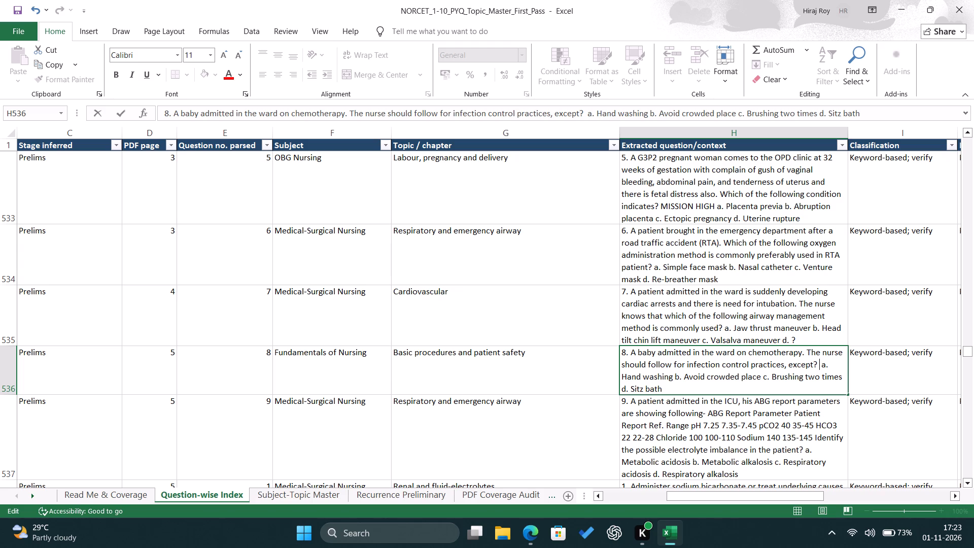
left_click(599, 323)
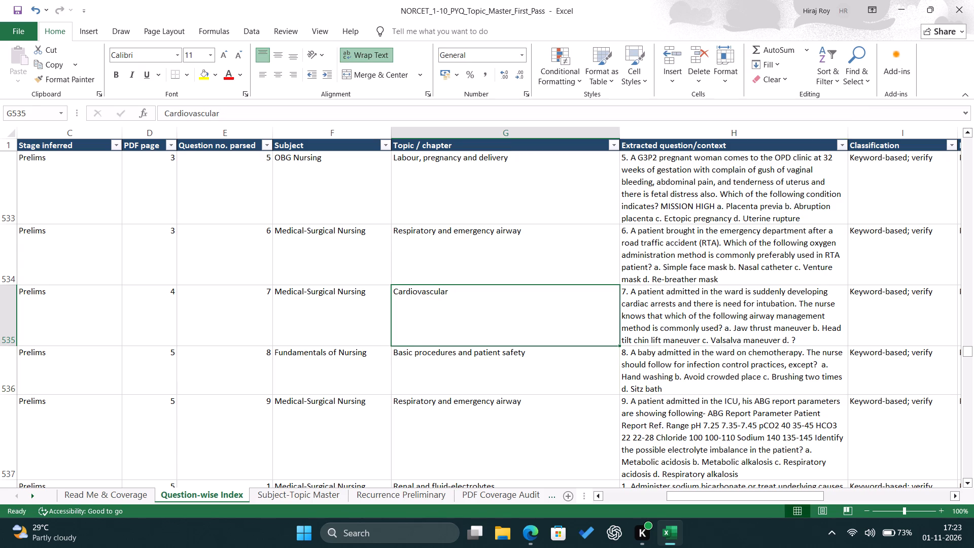
Delete "MISSION HIGH" from the question about the G3P2 pregnant woman with vaginal bleeding in row 533.
scroll(751, 344, "up", 1)
left_click(714, 390)
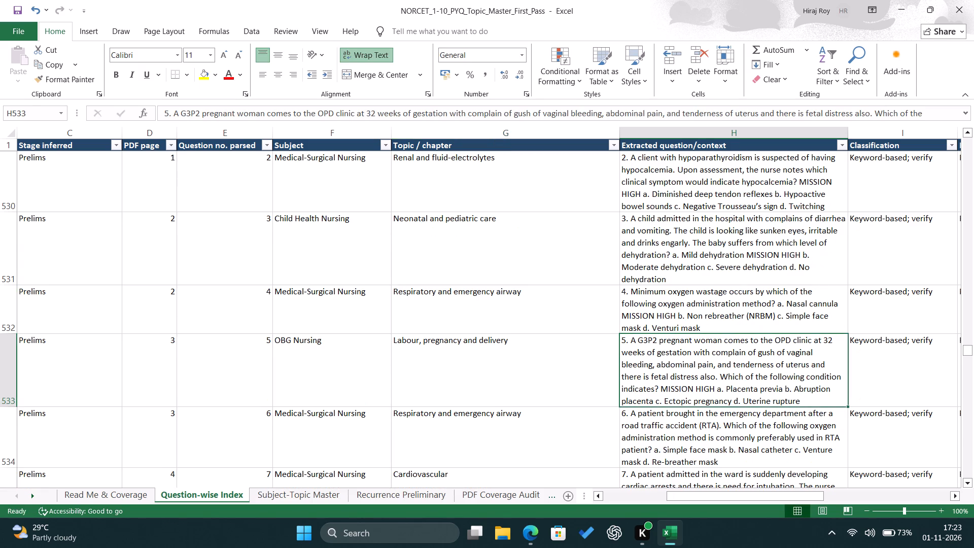
double_click(715, 384)
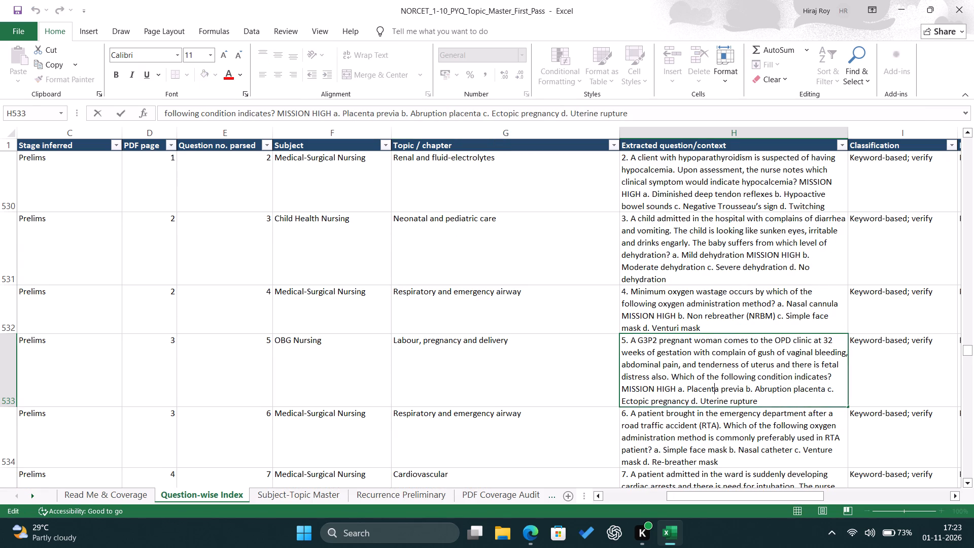
left_click(674, 388)
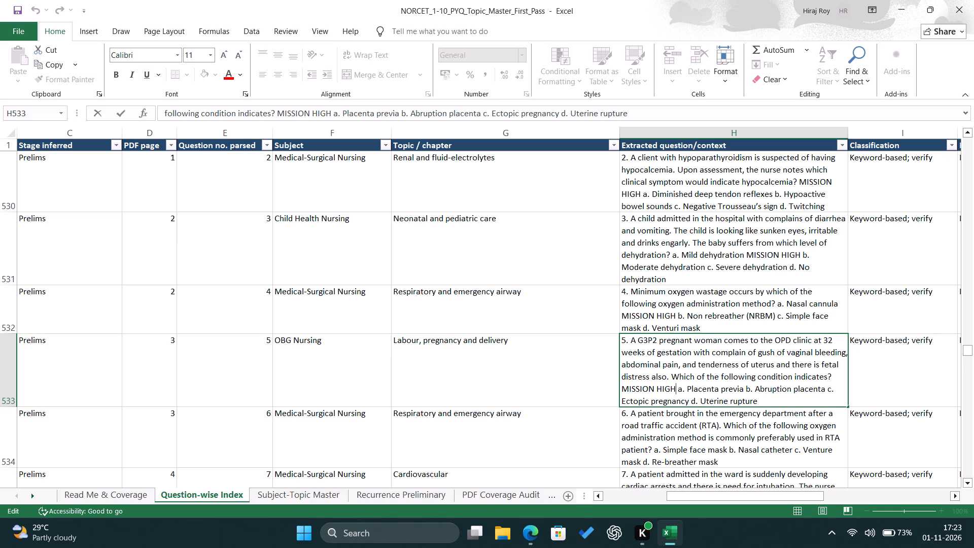
key("BackSpace")
key("BackSpace")
key("BackSpace")
key("BackSpace")
key("BackSpace")
key("BackSpace")
key("BackSpace")
key("BackSpace")
key("BackSpace")
key("BackSpace")
key("BackSpace")
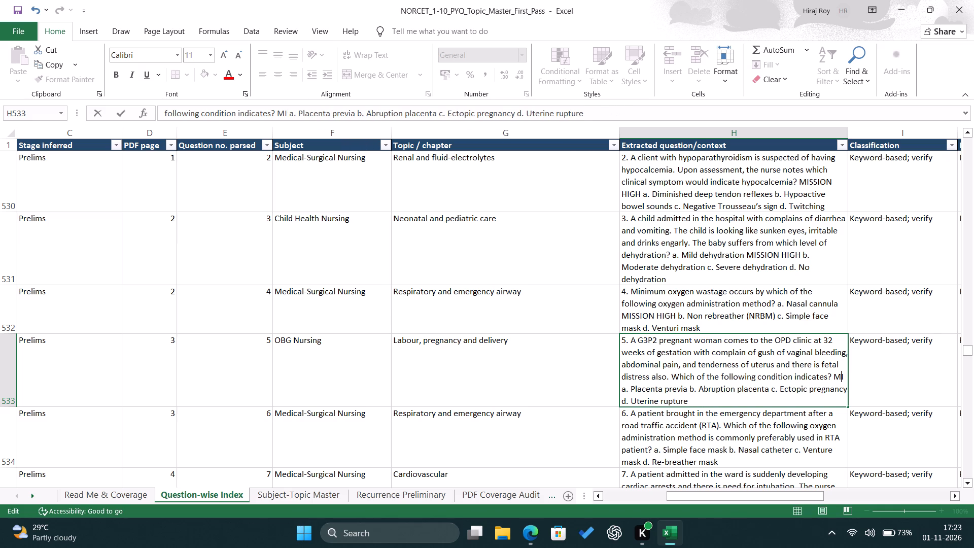
key("BackSpace")
key("BackSpace")
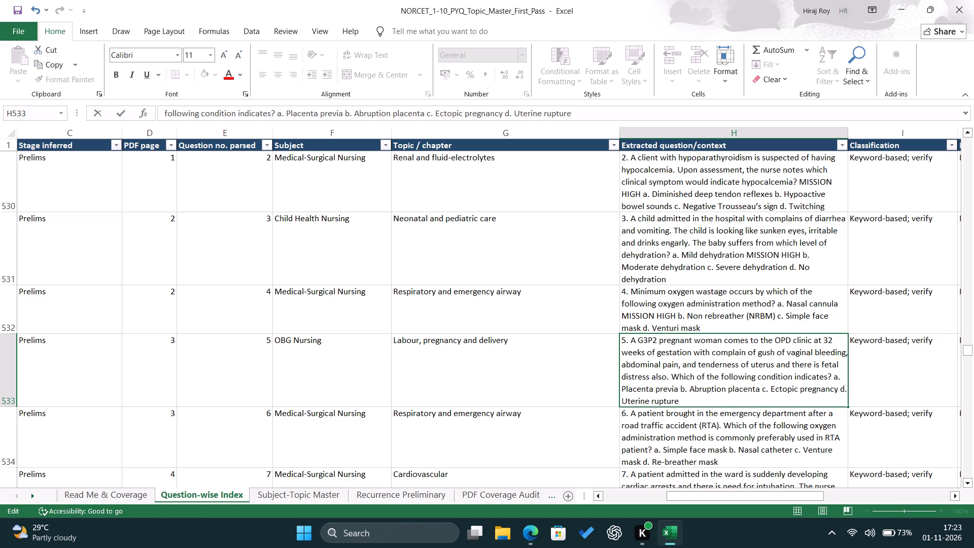
left_click(565, 369)
Remove "MISSION HIGH" after option a, Nasal cannula, in the question about minimum oxygen wastage in row 532.
left_click(675, 316)
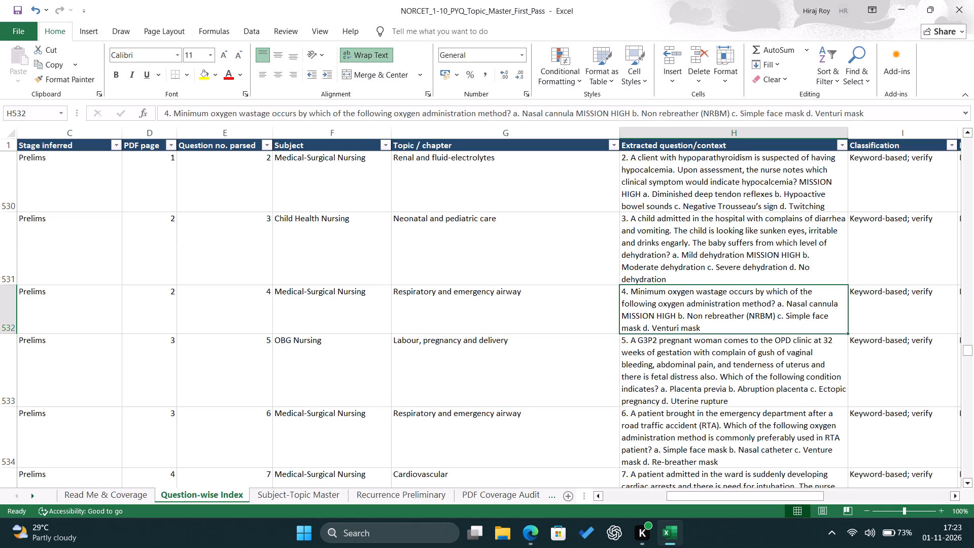
double_click(675, 316)
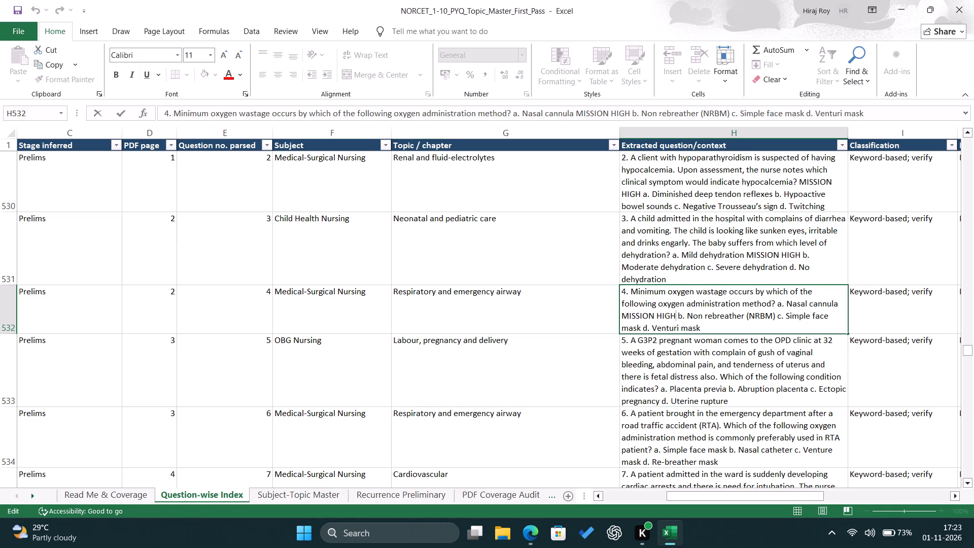
key("BackSpace")
key("BackSpace")
key("BackSpace")
key("BackSpace")
key("BackSpace")
key("BackSpace")
key("BackSpace")
key("BackSpace")
key("BackSpace")
key("BackSpace")
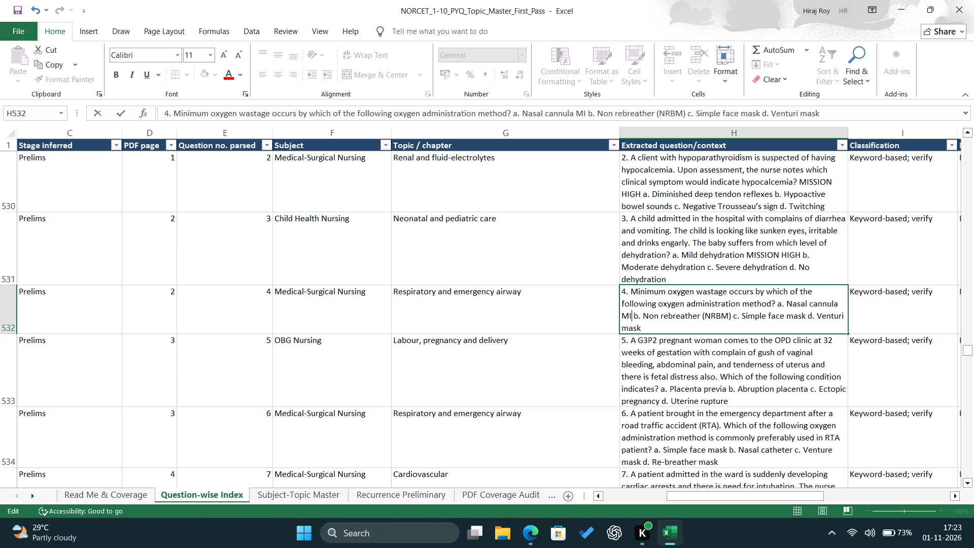
key("BackSpace")
key("BackSpace")
key("BackSpace")
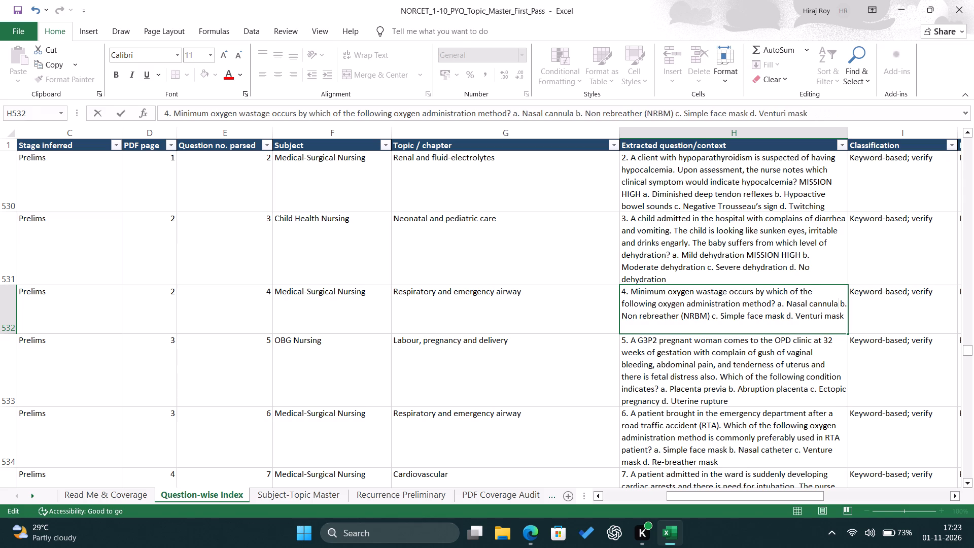
Delete "MISSION HIGH" after option a, Mild dehydration, in the question about the child's dehydration level in row 531.
left_click(778, 258)
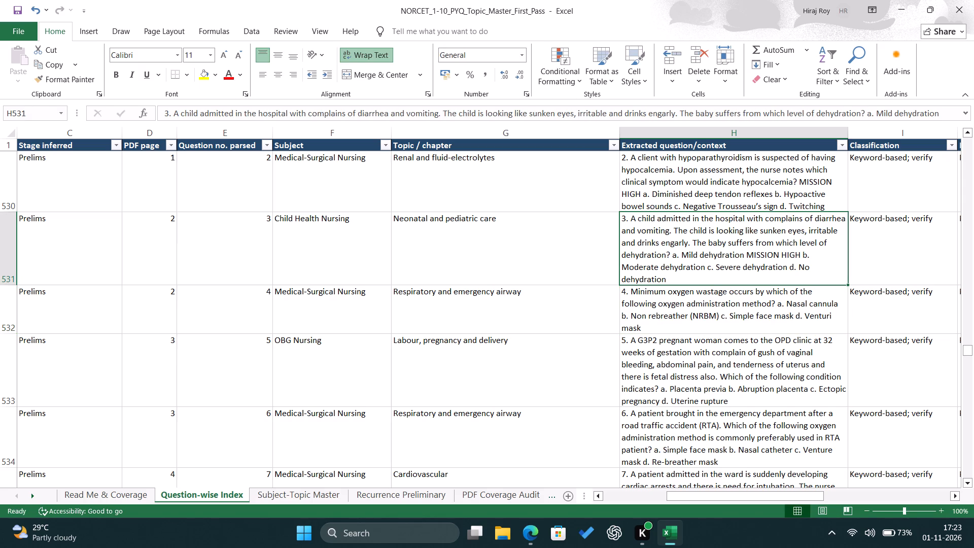
double_click(799, 251)
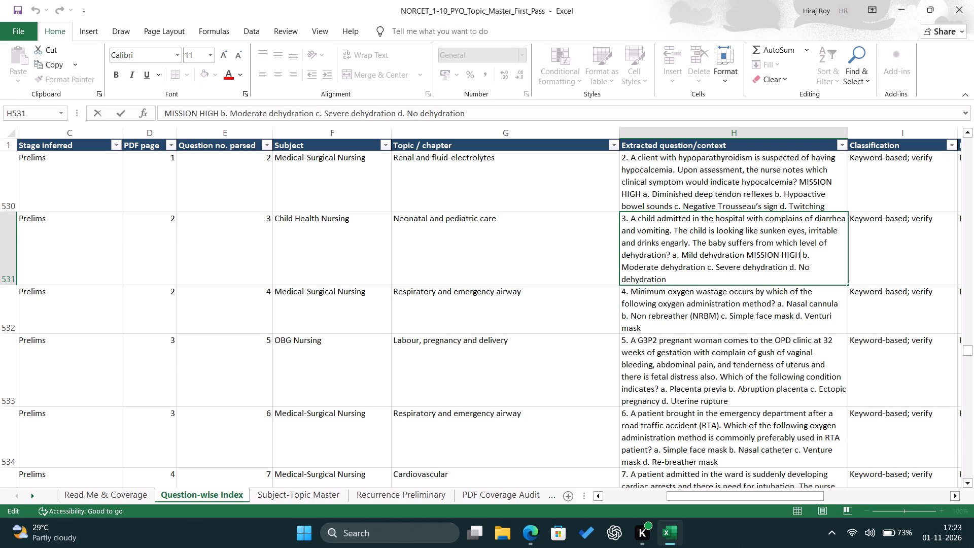
key("BackSpace")
key("BackSpace")
key("BackSpace")
key("BackSpace")
key("BackSpace")
key("BackSpace")
key("BackSpace")
key("BackSpace")
key("BackSpace")
key("BackSpace")
key("BackSpace")
key("BackSpace")
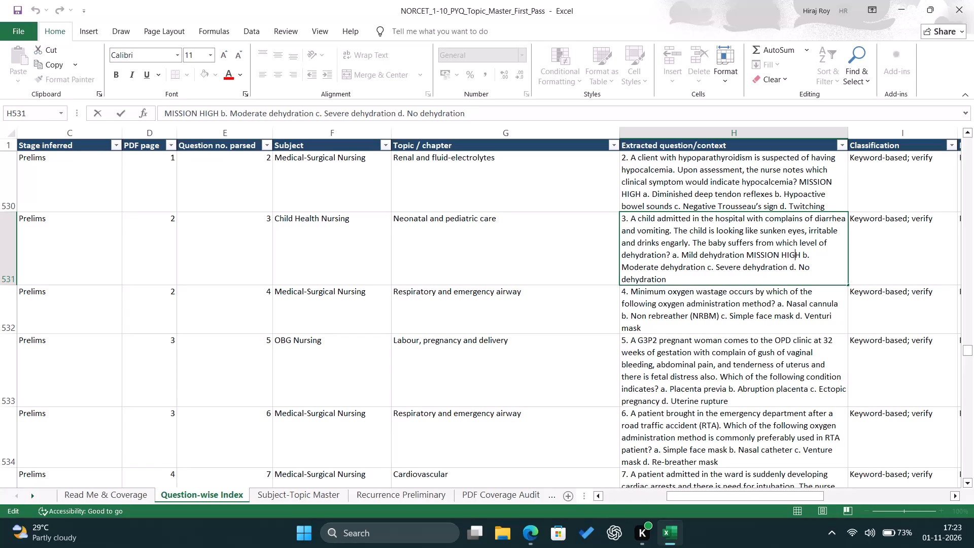
key("BackSpace")
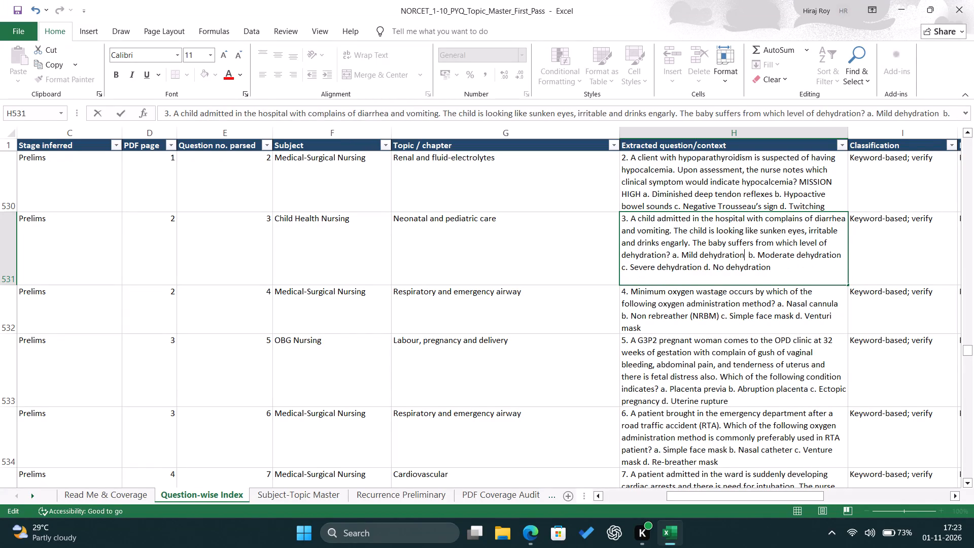
Remove "MISSION HIGH" from the question about the clinical symptom indicating hypocalcemia in row 530.
left_click(825, 196)
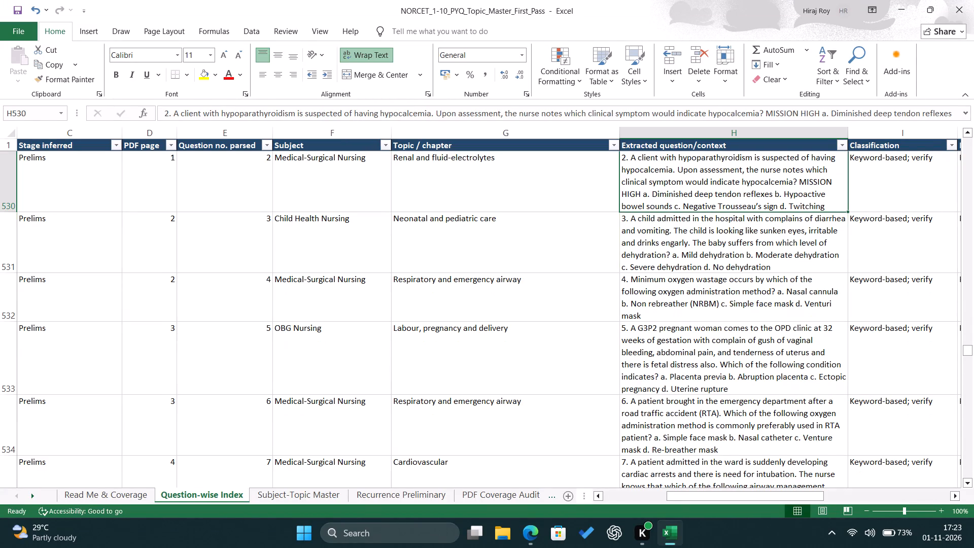
double_click(642, 193)
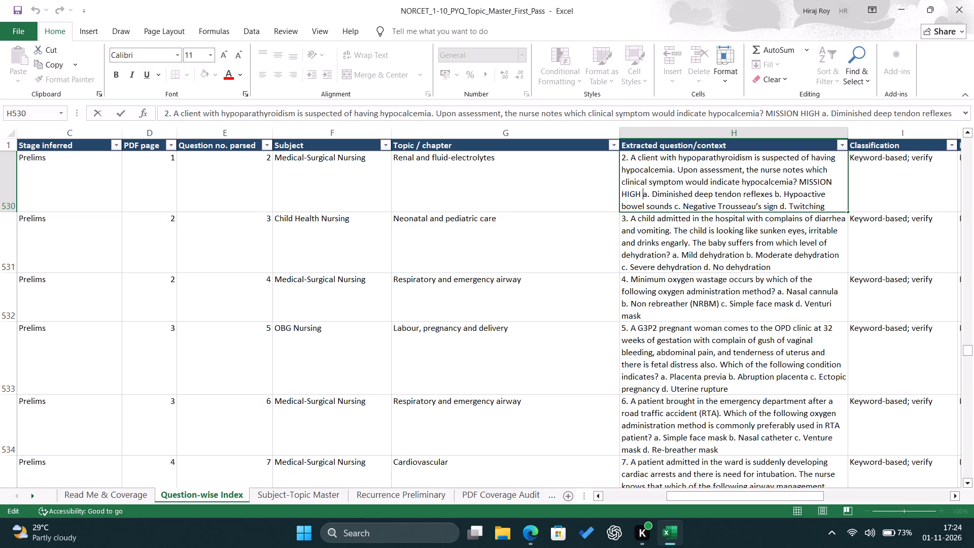
key("BackSpace")
key("BackSpace")
key("BackSpace")
key("BackSpace")
key("BackSpace")
key("BackSpace")
key("BackSpace")
key("BackSpace")
key("BackSpace")
key("BackSpace")
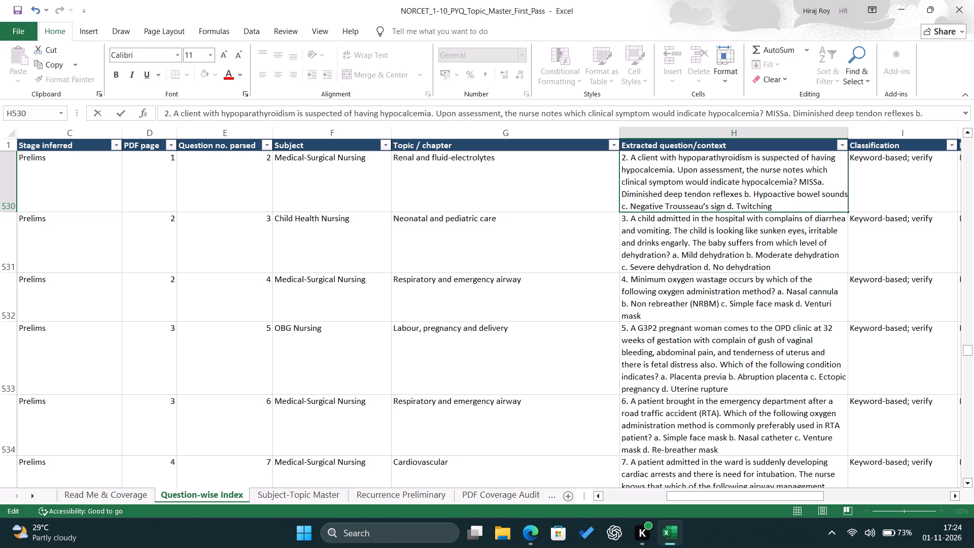
key("BackSpace")
key("BackSpace")
key("BackSpace")
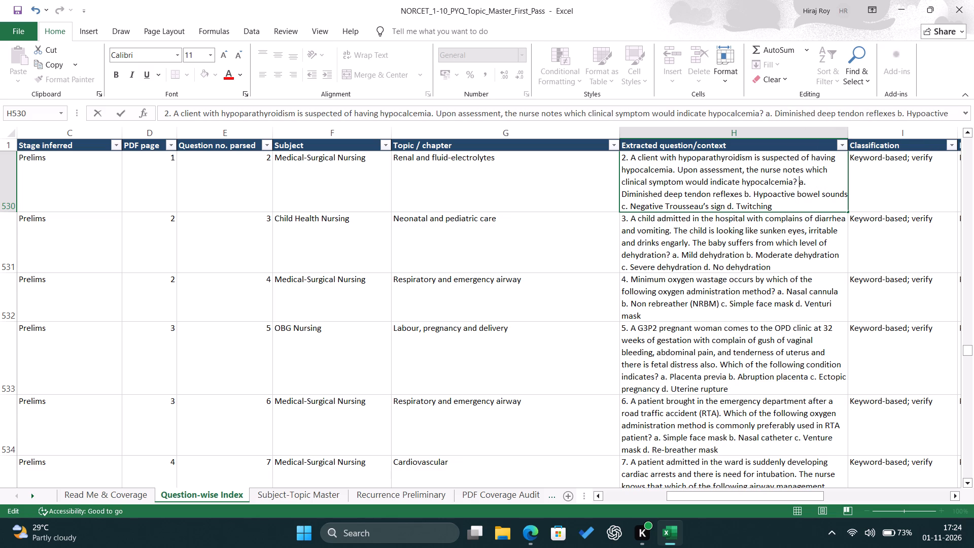
left_click(563, 247)
Delete the "MISSION HIGH" before option c in the question about the term baby's APGAR score in row 529.
scroll(595, 251, "up", 1)
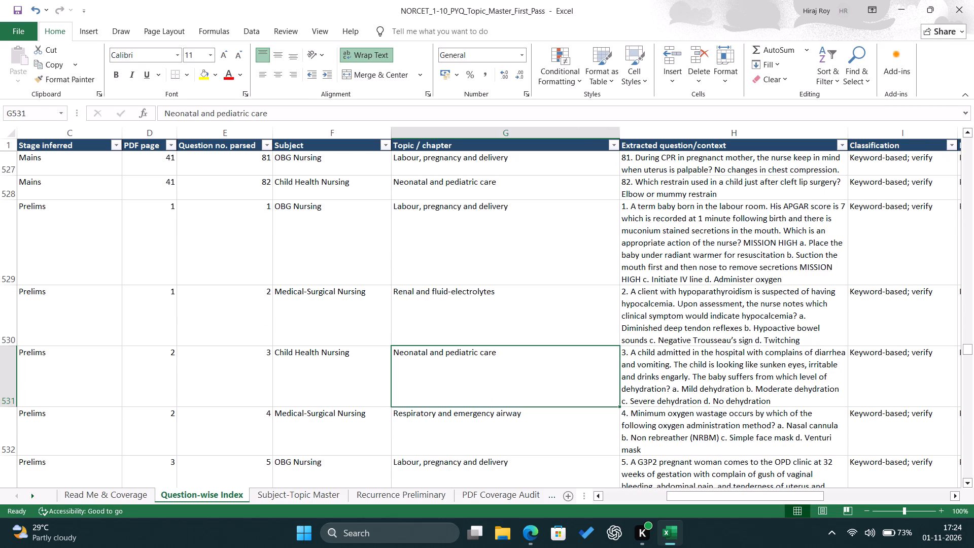
scroll(595, 251, "up", 1)
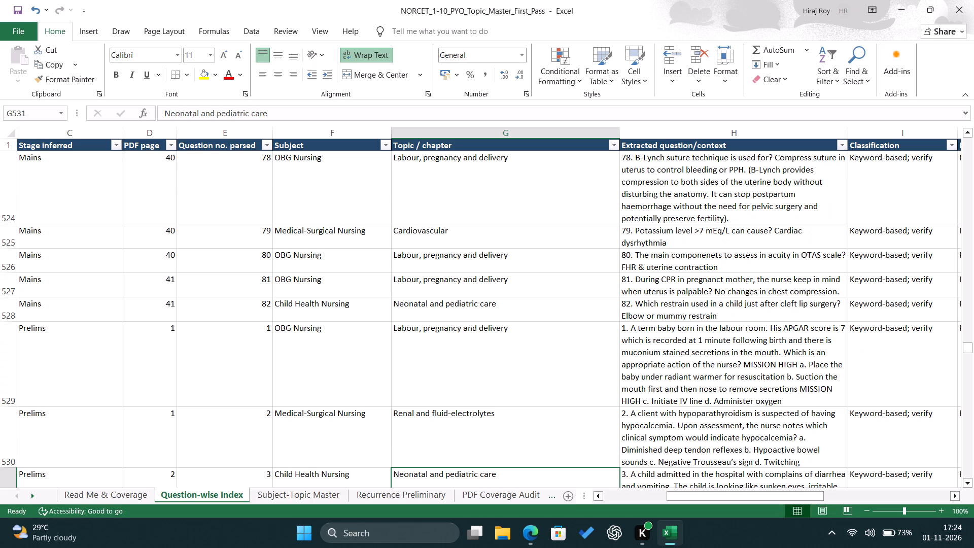
left_click(816, 396)
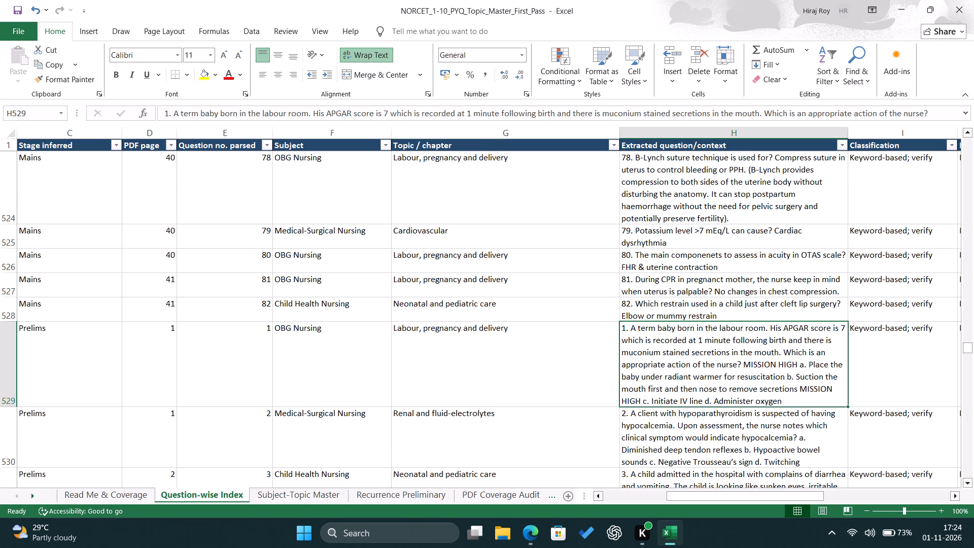
left_click(641, 399)
left_click(641, 399)
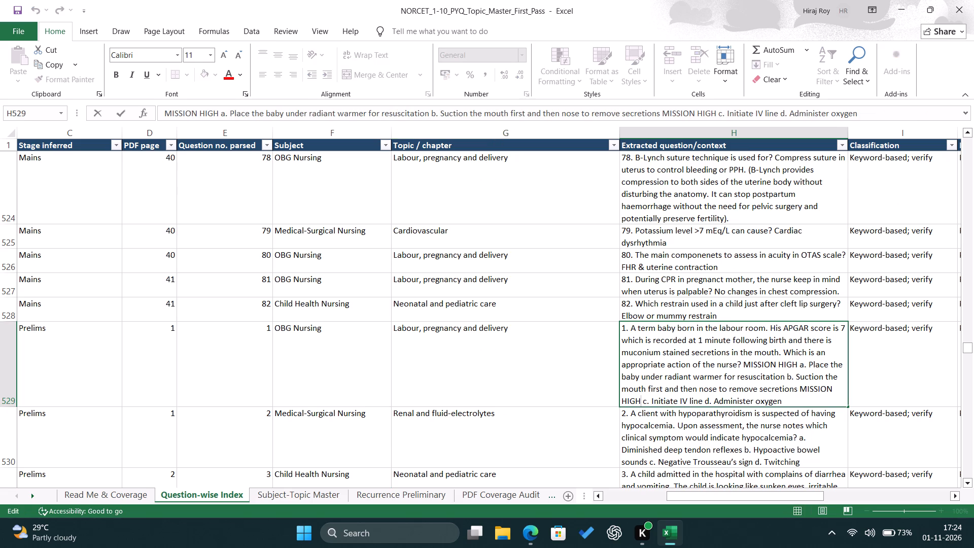
key("BackSpace")
key("BackSpace")
key("BackSpace")
key("BackSpace")
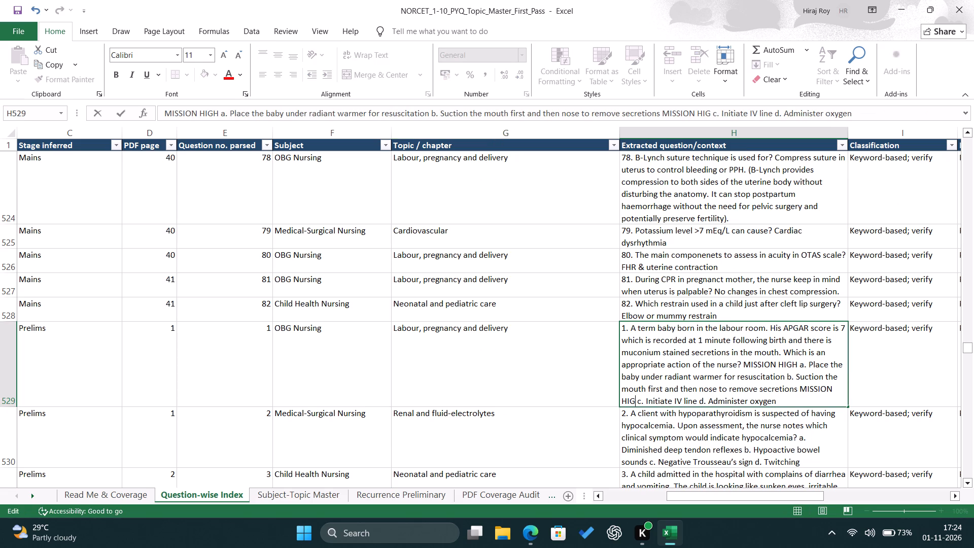
key("BackSpace")
key("BackSpace")
key("BackSpace")
key("BackSpace")
key("BackSpace")
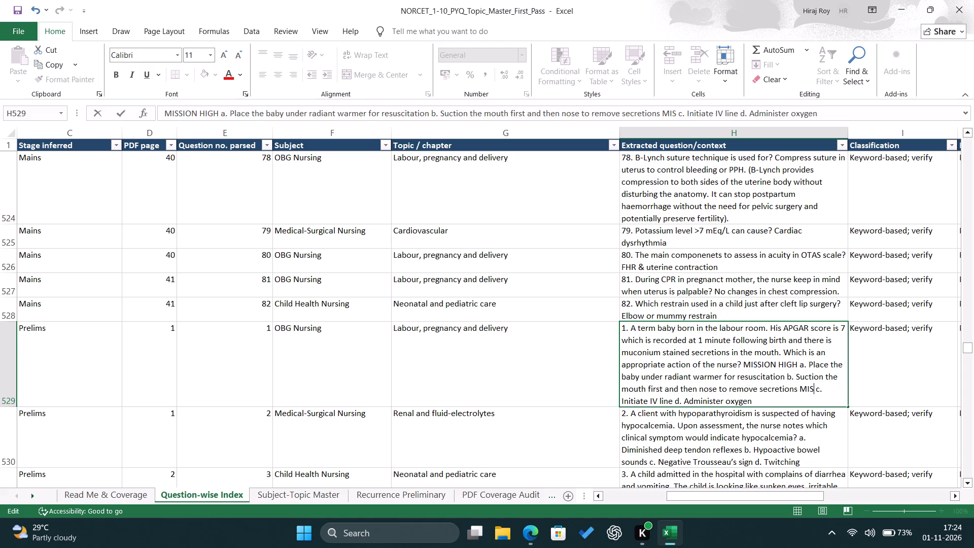
key("BackSpace")
key("BackSpace")
key("BackSpace")
key("BackSpace")
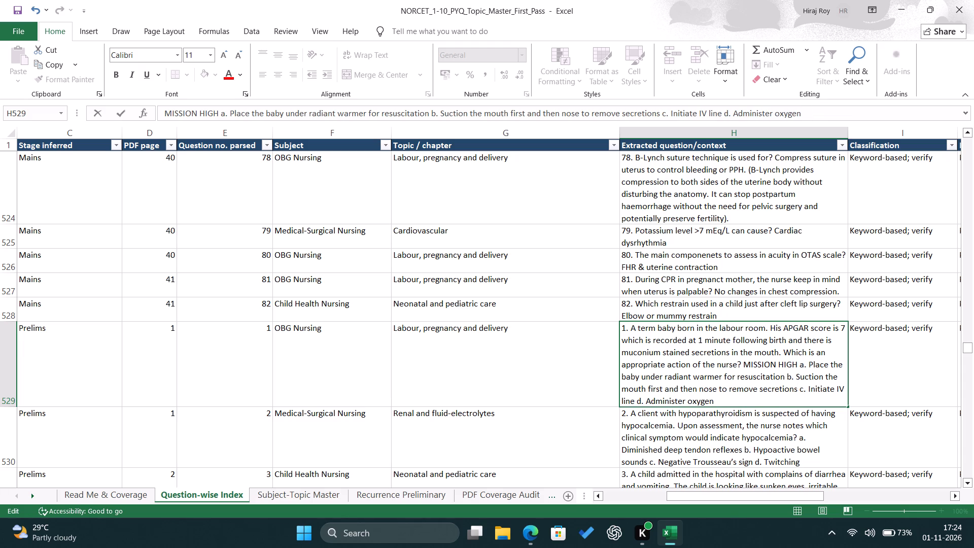
Delete "MISSION HIGH" before option a in the question about the term baby's APGAR score in row 529.
left_click(795, 365)
key("BackSpace")
key("BackSpace")
key("BackSpace")
key("BackSpace")
key("BackSpace")
key("BackSpace")
key("BackSpace")
key("BackSpace")
key("BackSpace")
key("BackSpace")
key("BackSpace")
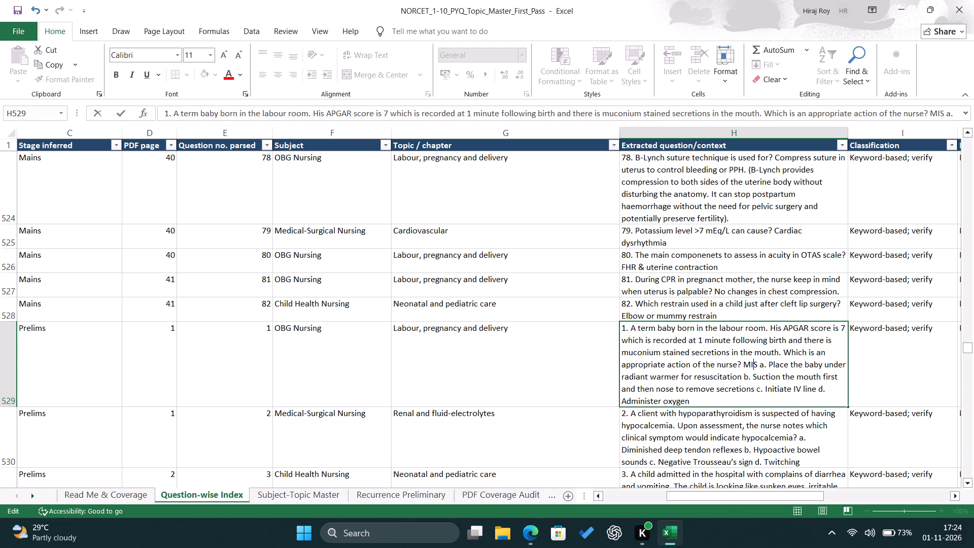
key("BackSpace")
key("BackSpace")
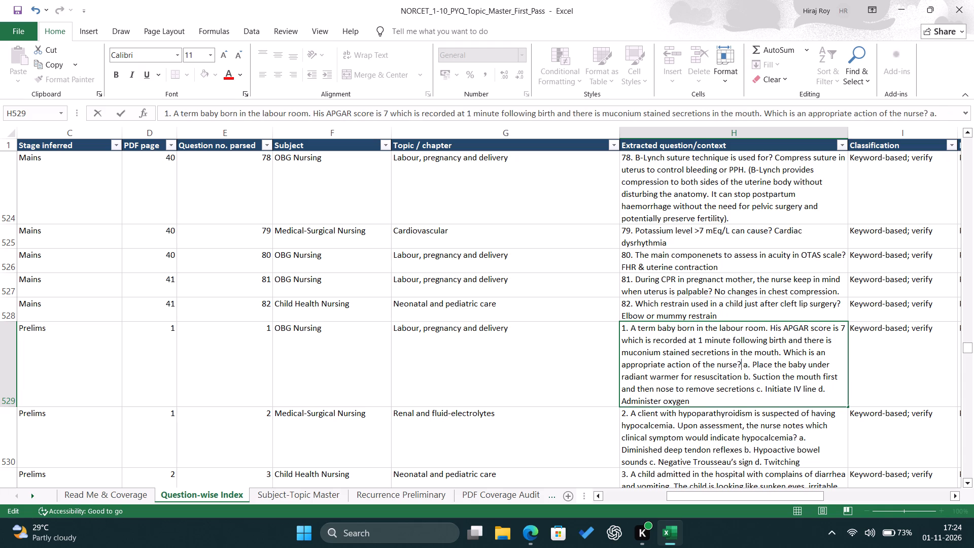
Save the workbook with the cleaned question texts.
scroll(616, 262, "up", 1)
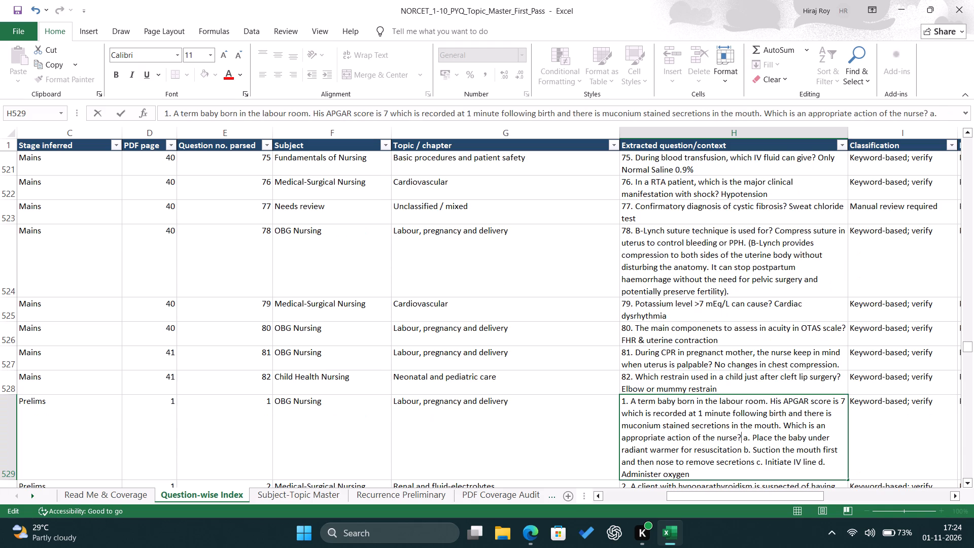
scroll(666, 284, "up", 2)
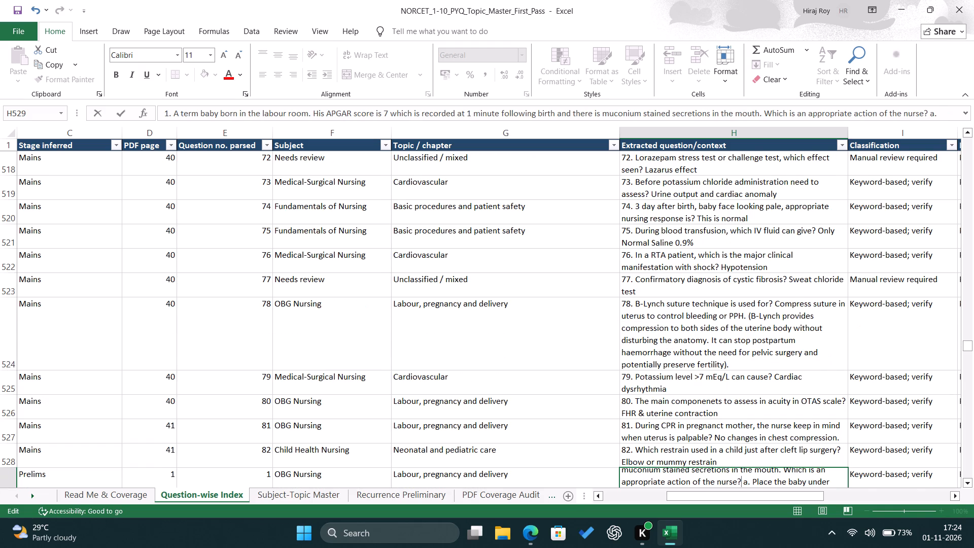
scroll(666, 284, "up", 2)
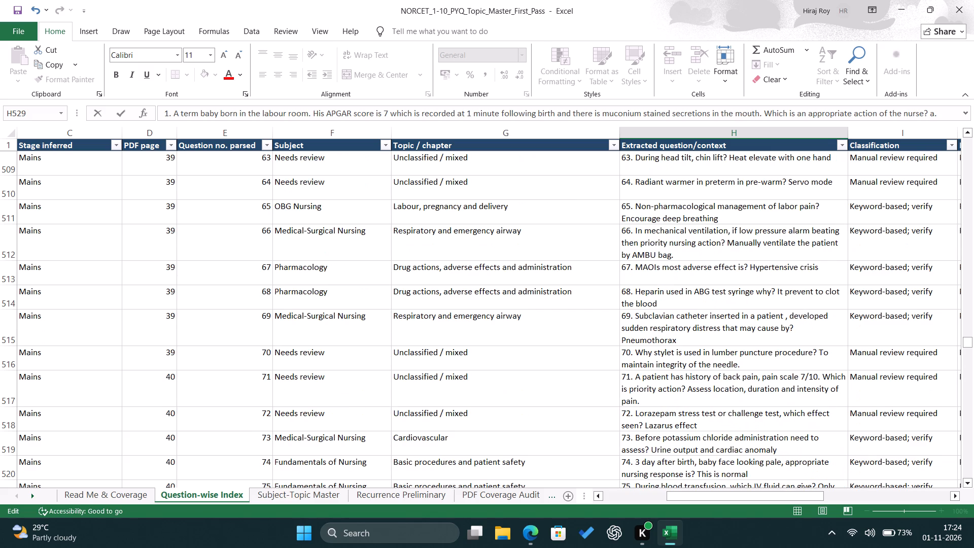
scroll(666, 284, "up", 2)
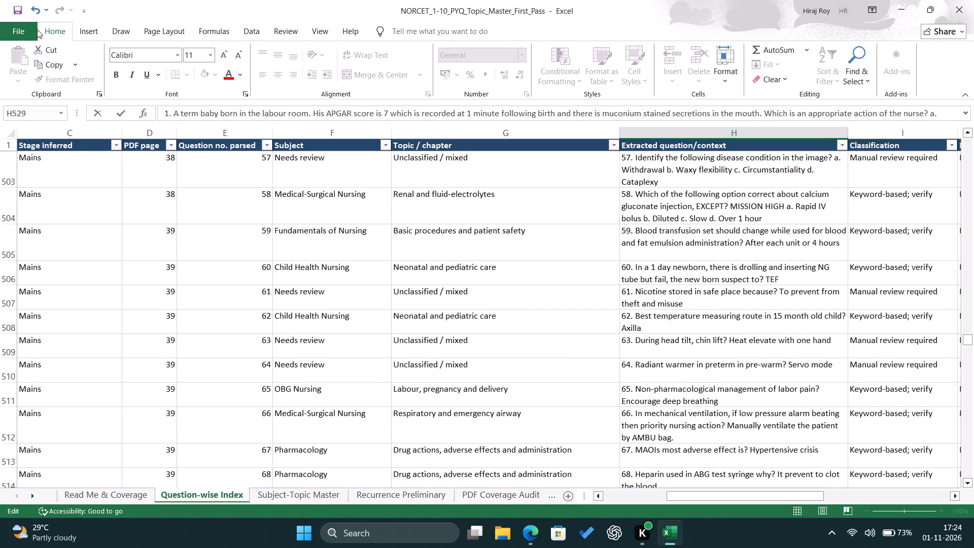
left_click(15, 6)
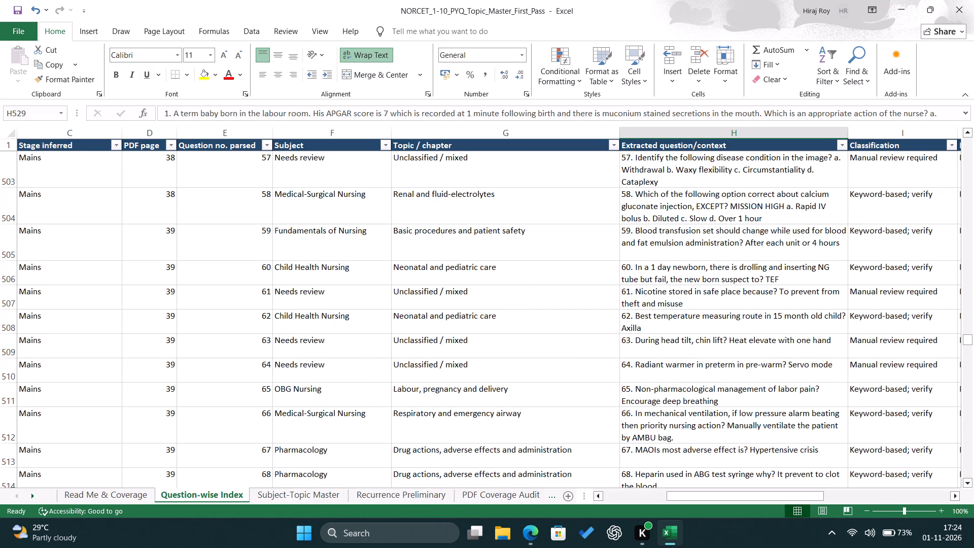
Remove "MISSION HIGH" before option a, Rapid IV bolus, in the question about calcium gluconate injection in row 504.
scroll(585, 388, "up", 1)
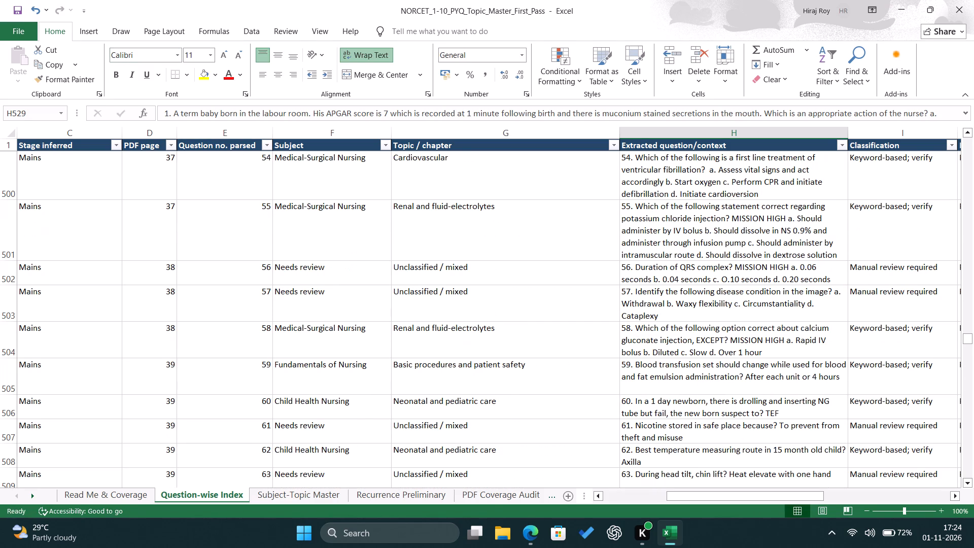
left_click(777, 348)
double_click(782, 340)
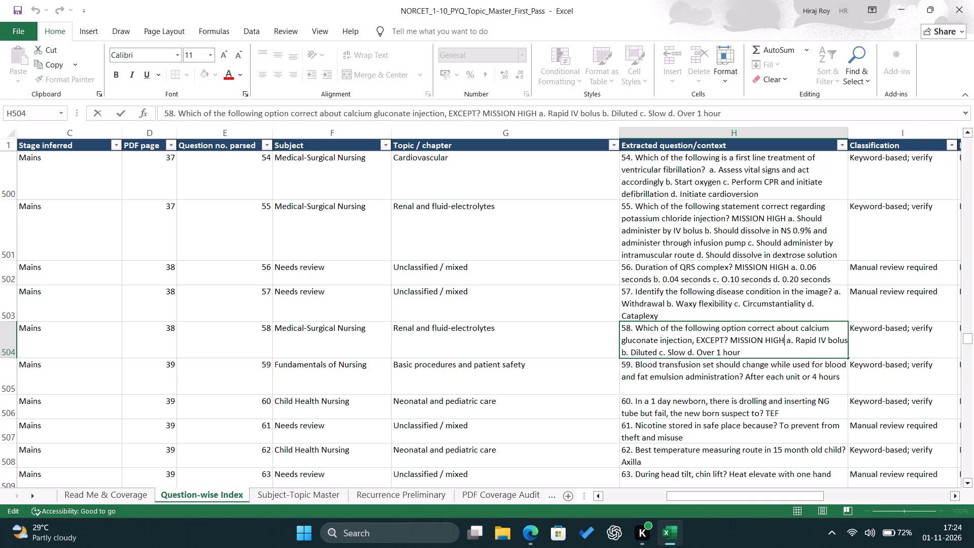
key("BackSpace")
key("BackSpace")
key("BackSpace")
key("BackSpace")
key("BackSpace")
key("BackSpace")
key("BackSpace")
key("BackSpace")
key("BackSpace")
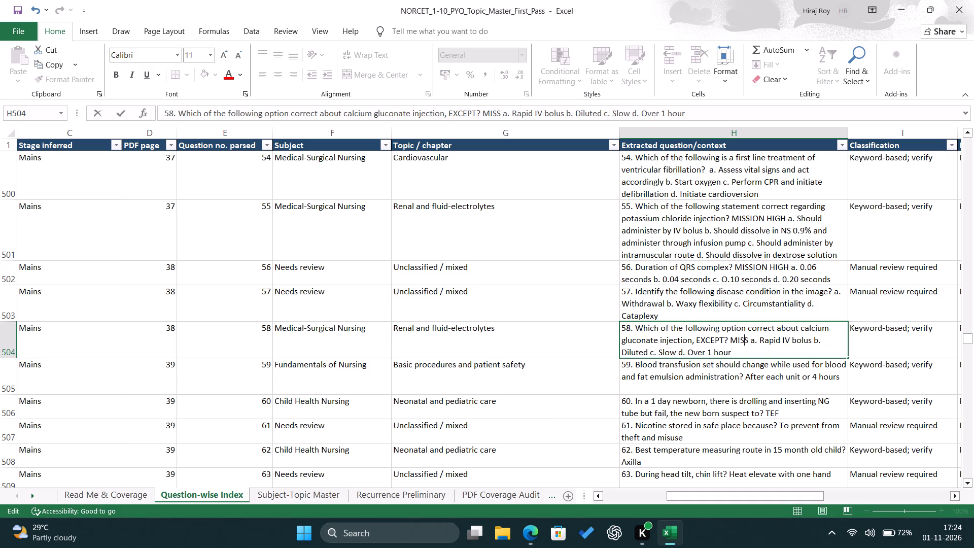
key("BackSpace")
key("BackSpace")
key("BackSpace")
key("BackSpace")
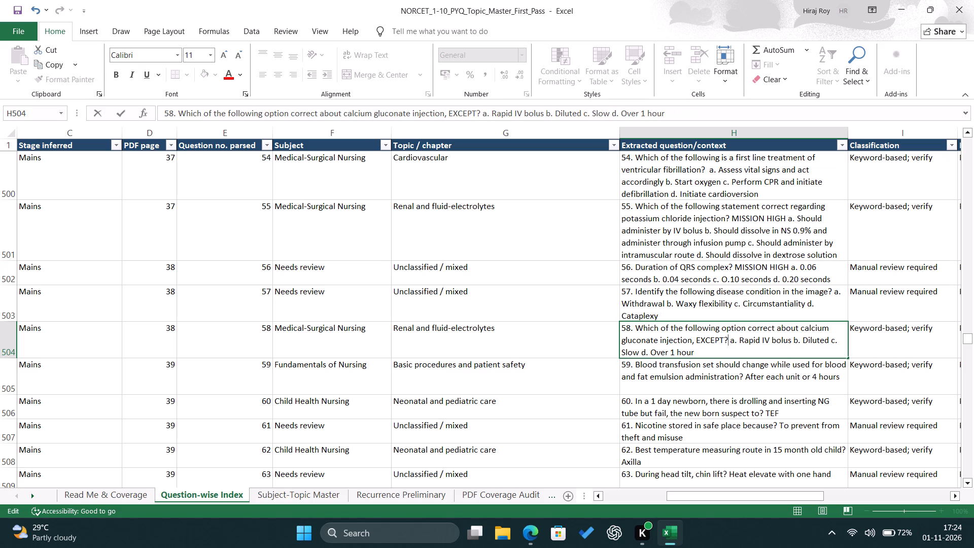
Delete "MISSION HIGH" before option a, 0.06 seconds, in the question about the duration of the QRS complex in row 502.
left_click(786, 275)
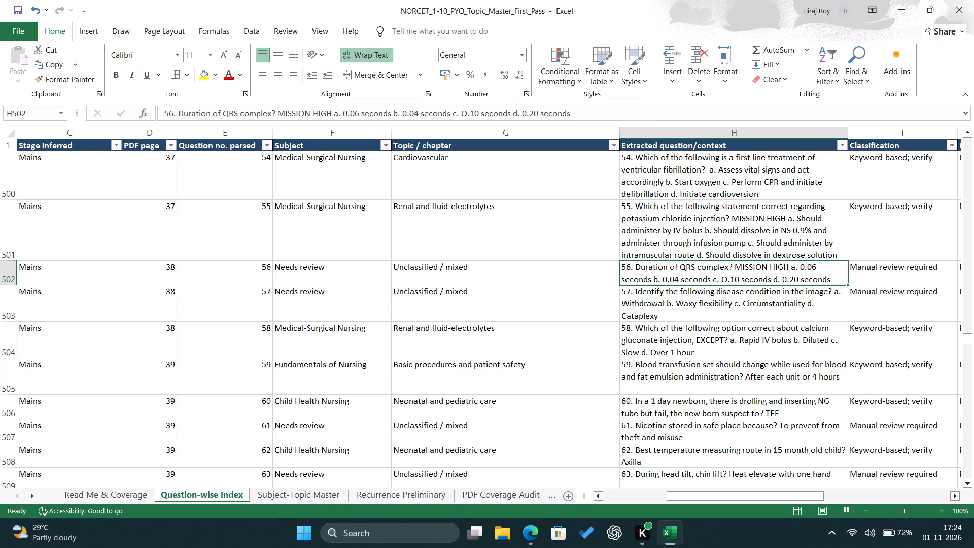
double_click(788, 265)
key("BackSpace")
key("BackSpace")
key("BackSpace")
key("BackSpace")
key("BackSpace")
key("BackSpace")
key("BackSpace")
key("BackSpace")
key("BackSpace")
key("BackSpace")
key("BackSpace")
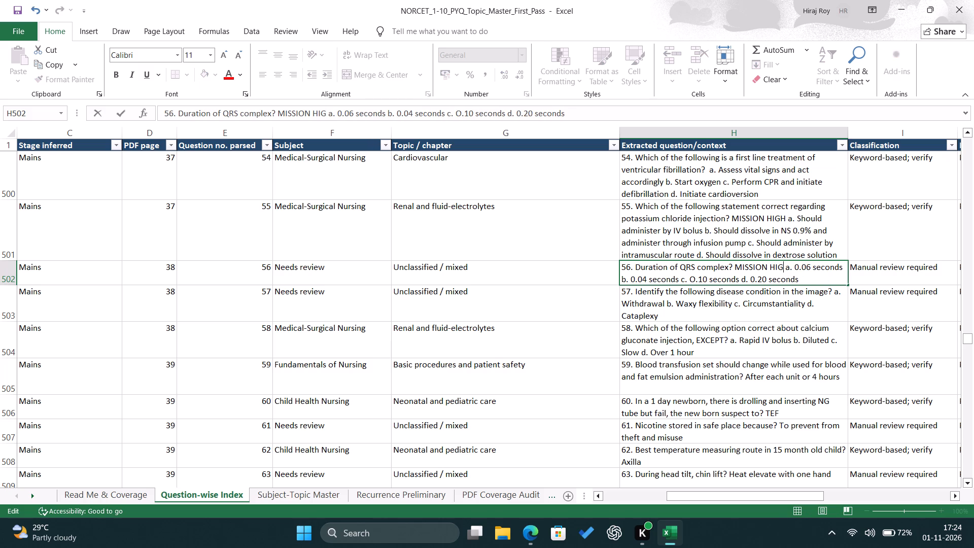
key("BackSpace")
key("BackSpace")
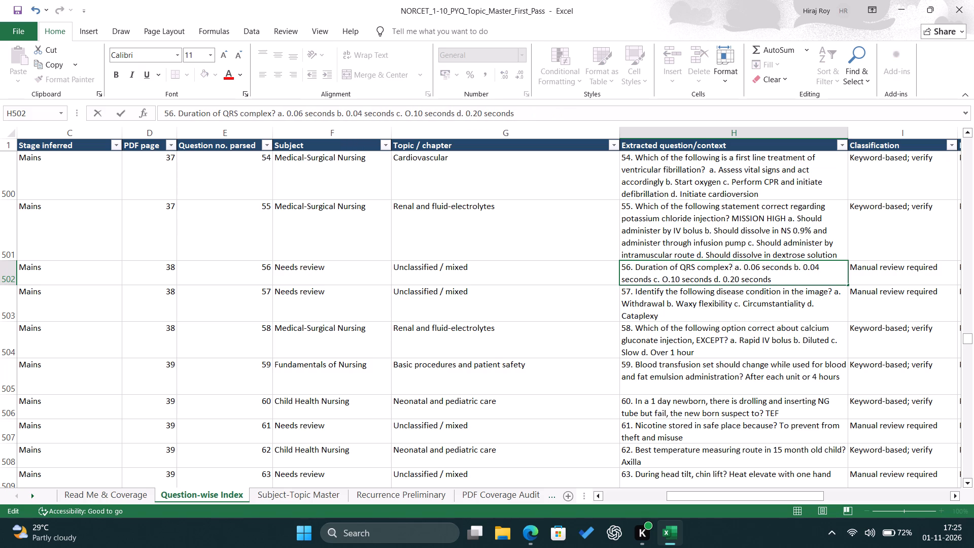
Remove "MISSION HIGH" before option a in the question about potassium chloride injection in row 501.
left_click(787, 233)
double_click(788, 216)
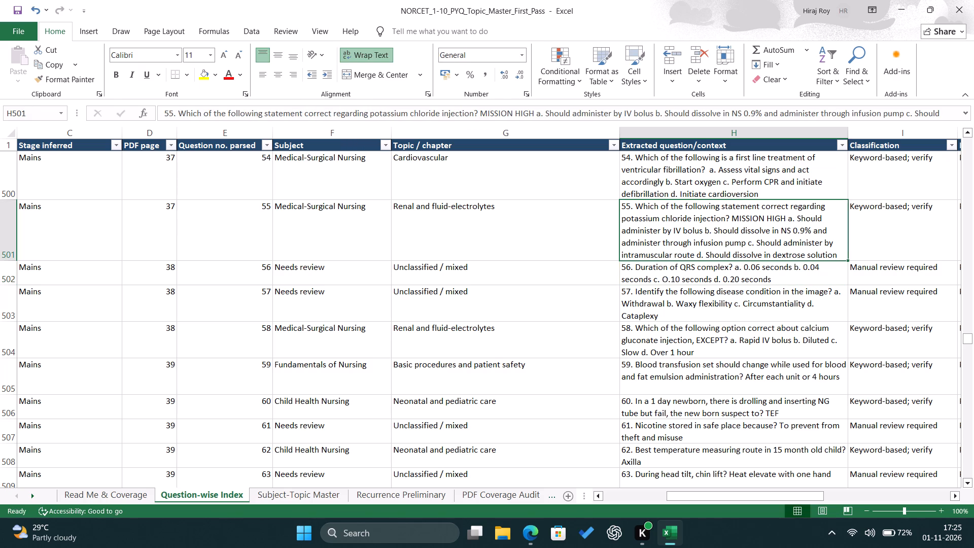
key("BackSpace")
key("BackSpace")
key("BackSpace")
key("BackSpace")
key("BackSpace")
key("BackSpace")
key("BackSpace")
key("BackSpace")
key("BackSpace")
key("BackSpace")
key("BackSpace")
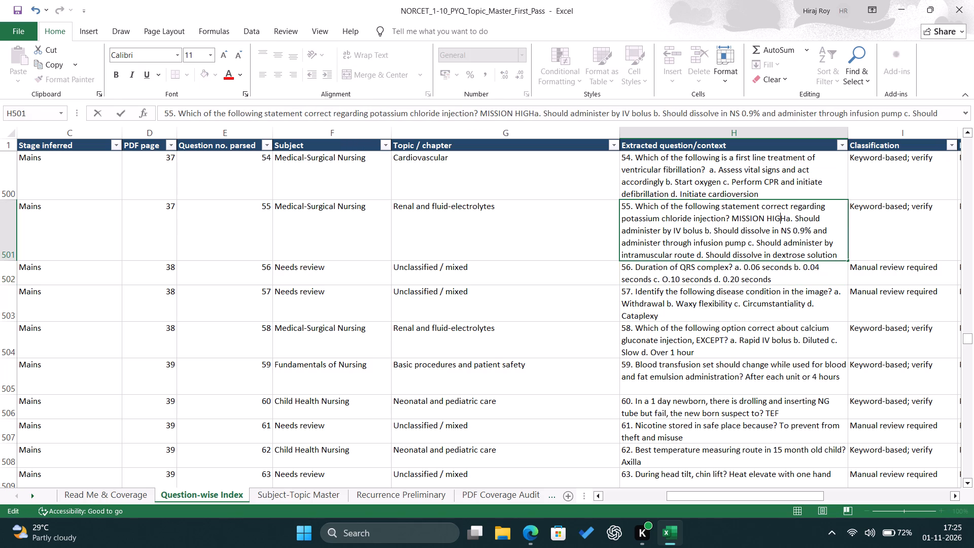
key("BackSpace")
key("BackSpace")
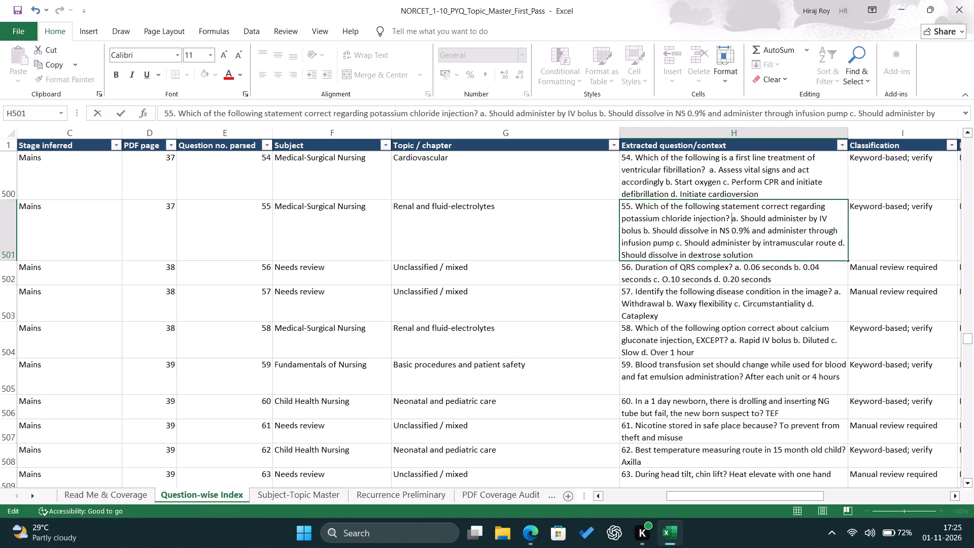
Delete "MISSION HIGH" before option a, Epinephrine, in the question about the double syringe technique in row 499.
scroll(804, 199, "up", 1)
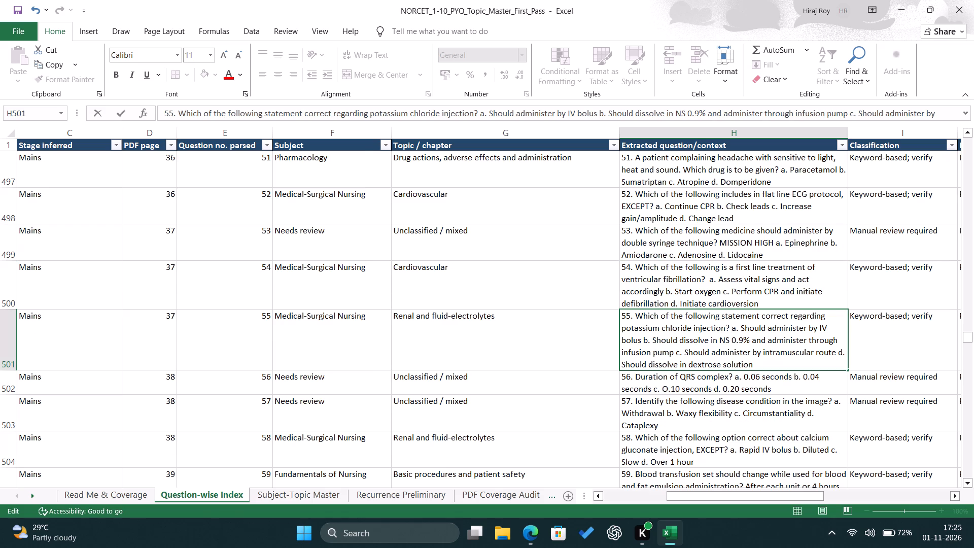
left_click(749, 249)
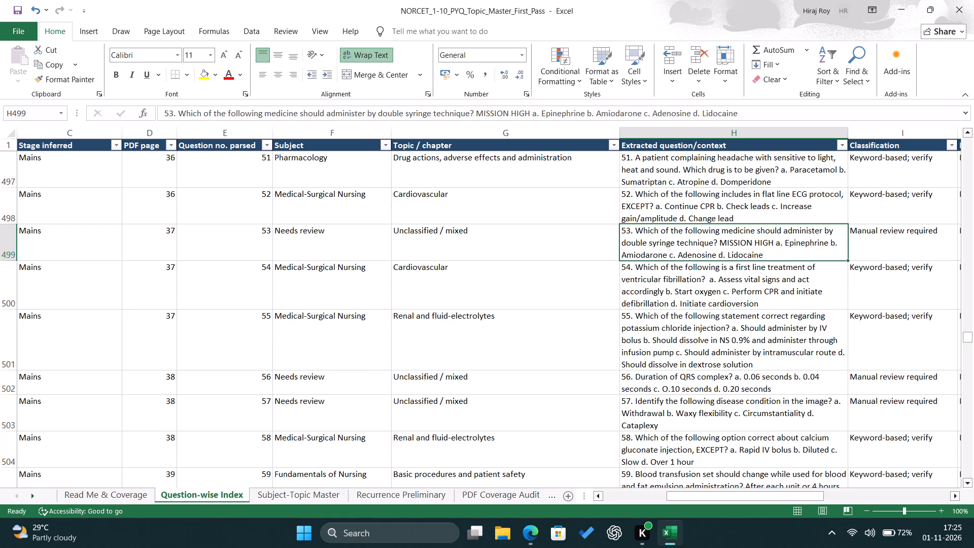
double_click(774, 240)
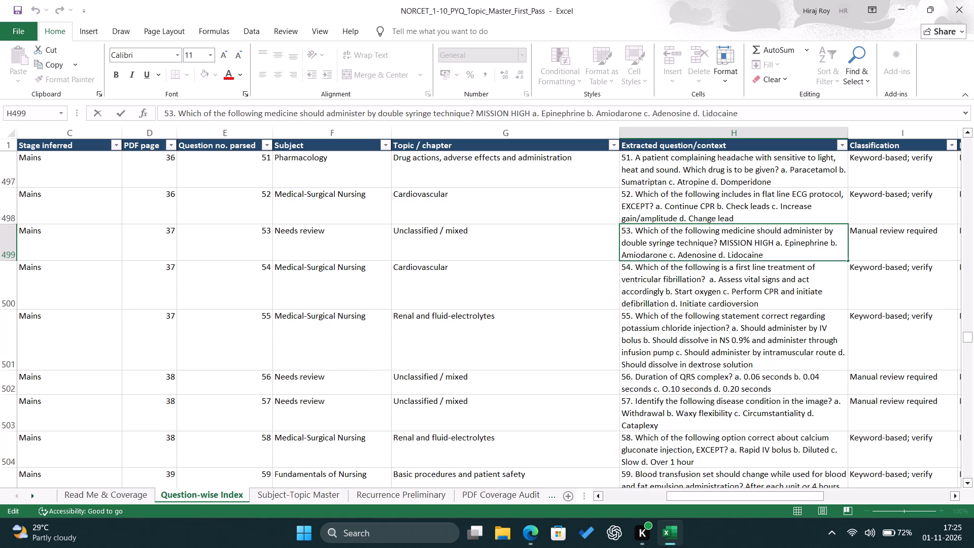
key("BackSpace")
key("BackSpace")
key("BackSpace")
key("BackSpace")
key("BackSpace")
key("BackSpace")
key("BackSpace")
key("BackSpace")
key("BackSpace")
key("BackSpace")
key("BackSpace")
key("BackSpace")
key("BackSpace")
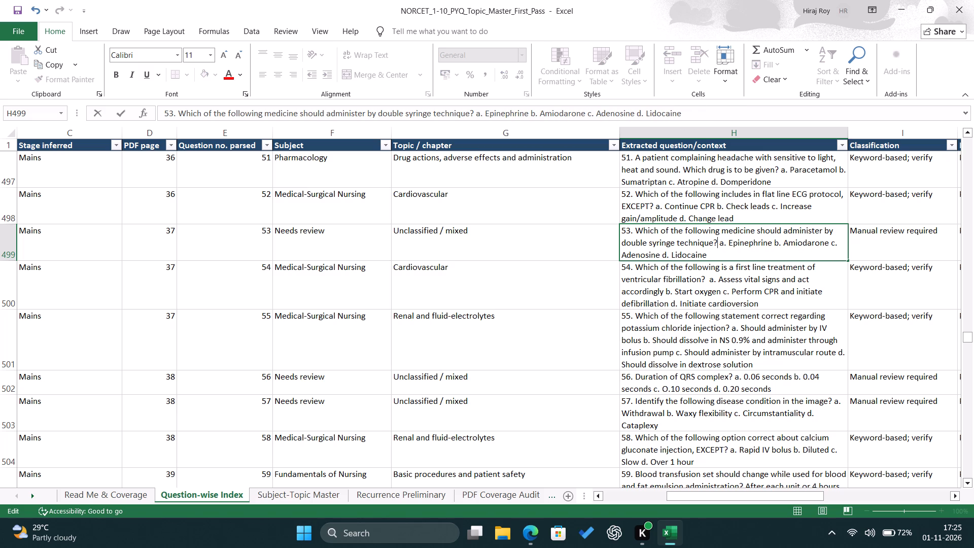
left_click(733, 208)
Remove "MISSION HIGH" before option a, Naloxone, in the question about the antidote of heparin overdose in row 496.
scroll(744, 269, "up", 1)
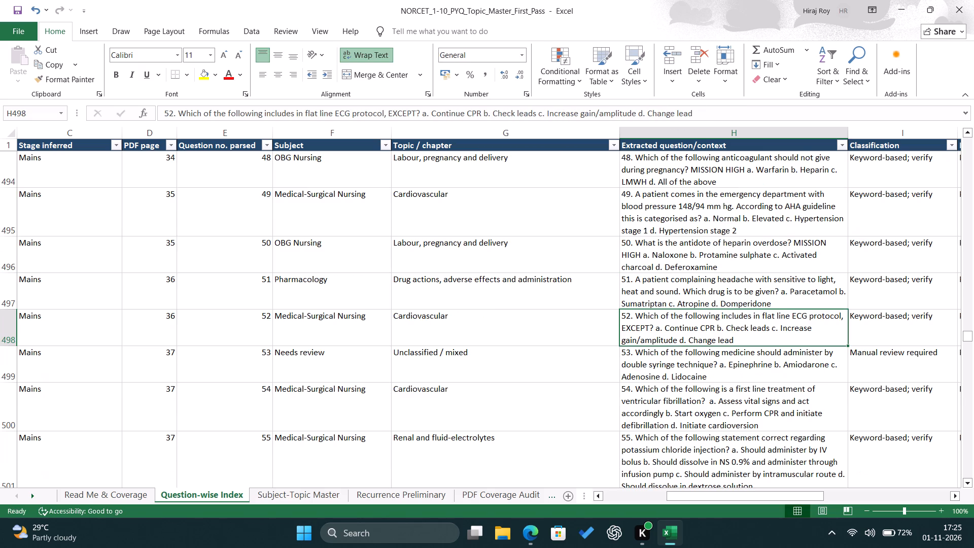
left_click(668, 261)
double_click(641, 256)
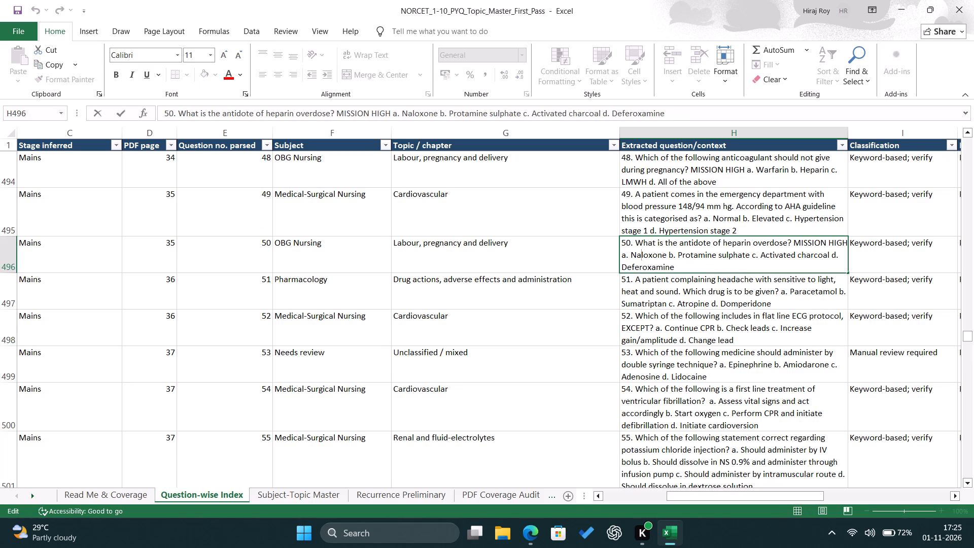
left_click(846, 244)
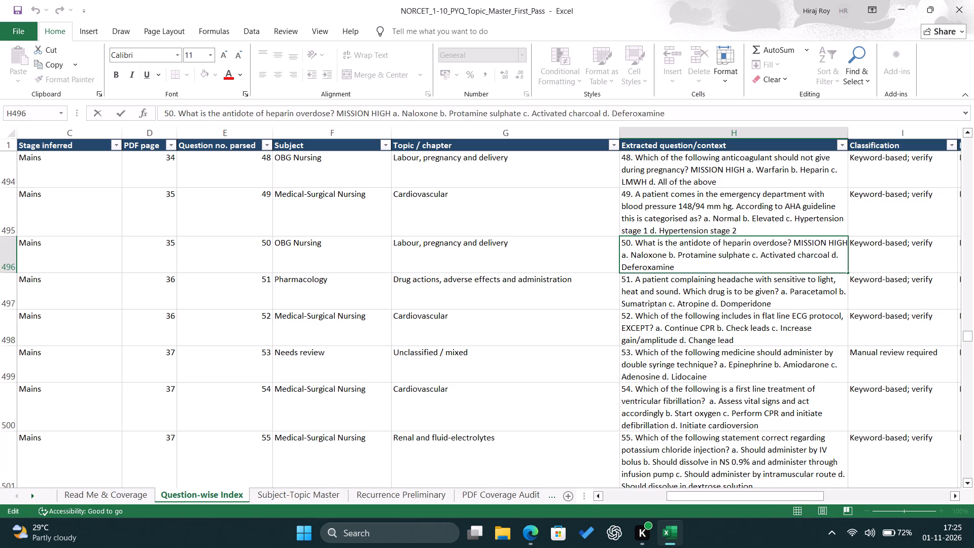
left_click(841, 244)
key("Right")
key("BackSpace")
key("BackSpace")
key("BackSpace")
key("BackSpace")
key("BackSpace")
key("BackSpace")
key("BackSpace")
key("BackSpace")
key("BackSpace")
key("BackSpace")
key("BackSpace")
key("BackSpace")
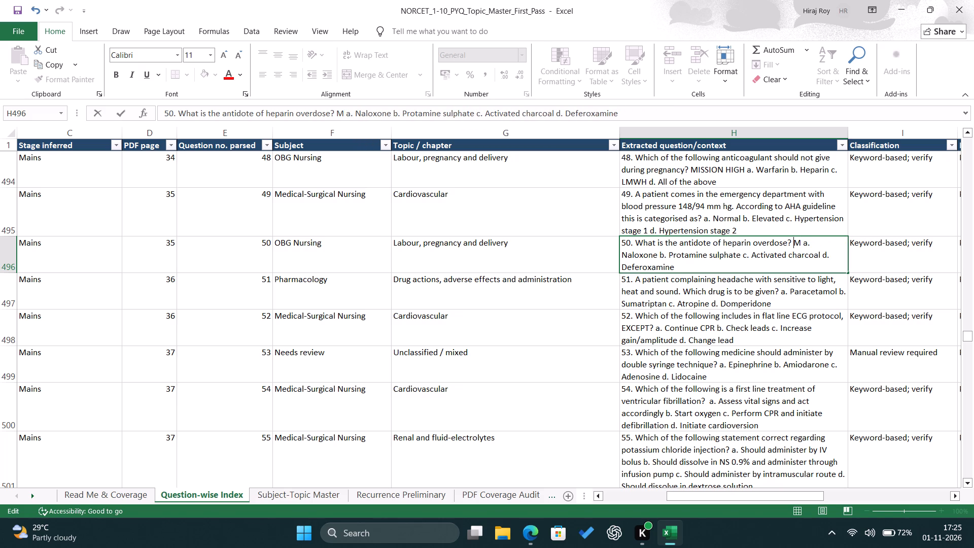
key("BackSpace")
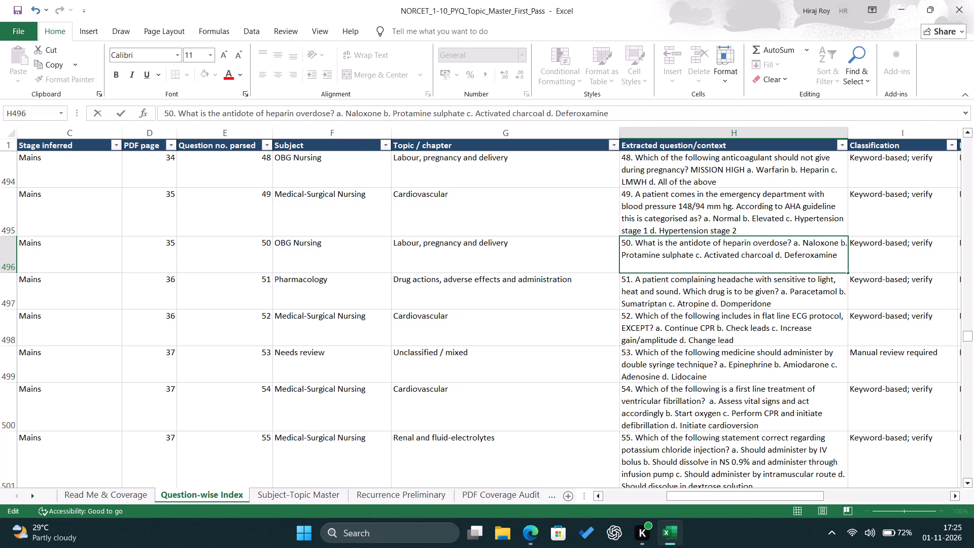
left_click(760, 218)
left_click(585, 221)
Delete "MISSION HIGH" in the pregnancy anticoagulant question in row 494, keeping one space before option a, Warfarin.
scroll(772, 241, "up", 1)
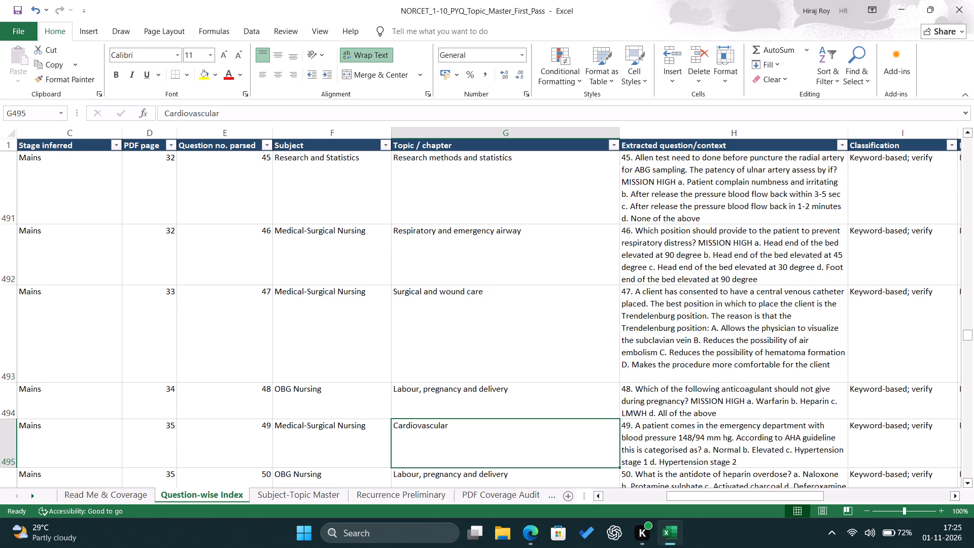
left_click(725, 398)
left_click(745, 399)
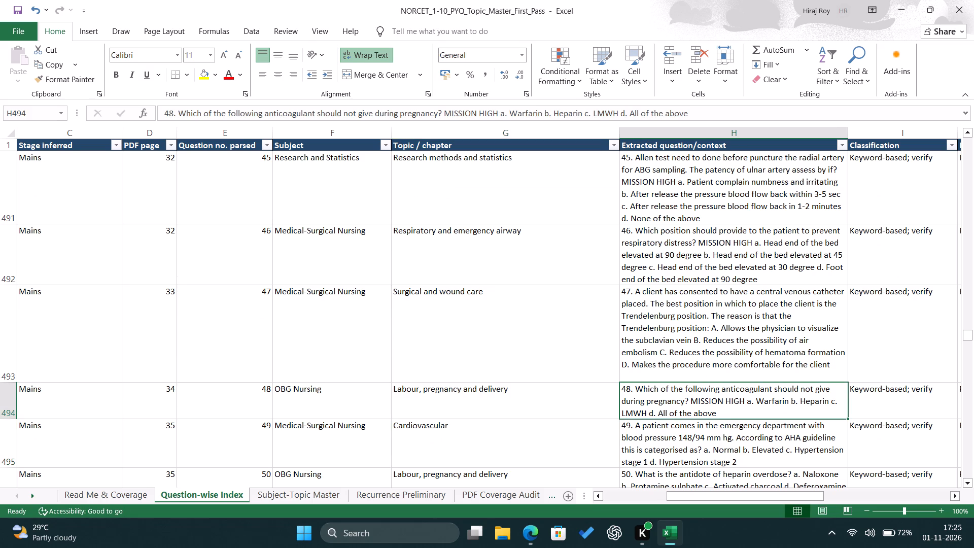
left_click(745, 399)
double_click(748, 400)
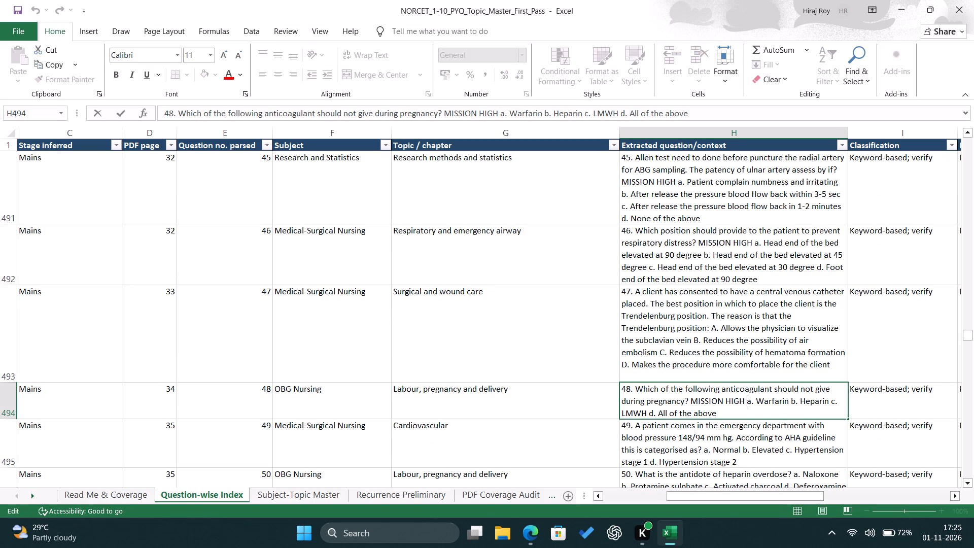
key("BackSpace")
key("BackSpace")
key("BackSpace")
key("BackSpace")
key("BackSpace")
key("BackSpace")
key("BackSpace")
key("BackSpace")
key("BackSpace")
key("BackSpace")
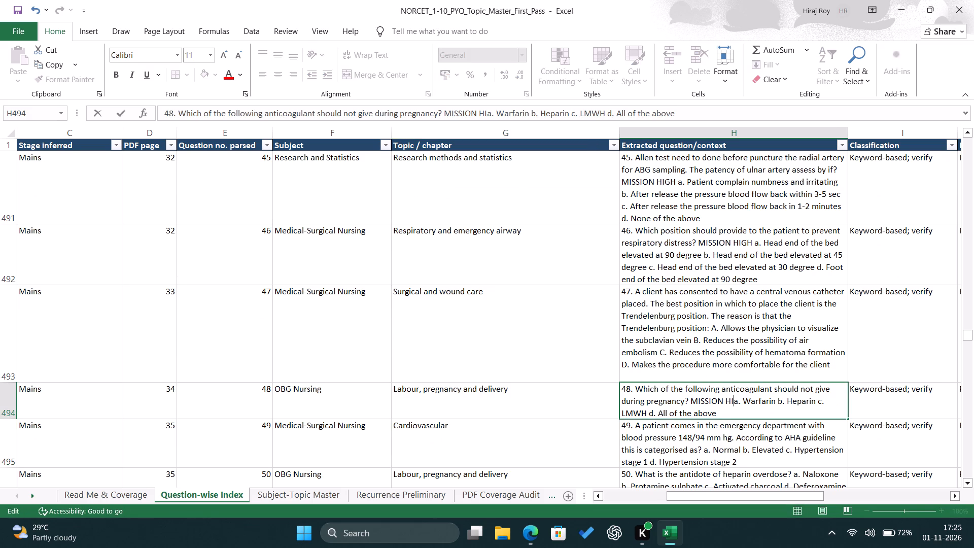
key("BackSpace")
key("BackSpace")
key("BackSpace")
key("BackSpace")
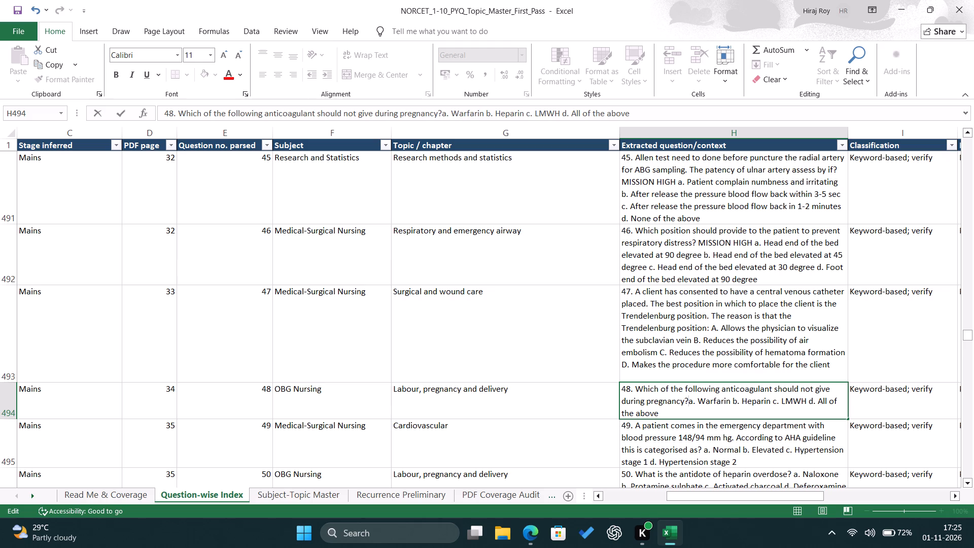
key("space")
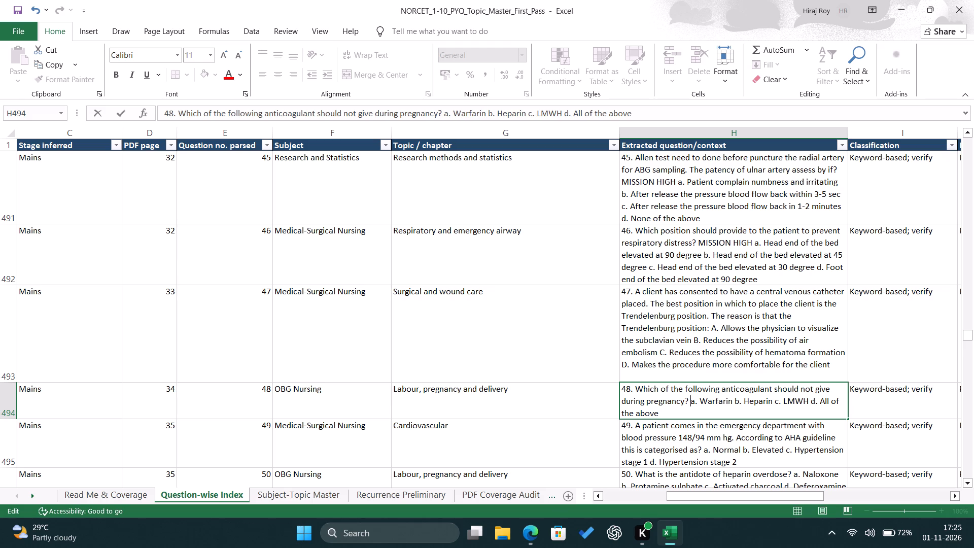
Remove "MISSION HIGH" before option a in the question about positioning to prevent respiratory distress in row 492.
left_click(519, 361)
left_click(766, 268)
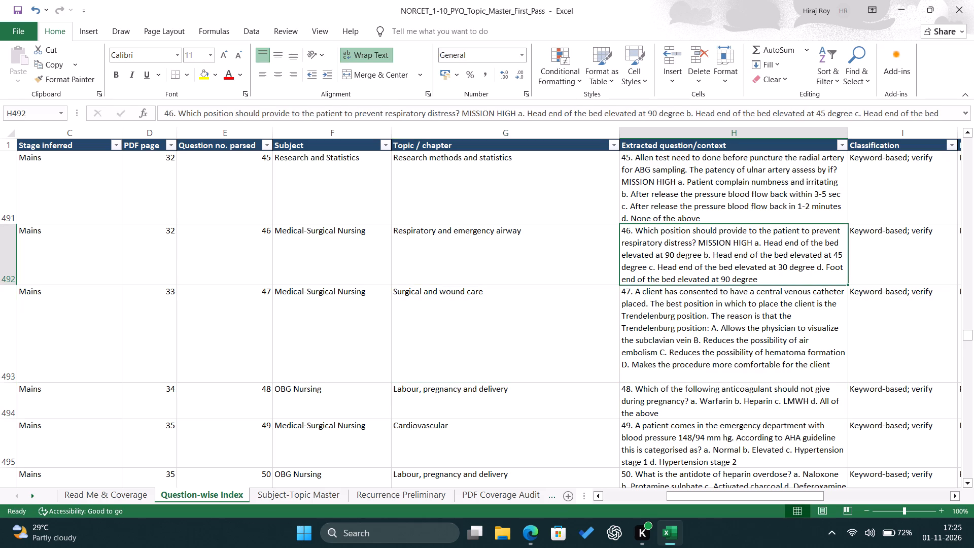
double_click(755, 238)
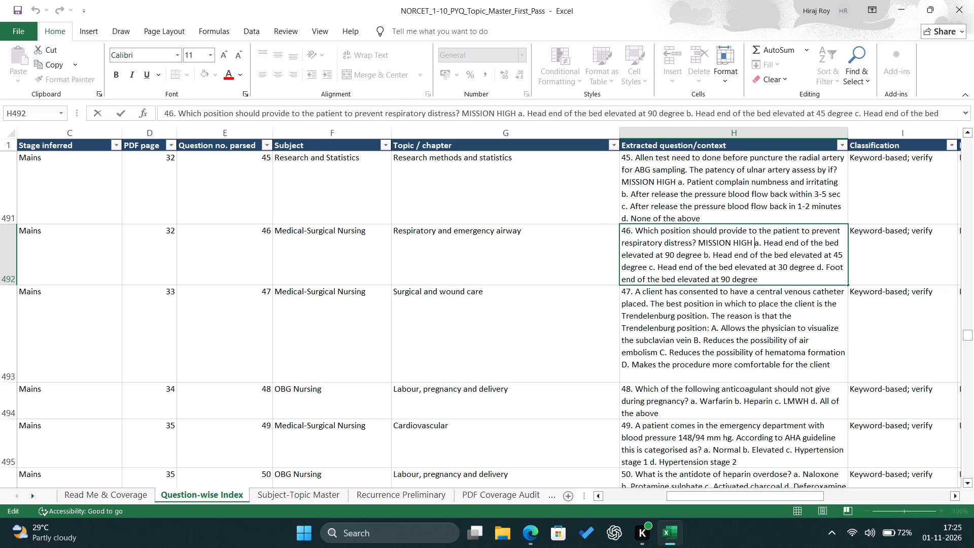
key("BackSpace")
key("BackSpace")
key("BackSpace")
key("BackSpace")
key("BackSpace")
key("BackSpace")
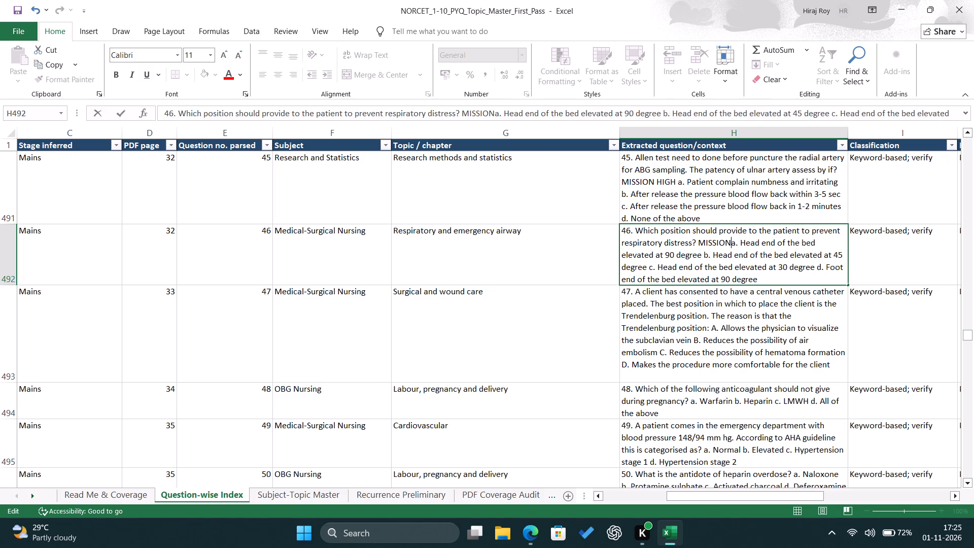
key("BackSpace")
key("BackSpace")
key("BackSpace")
key("BackSpace")
key("BackSpace")
key("BackSpace")
key("BackSpace")
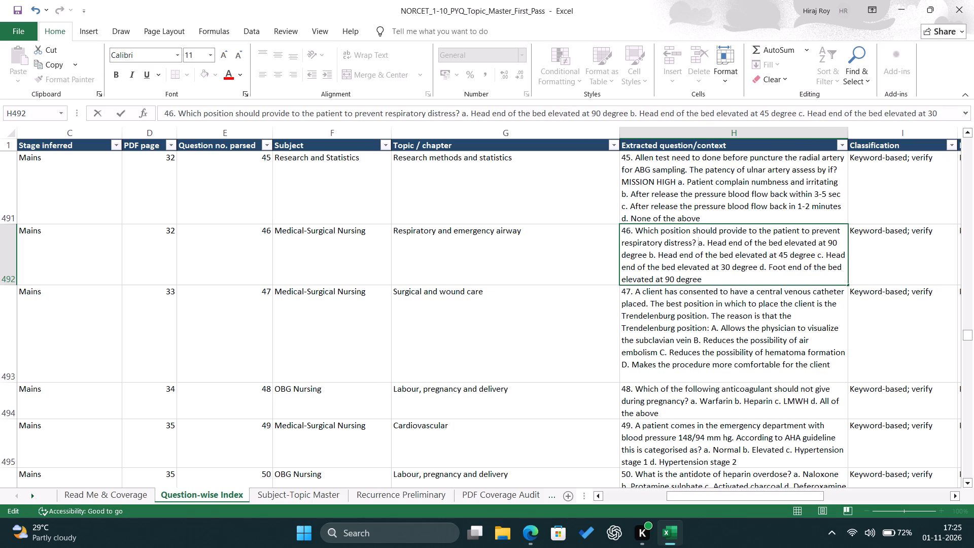
Delete "MISSION HIGH" before option a in the Allen test question about ulnar artery patency in row 491.
left_click(718, 198)
double_click(677, 182)
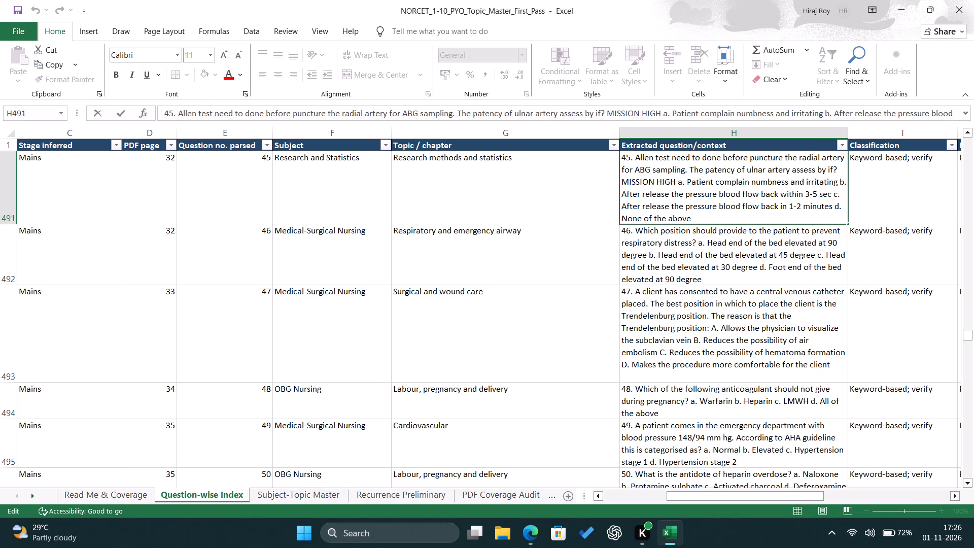
key("BackSpace")
key("BackSpace")
key("BackSpace")
key("BackSpace")
key("BackSpace")
key("BackSpace")
key("BackSpace")
key("BackSpace")
key("BackSpace")
key("BackSpace")
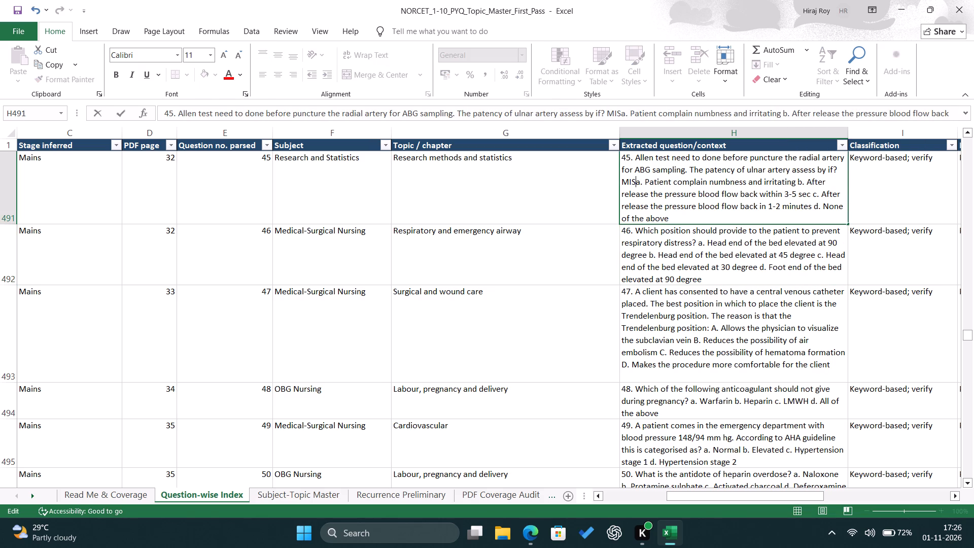
key("BackSpace")
key("BackSpace")
key("BackSpace")
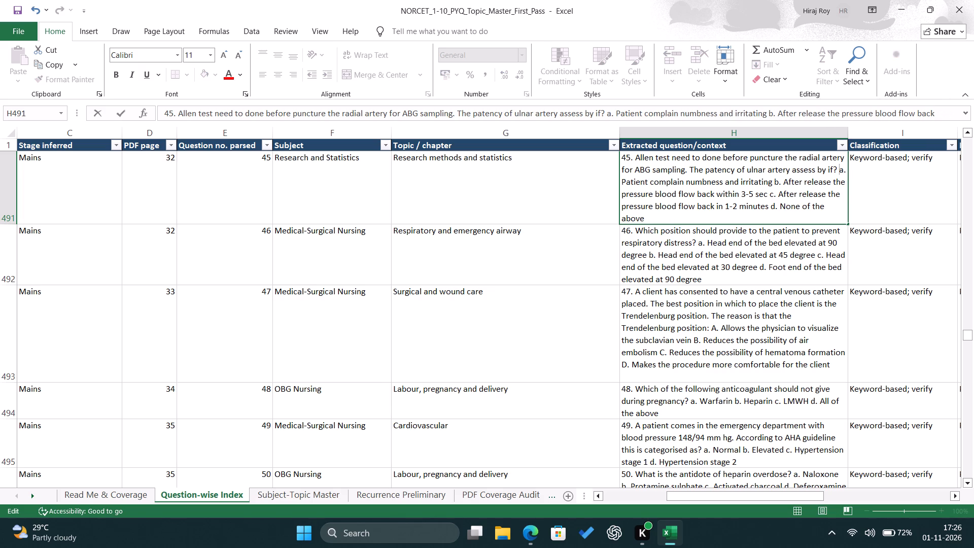
left_click(564, 197)
Remove "MISSION HIGH" before option a, Central line, in the question about the Intralipids administration route in row 489.
scroll(700, 254, "up", 1)
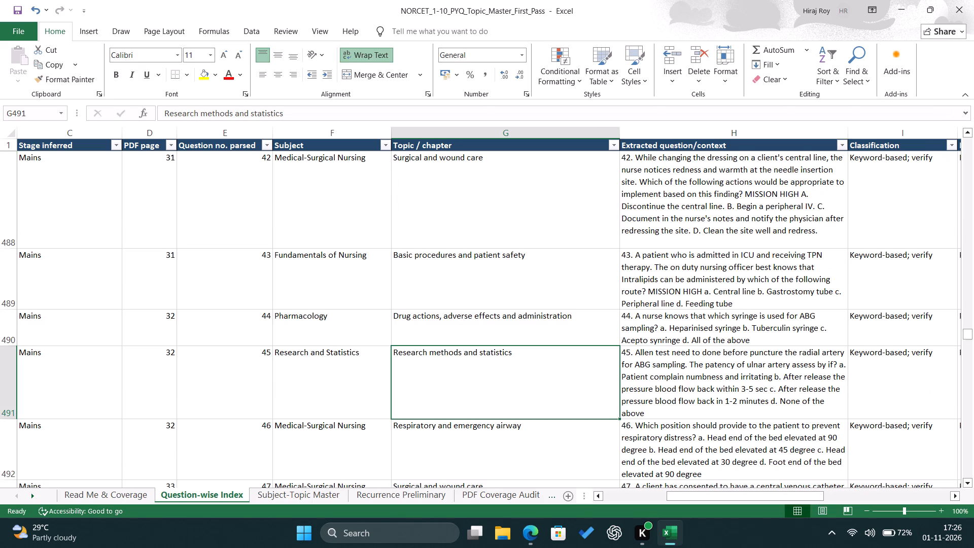
left_click(768, 284)
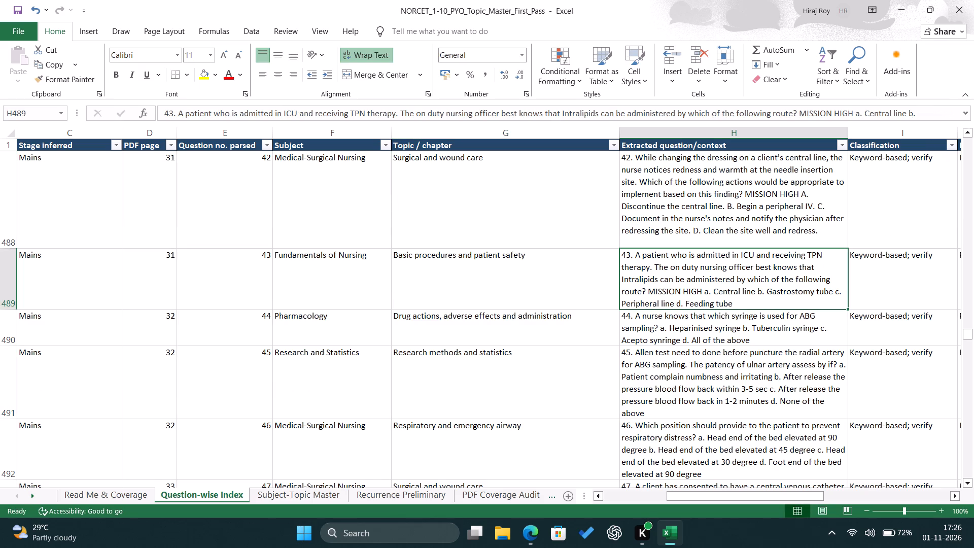
double_click(706, 288)
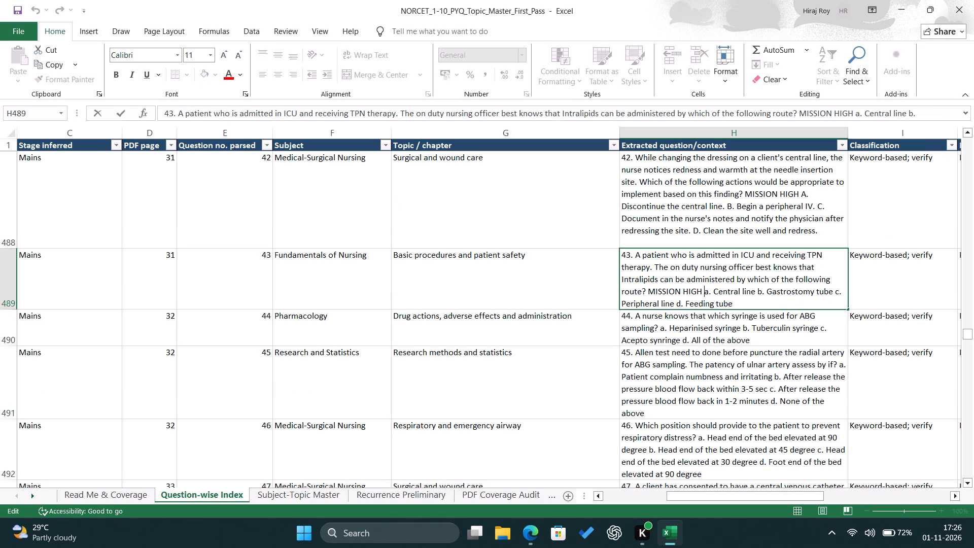
key("BackSpace")
key("BackSpace")
key("BackSpace")
key("BackSpace")
key("BackSpace")
key("BackSpace")
key("BackSpace")
key("BackSpace")
key("BackSpace")
key("BackSpace")
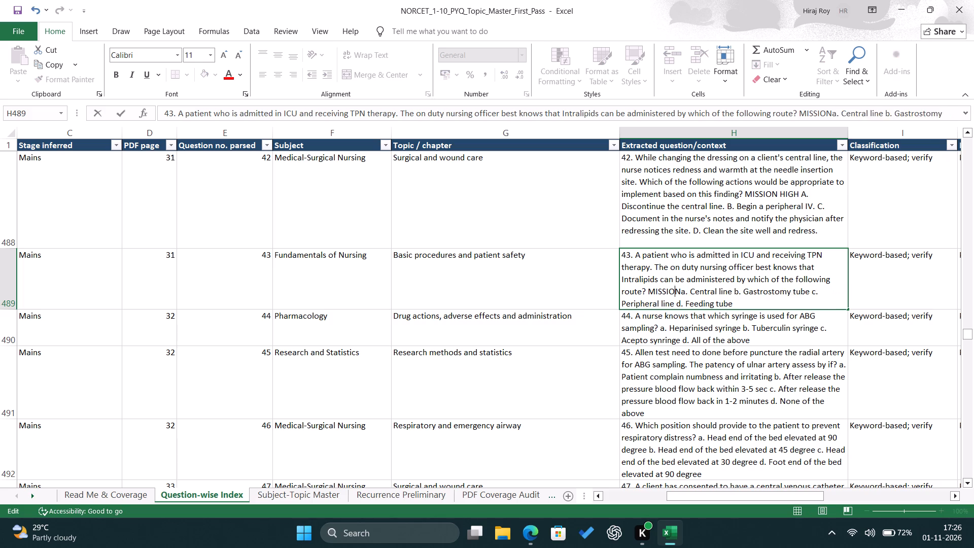
key("BackSpace")
key("BackSpace")
key("BackSpace")
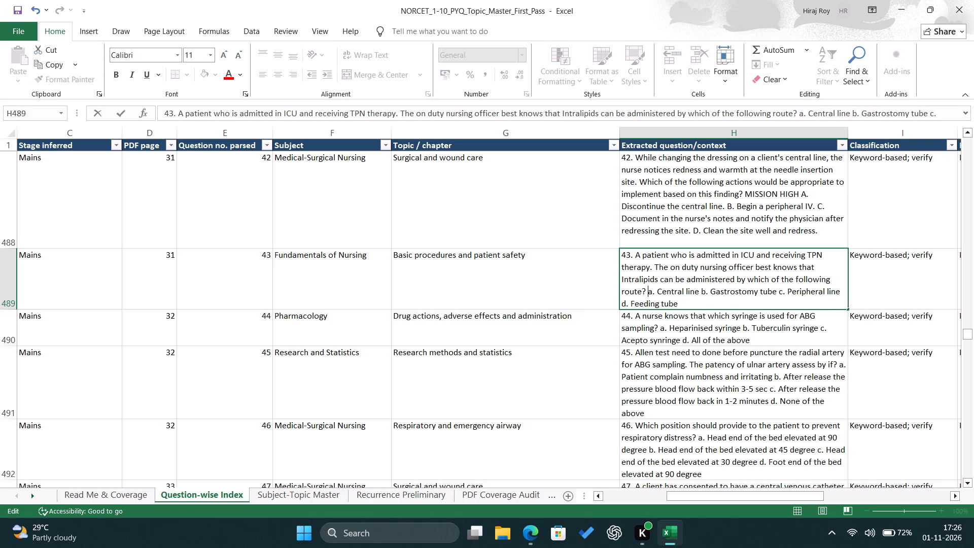
Delete "MISSION HIGH" before option A, Discontinue the central line, in the central line dressing question in row 488.
triple_click(801, 192)
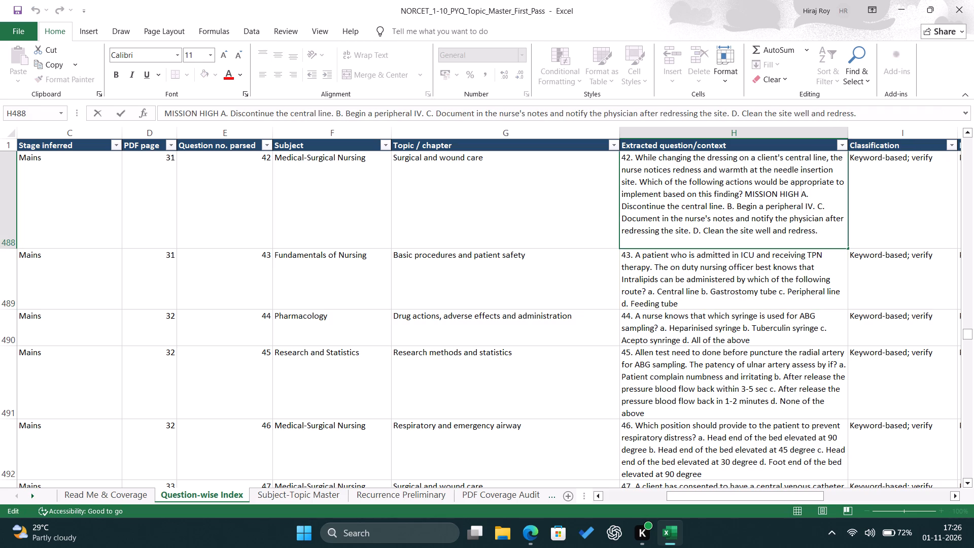
key("BackSpace")
key("BackSpace")
key("BackSpace")
key("BackSpace")
key("BackSpace")
key("BackSpace")
key("BackSpace")
key("BackSpace")
key("BackSpace")
key("BackSpace")
key("BackSpace")
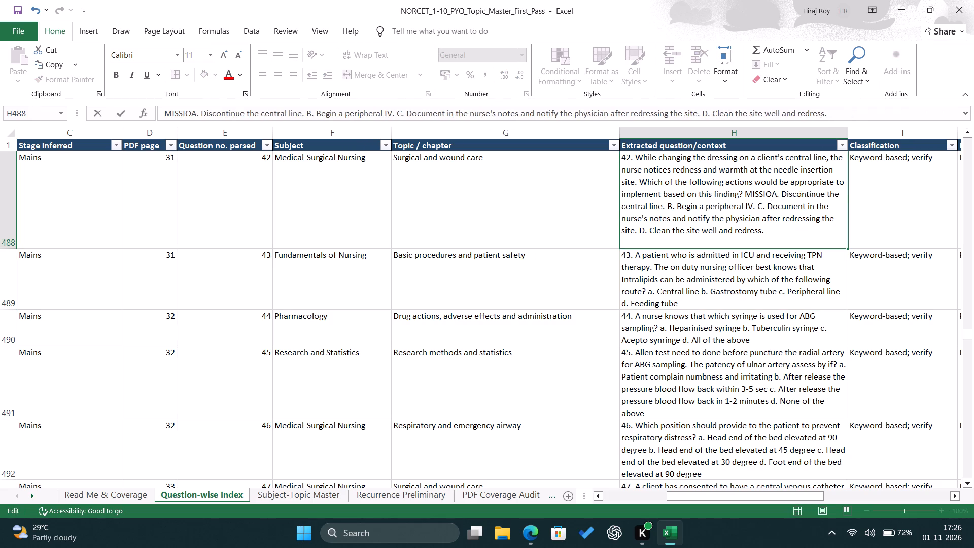
key("BackSpace")
key("BackSpace")
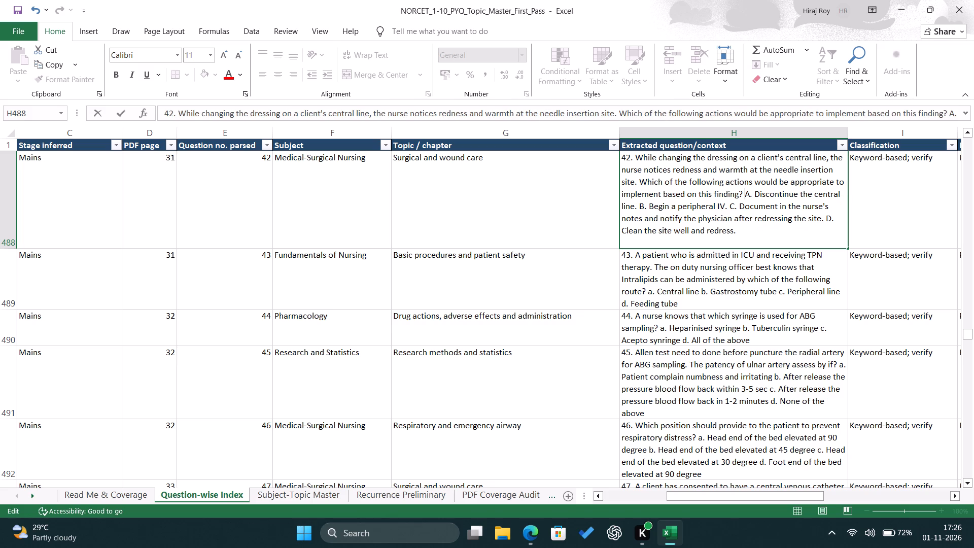
left_click(496, 199)
Remove "MISSION HIGH" before option a, Intramuscular, in the question about the preferable drug administration route in row 487.
scroll(778, 312, "up", 2)
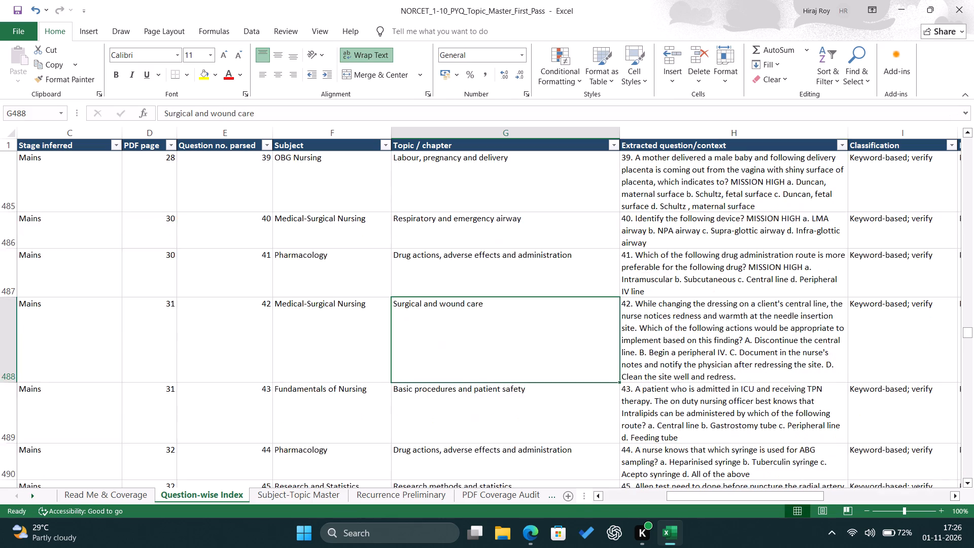
scroll(778, 312, "down", 1)
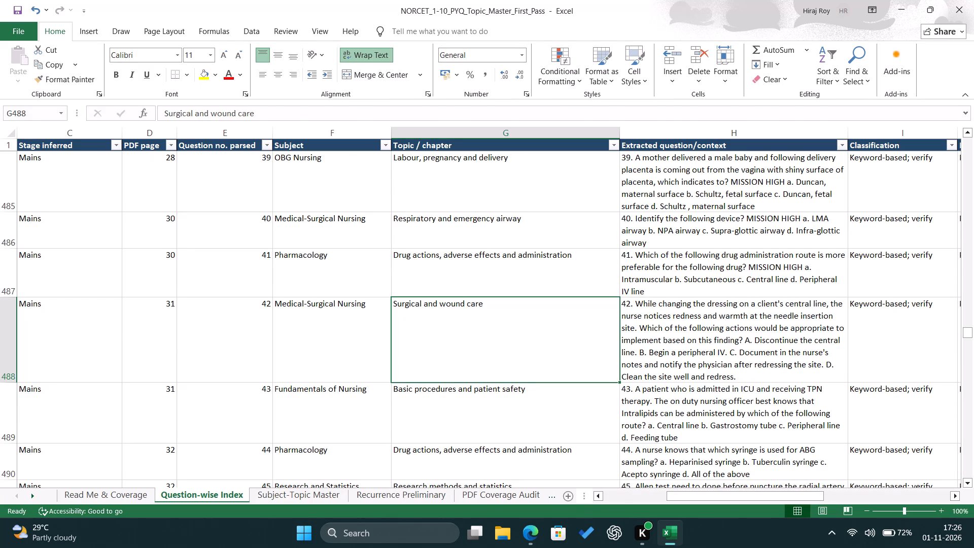
left_click(784, 295)
double_click(803, 265)
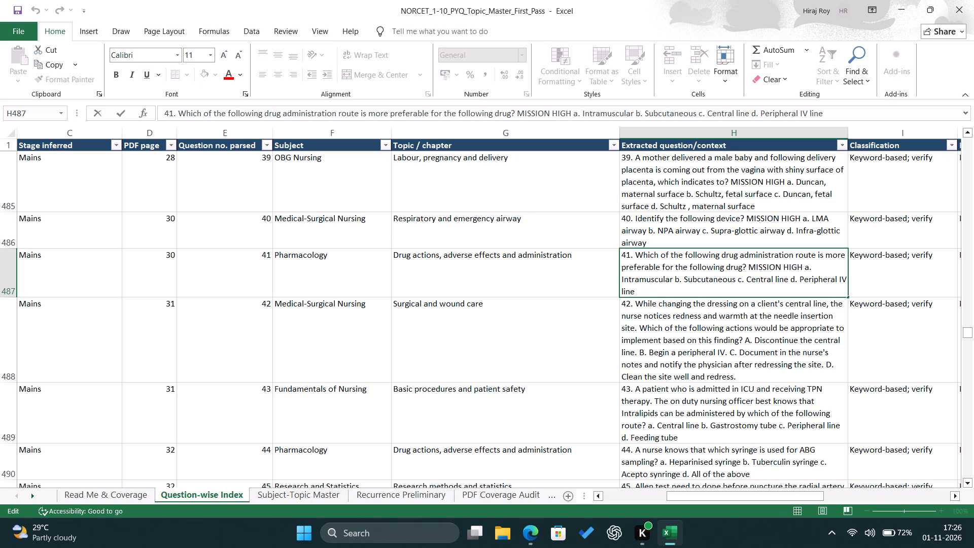
key("BackSpace")
key("BackSpace")
key("BackSpace")
key("BackSpace")
key("BackSpace")
key("BackSpace")
key("BackSpace")
key("BackSpace")
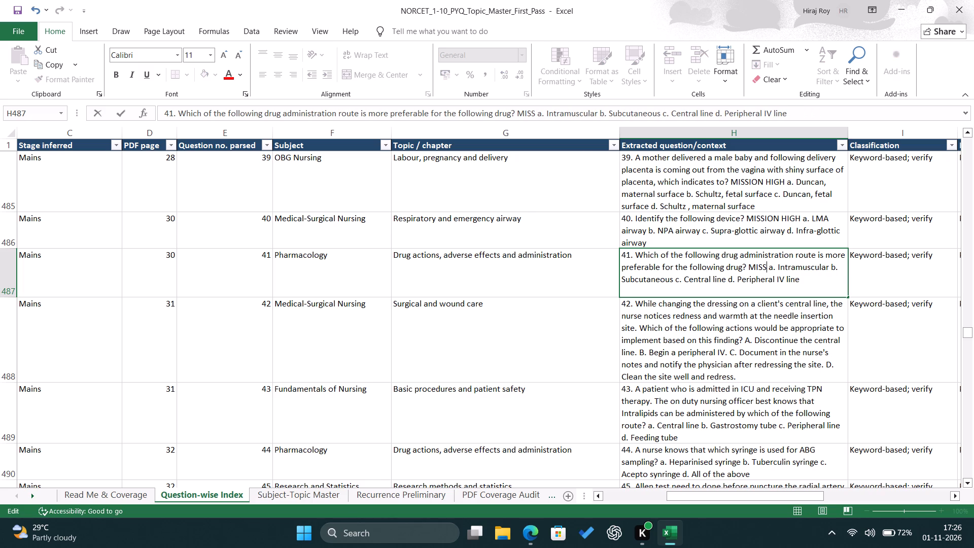
key("BackSpace")
key("BackSpace")
key("BackSpace")
key("BackSpace")
key("BackSpace")
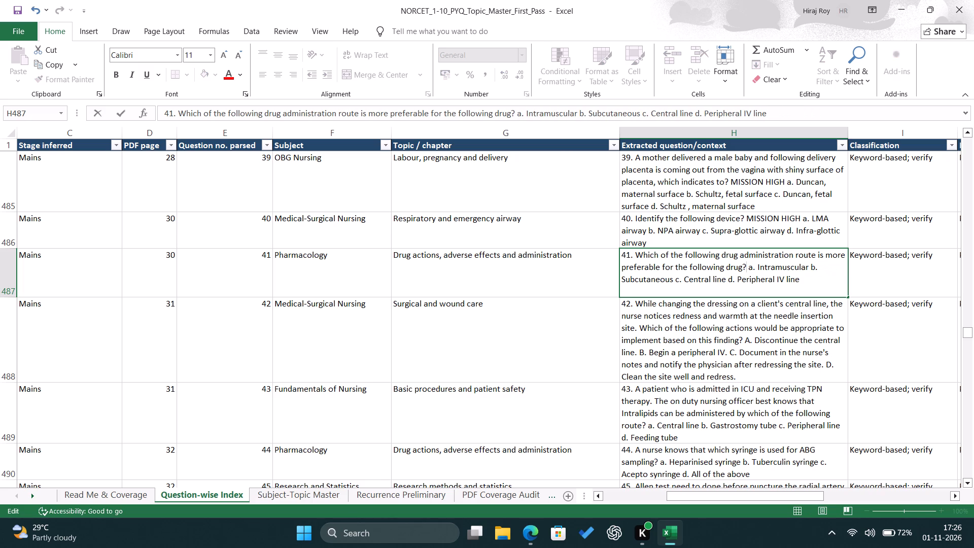
left_click(585, 344)
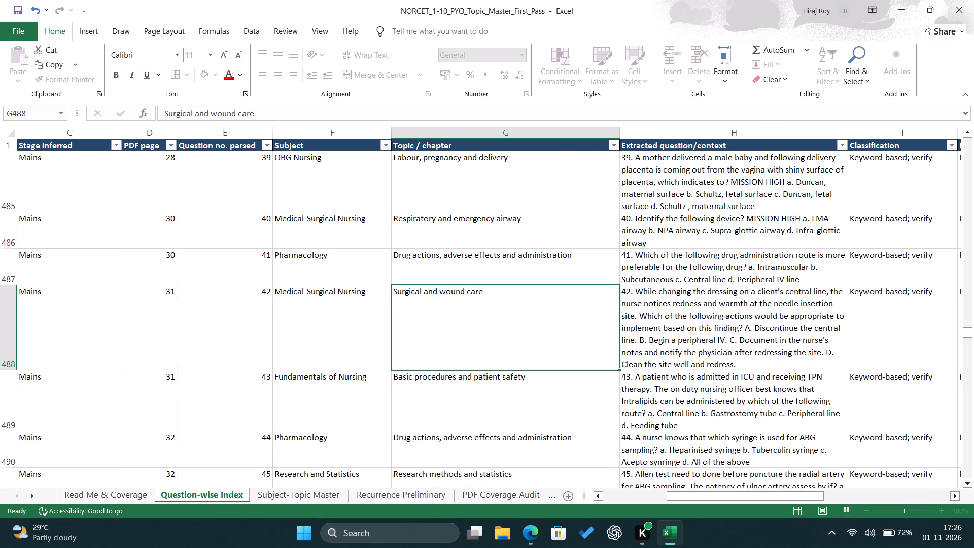
Delete "MISSION HIGH" before option a, LMA airway, in the device identification question in row 486.
scroll(584, 343, "up", 1)
scroll(735, 360, "down", 1)
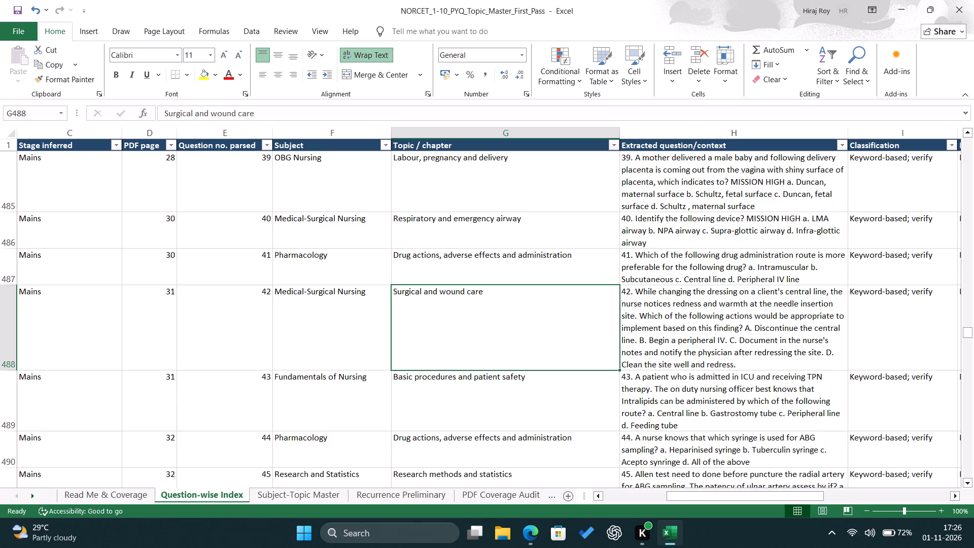
left_click(778, 231)
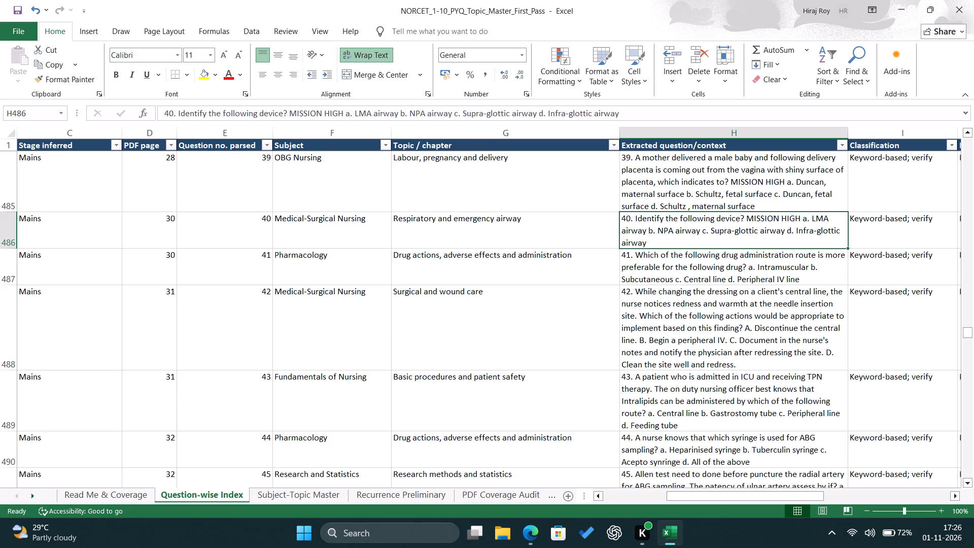
double_click(802, 219)
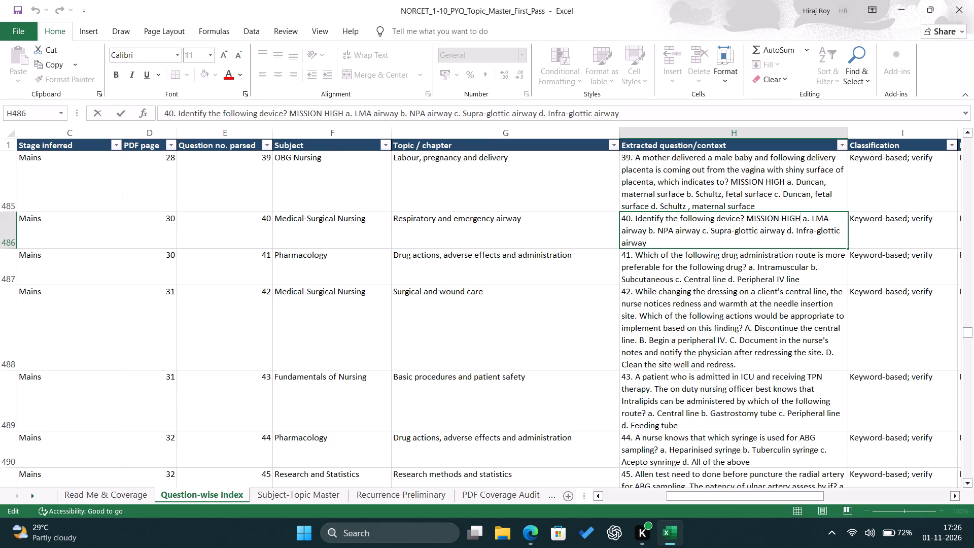
key("BackSpace")
key("BackSpace")
key("BackSpace")
key("BackSpace")
key("BackSpace")
key("BackSpace")
key("BackSpace")
key("BackSpace")
key("BackSpace")
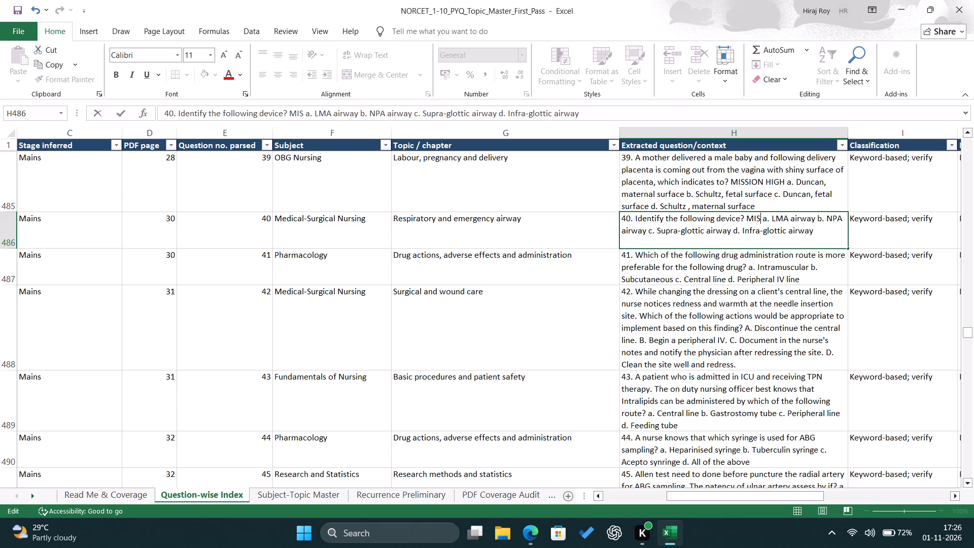
key("BackSpace")
key("BackSpace")
key("BackSpace")
key("BackSpace")
Remove "MISSION HIGH" before option a in the question about the placenta delivered with its shiny surface in row 485.
left_click(815, 208)
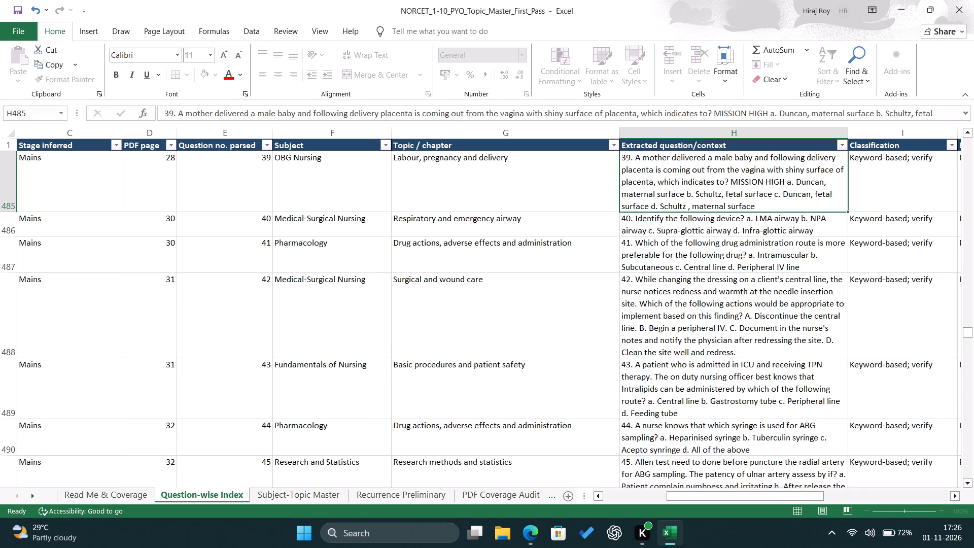
left_click(812, 197)
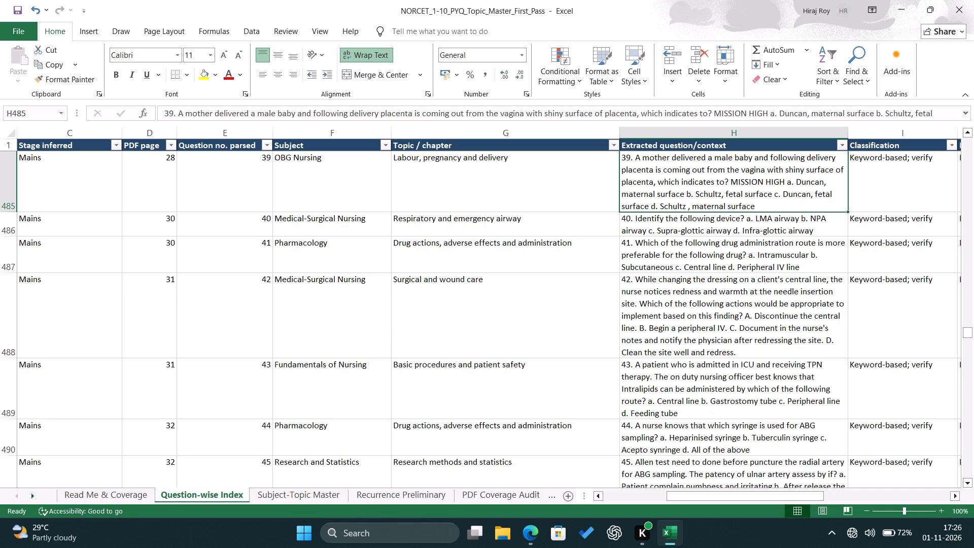
double_click(787, 180)
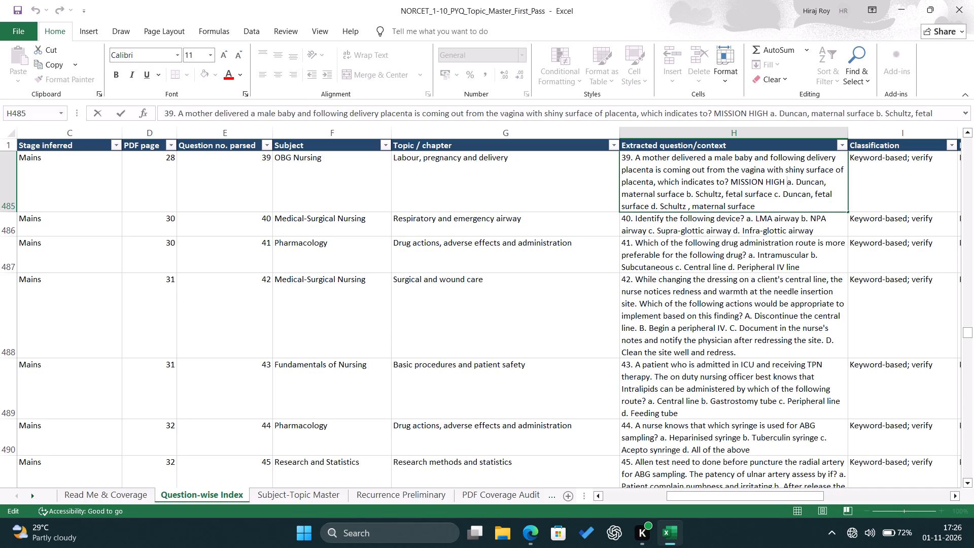
key("BackSpace")
key("BackSpace")
key("BackSpace")
key("BackSpace")
key("BackSpace")
key("BackSpace")
key("BackSpace")
key("BackSpace")
key("BackSpace")
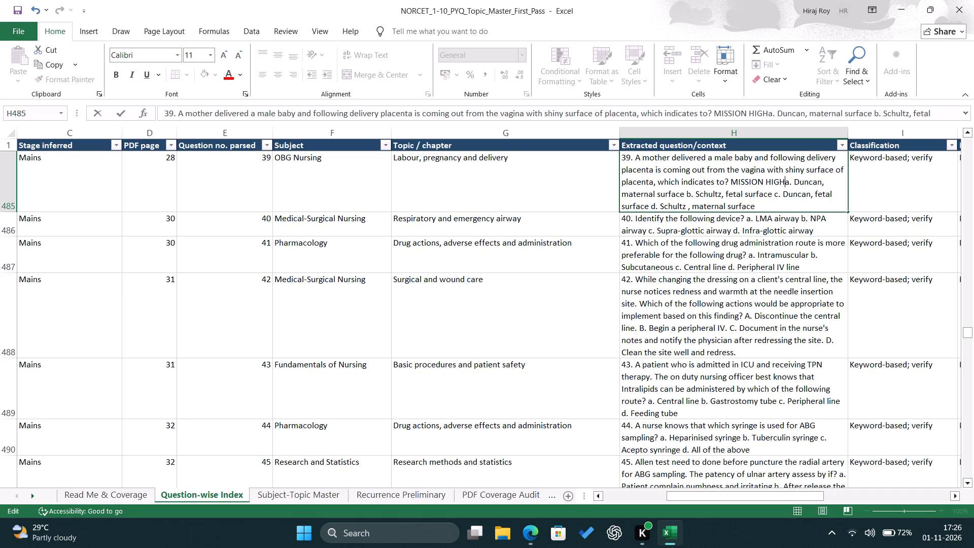
key("BackSpace")
key("BackSpace")
key("BackSpace")
key("BackSpace")
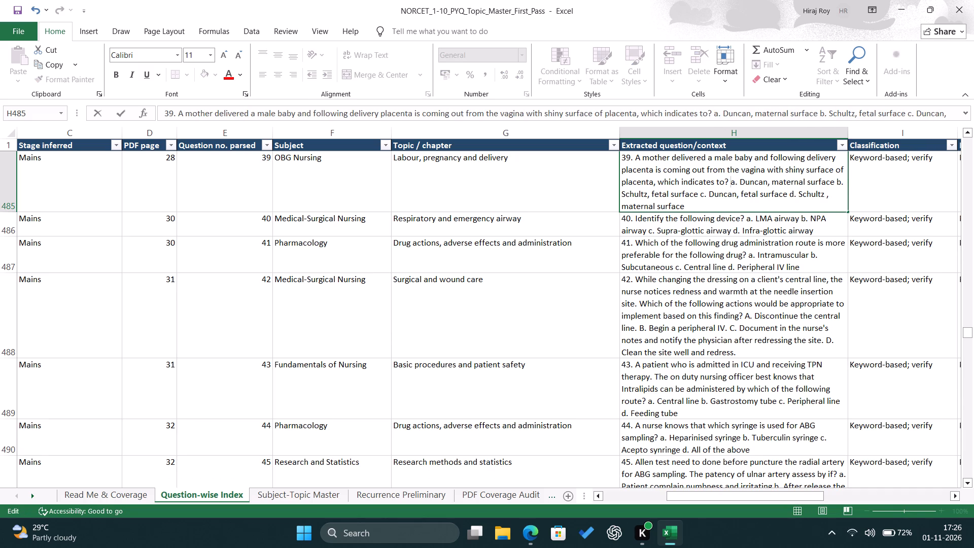
left_click(596, 249)
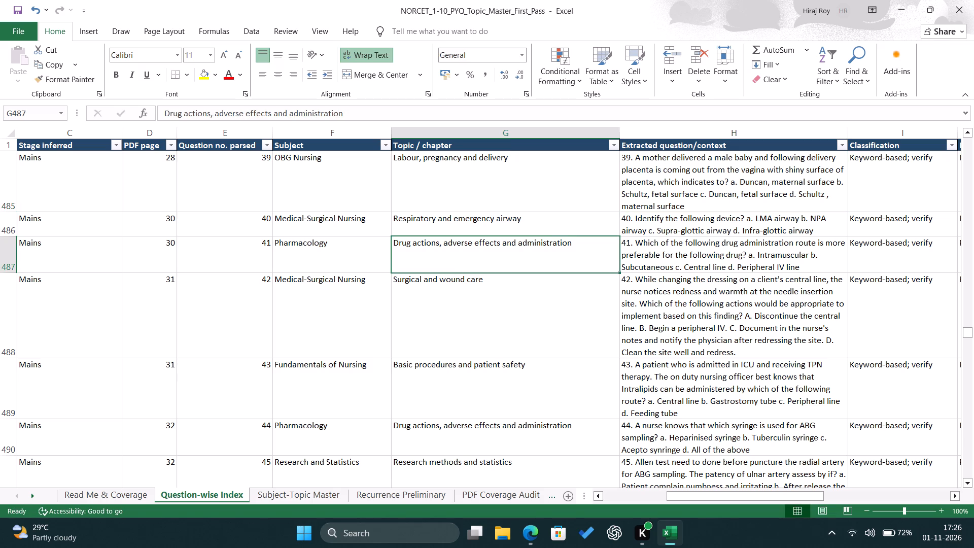
Delete "MISSION HIGH" before option A, Activity intolerance, in the vertical partial laryngectomy question in row 483.
scroll(595, 249, "up", 1)
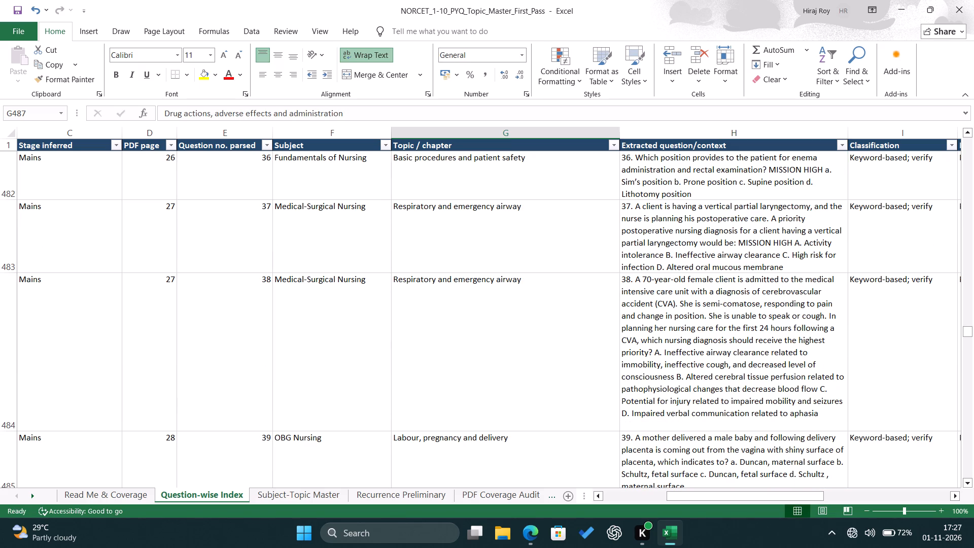
double_click(793, 243)
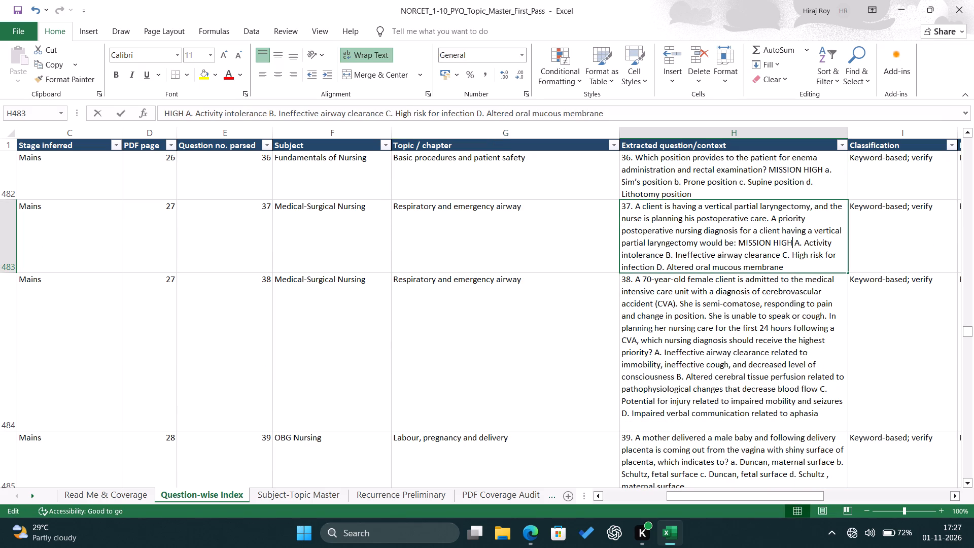
key("BackSpace")
key("BackSpace")
key("BackSpace")
key("BackSpace")
key("BackSpace")
key("BackSpace")
key("BackSpace")
key("BackSpace")
key("BackSpace")
key("BackSpace")
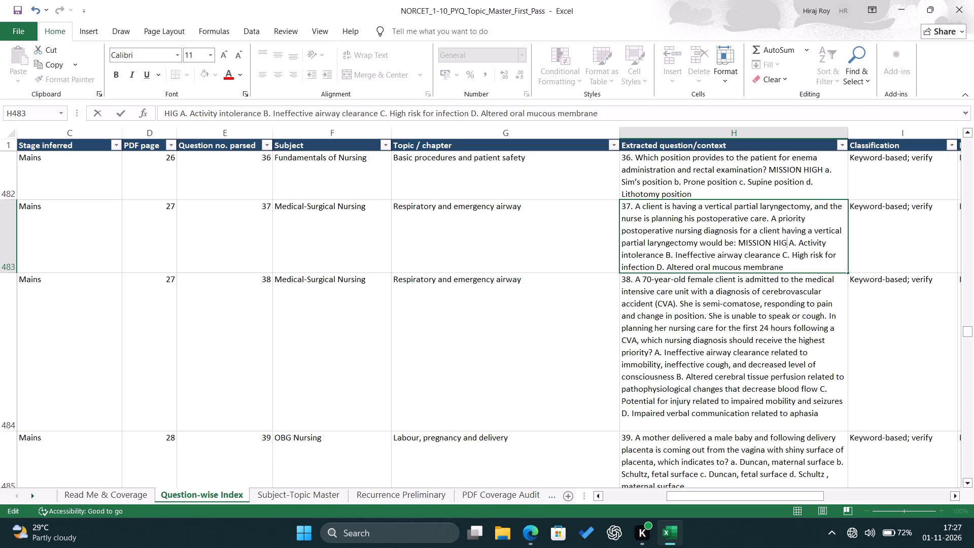
key("BackSpace")
key("BackSpace")
key("BackSpace")
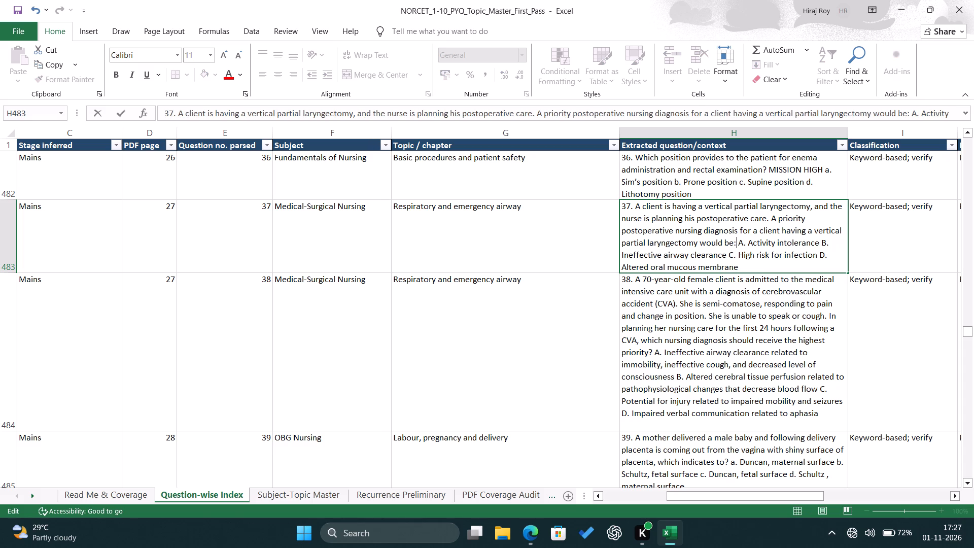
left_click(565, 298)
Remove "MISSION HIGH" before option a, Sim's position, in the enema administration and rectal examination question in row 482.
scroll(565, 298, "up", 1)
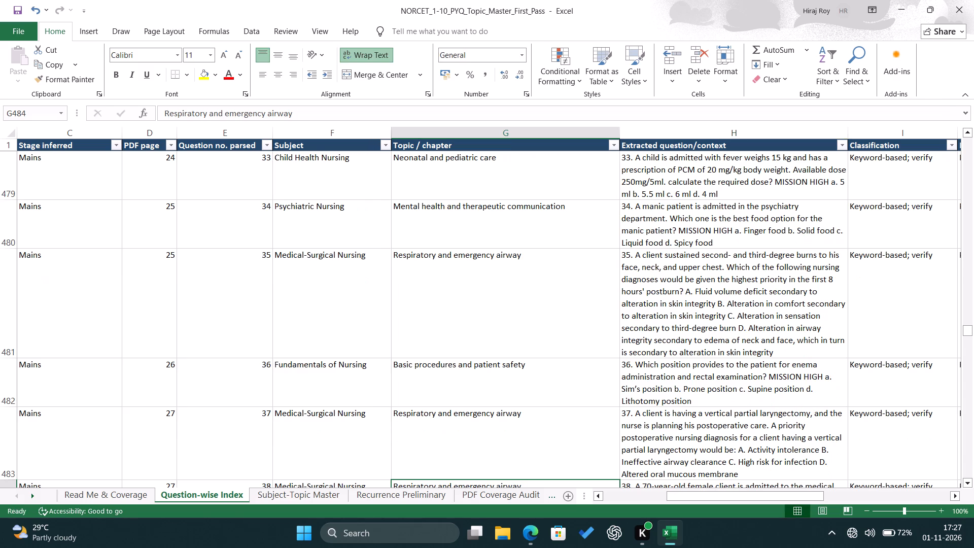
left_click(786, 395)
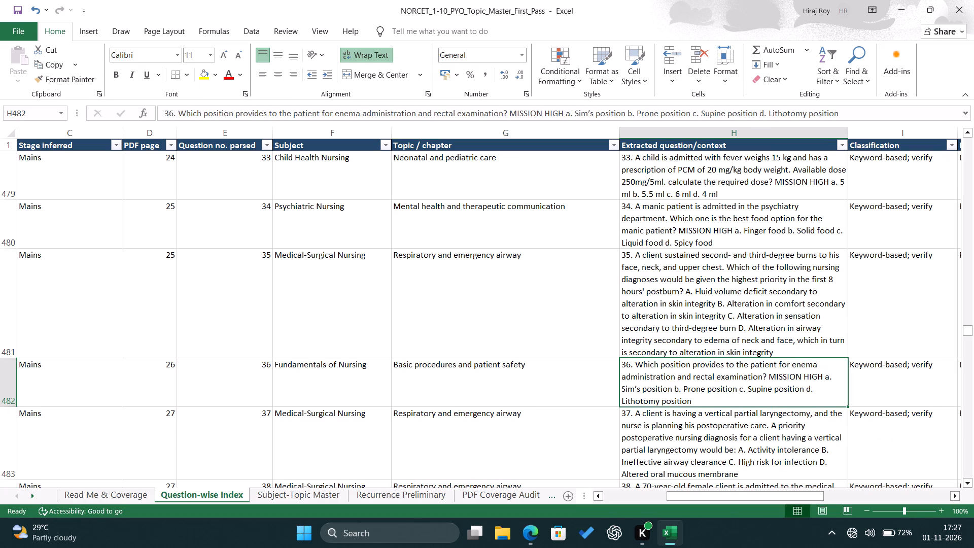
double_click(823, 373)
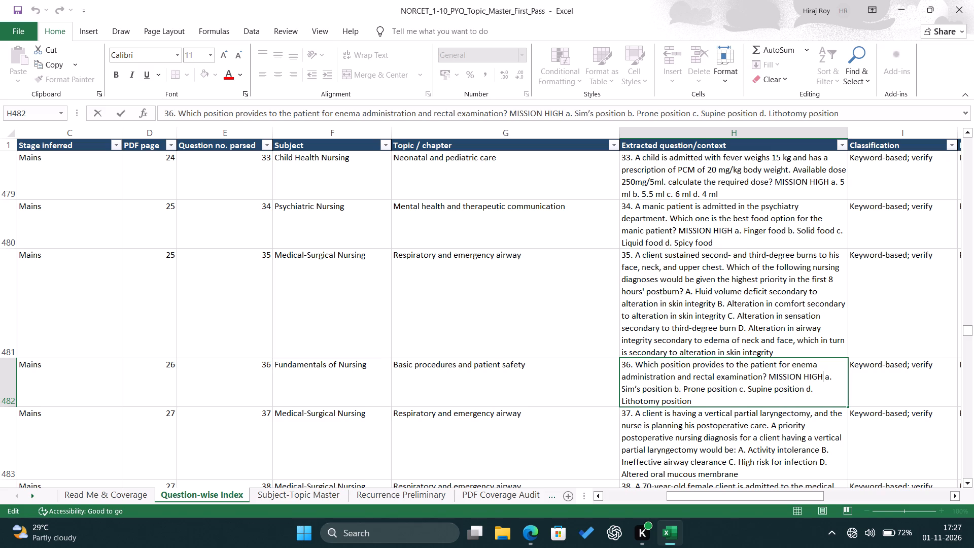
key("BackSpace")
key("BackSpace")
key("BackSpace")
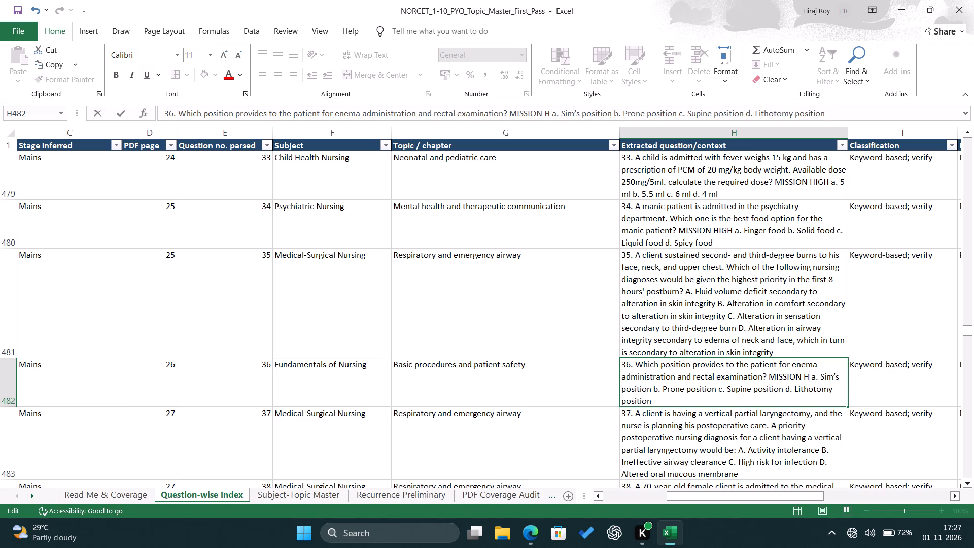
key("BackSpace")
key("BackSpace")
key("BackSpace")
key("BackSpace")
key("BackSpace")
key("BackSpace")
key("BackSpace")
key("BackSpace")
key("BackSpace")
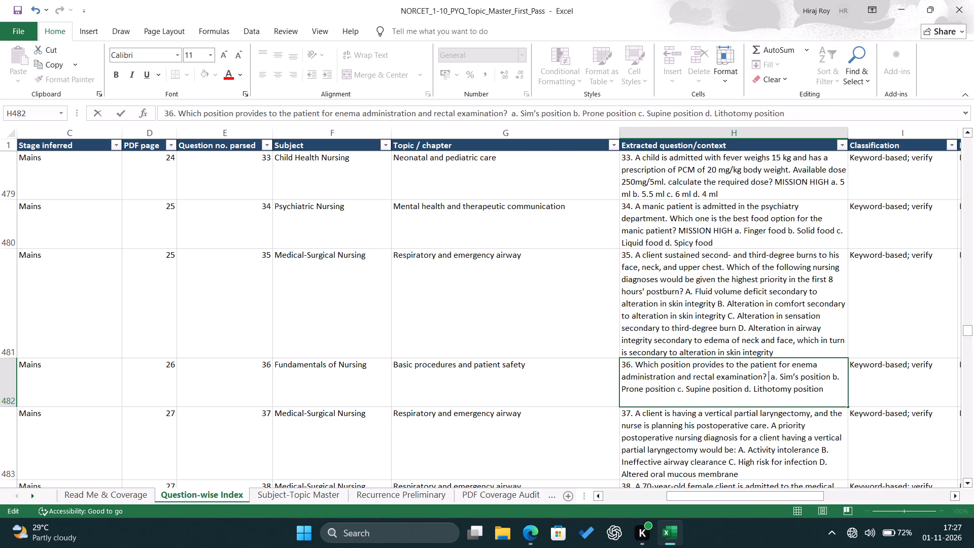
key("BackSpace")
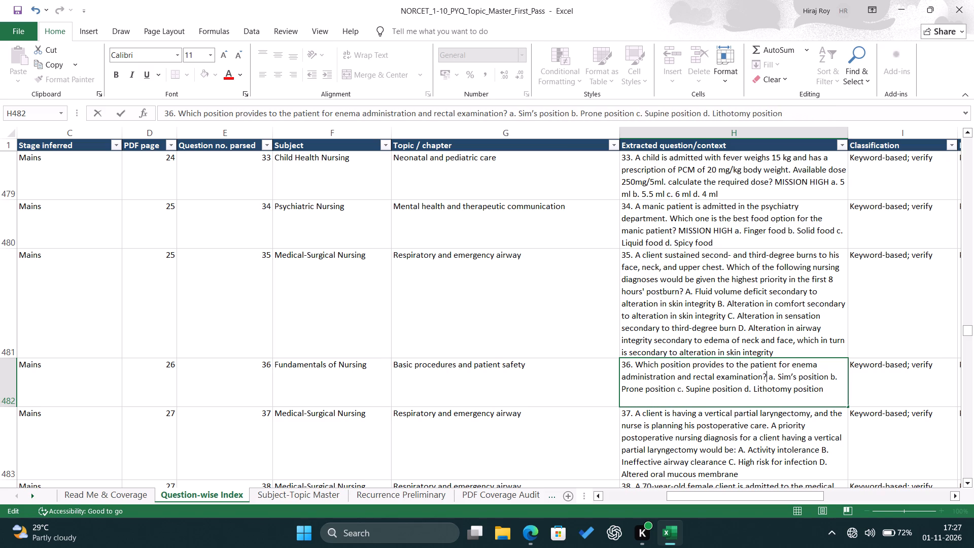
left_click(595, 336)
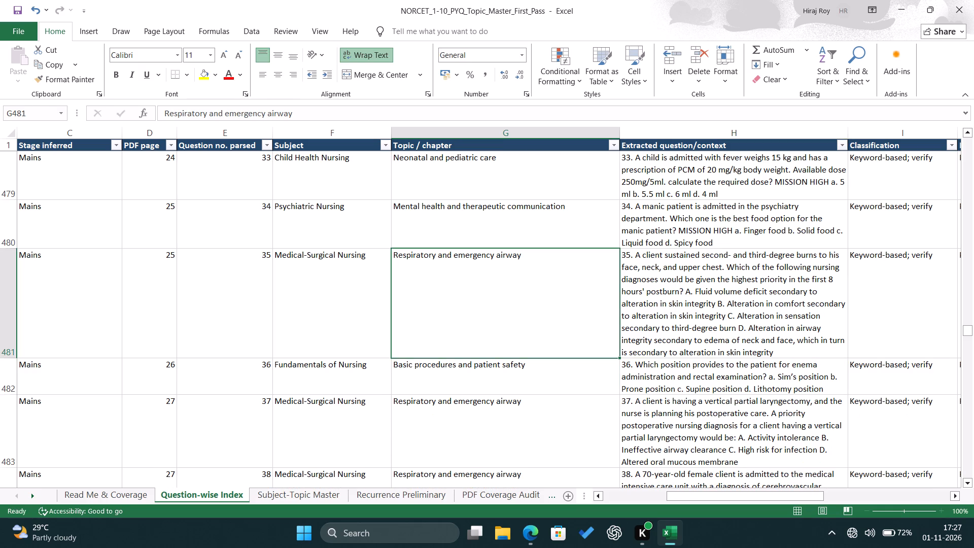
Delete "MISSION HIGH" before option a, Finger food, in the manic patient food question in row 480.
left_click(720, 247)
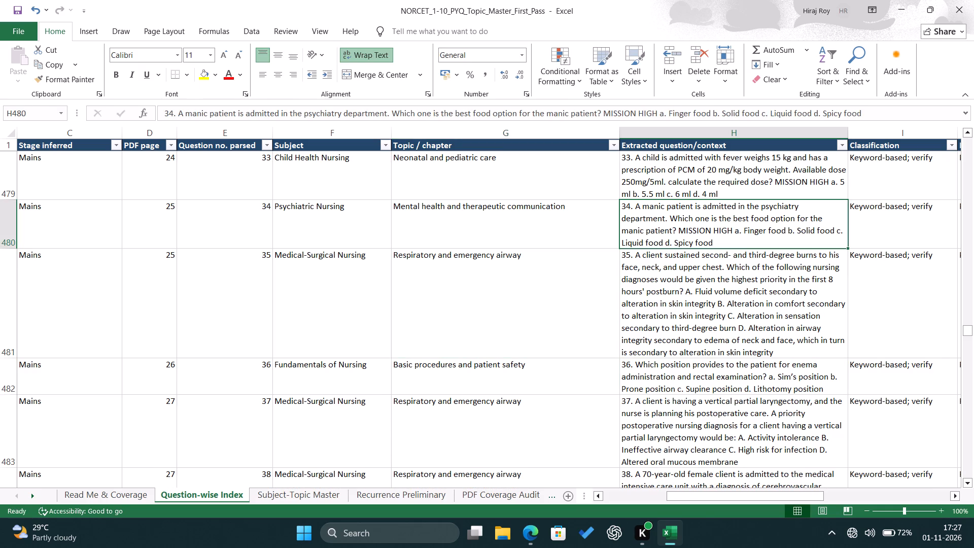
left_click(735, 226)
double_click(733, 228)
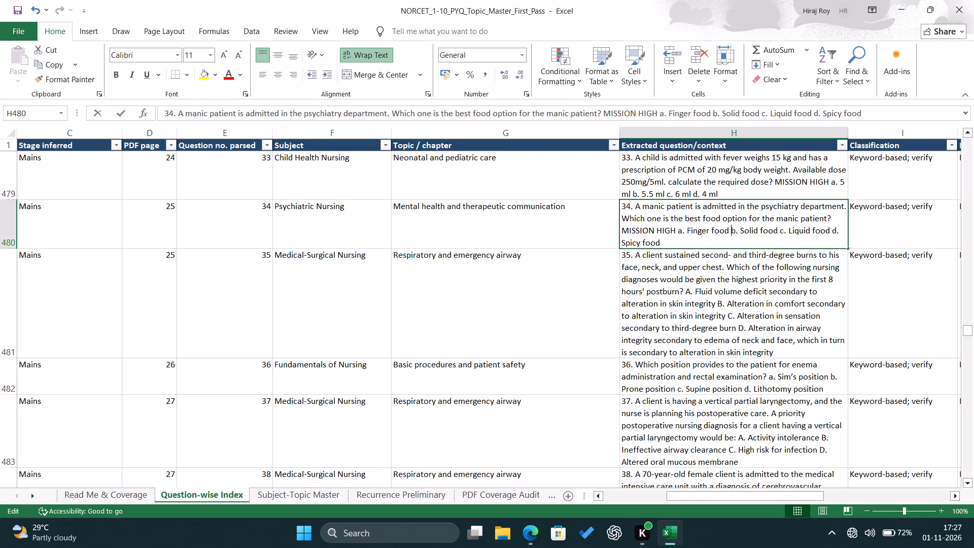
left_click(678, 229)
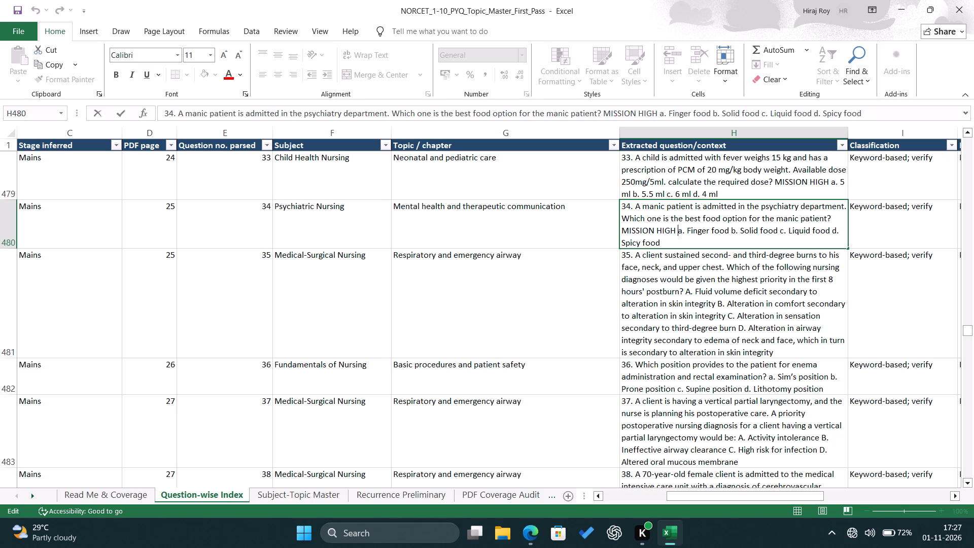
key("BackSpace")
key("BackSpace")
key("BackSpace")
key("BackSpace")
key("BackSpace")
key("BackSpace")
key("BackSpace")
key("BackSpace")
key("BackSpace")
key("BackSpace")
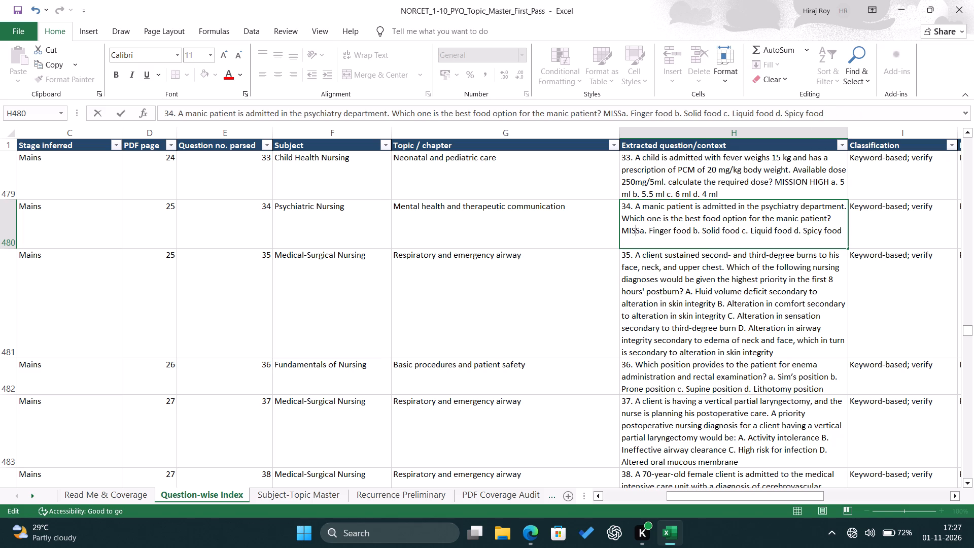
key("BackSpace")
key("BackSpace")
key("BackSpace")
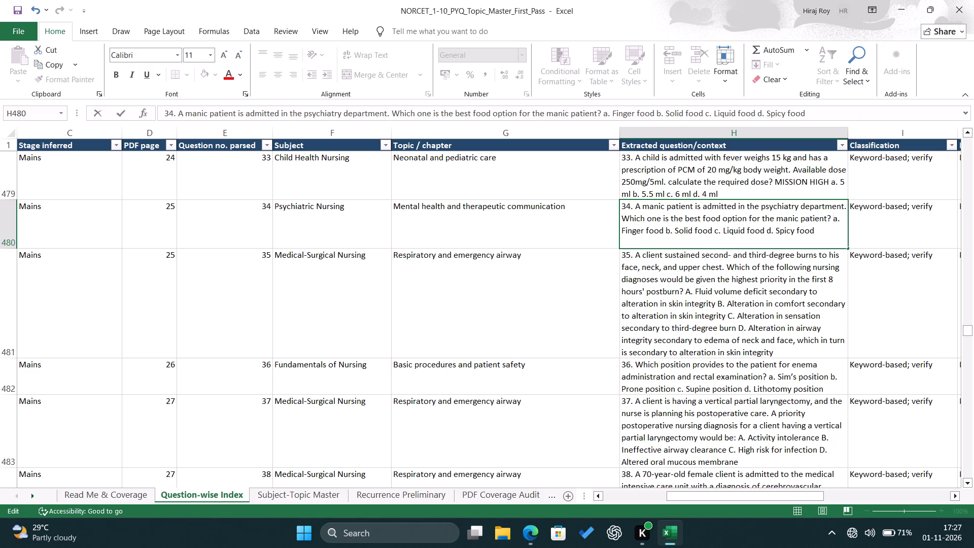
Delete "? MISSION HIGH" before option a, 5 ml, in the PCM dose calculation question in row 479.
left_click(737, 181)
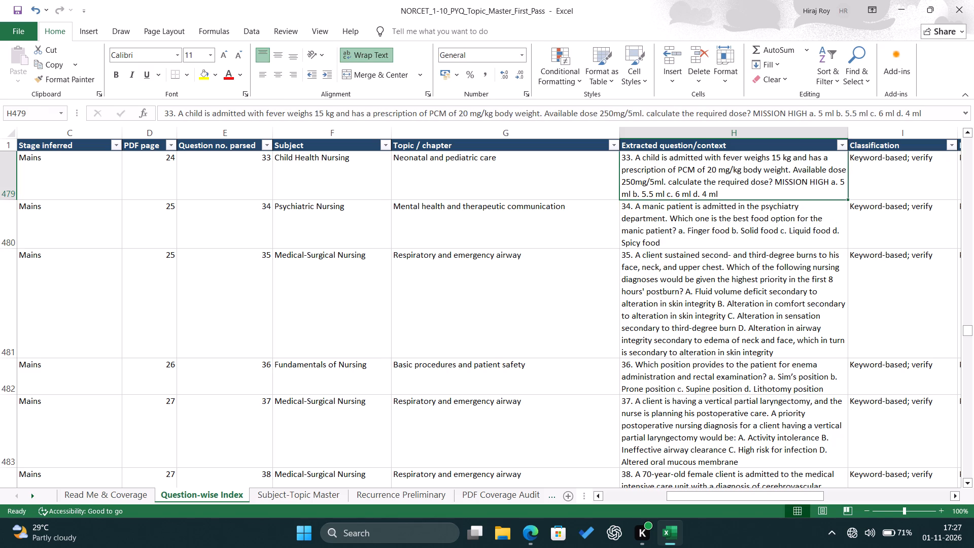
double_click(827, 181)
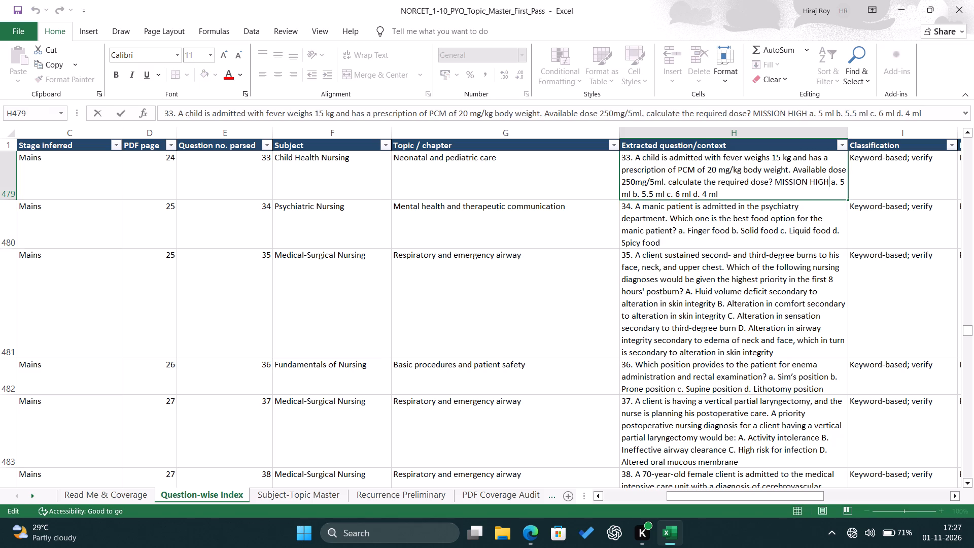
key("BackSpace")
key("BackSpace")
key("BackSpace")
key("BackSpace")
key("BackSpace")
key("BackSpace")
key("BackSpace")
key("BackSpace")
key("BackSpace")
key("BackSpace")
key("BackSpace")
key("BackSpace")
key("BackSpace")
key("BackSpace")
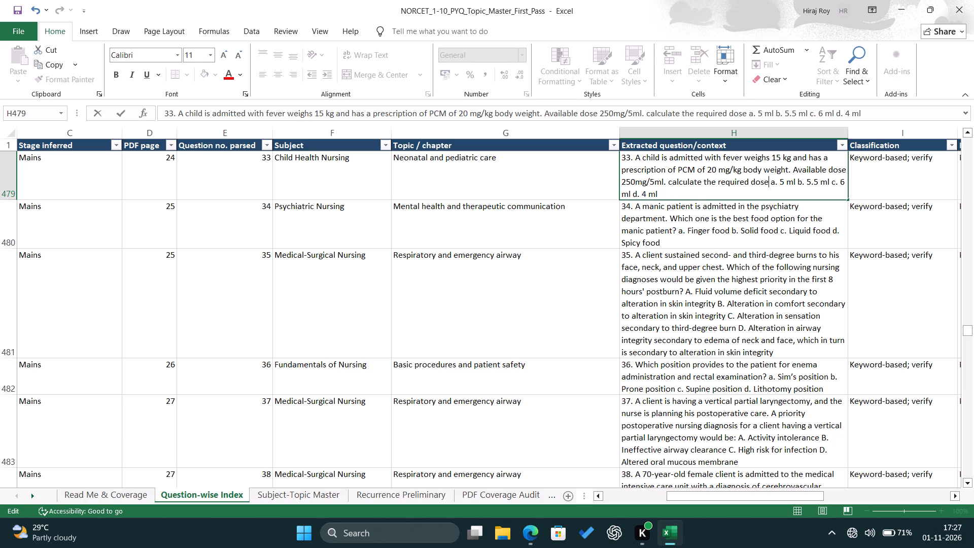
left_click(569, 237)
Remove "MISSION HIGH" before option a, Oestrogen, in the emergency contraceptive question in row 478.
scroll(703, 252, "up", 1)
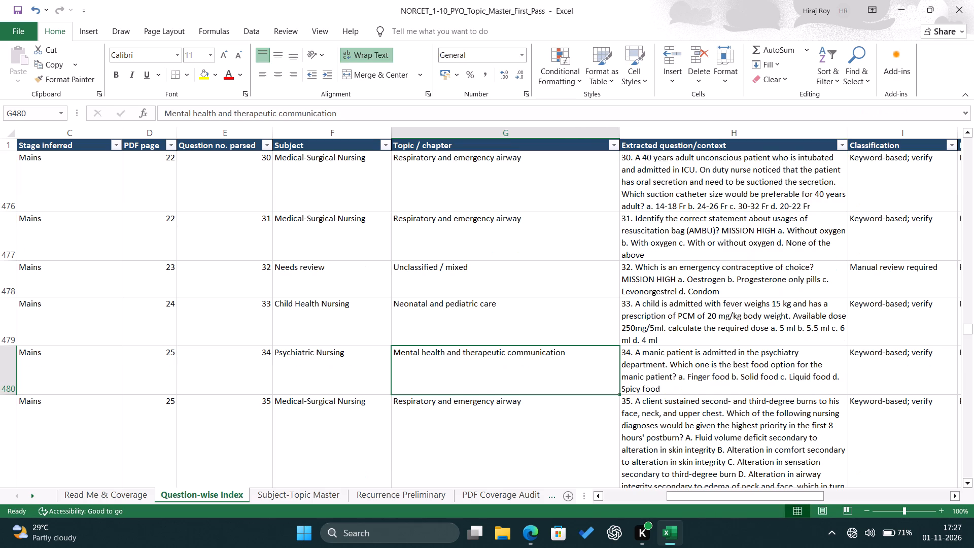
left_click(713, 294)
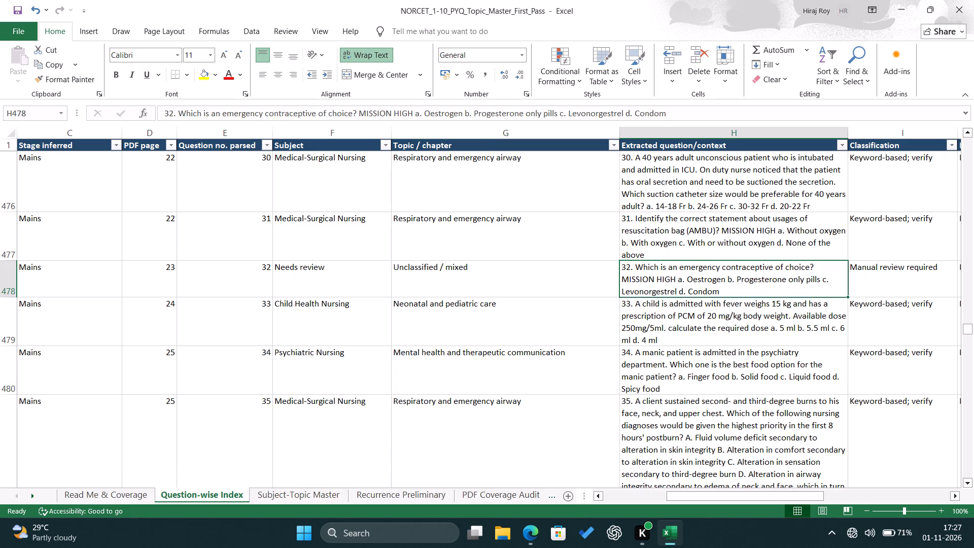
double_click(679, 278)
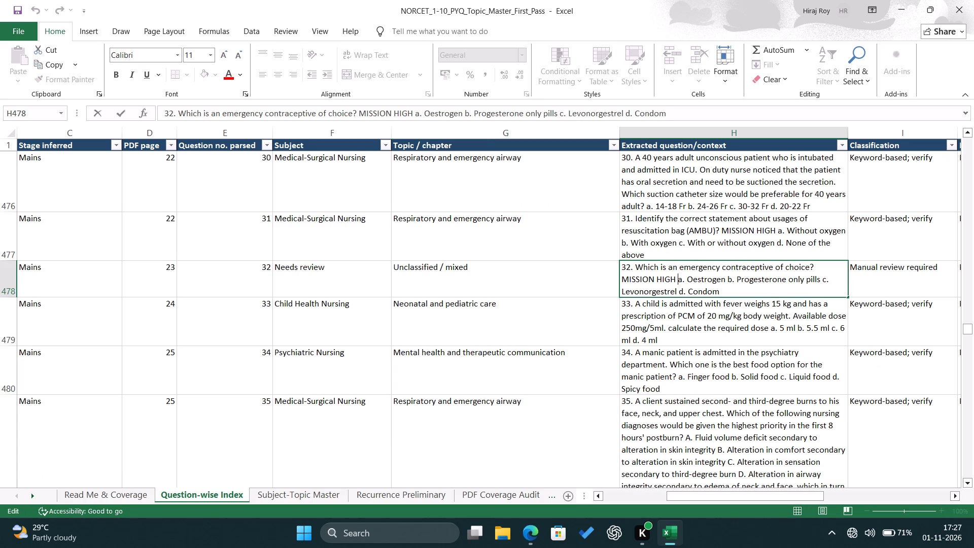
key("BackSpace")
key("BackSpace")
key("BackSpace")
key("BackSpace")
key("BackSpace")
key("BackSpace")
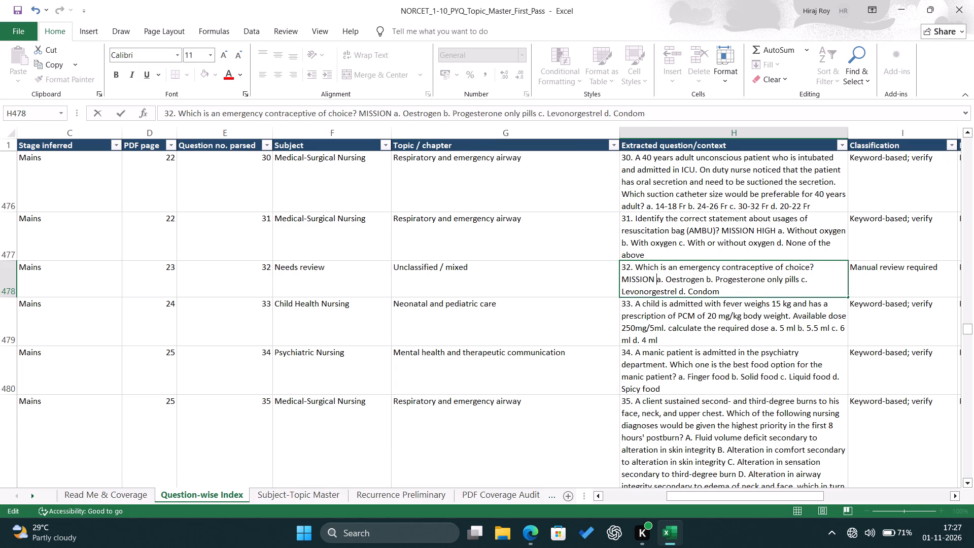
key("BackSpace")
key("BackSpace")
key("BackSpace")
key("BackSpace")
key("BackSpace")
key("BackSpace")
key("BackSpace")
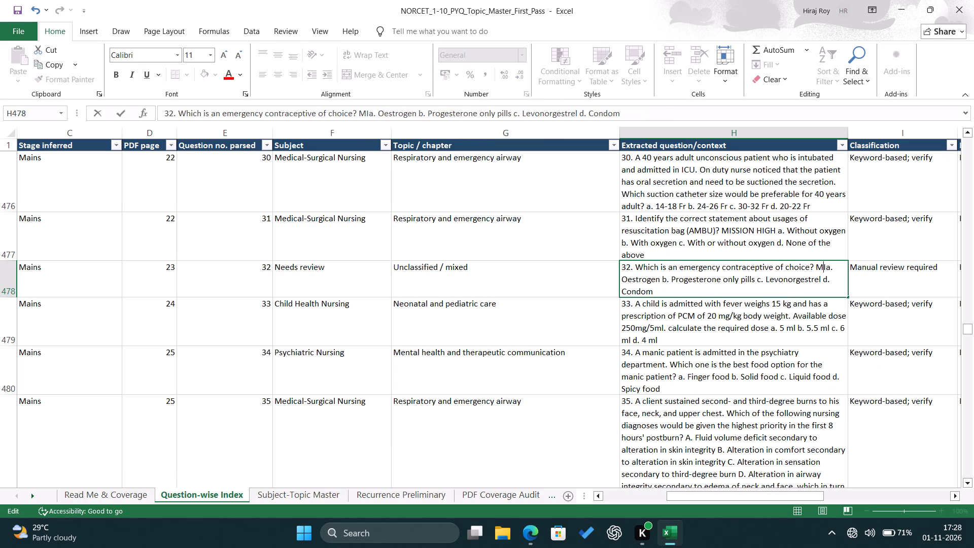
Delete "MISSION HIGH" before option a, Without oxygen, in the resuscitation bag (AMBU) question in row 477.
left_click(737, 234)
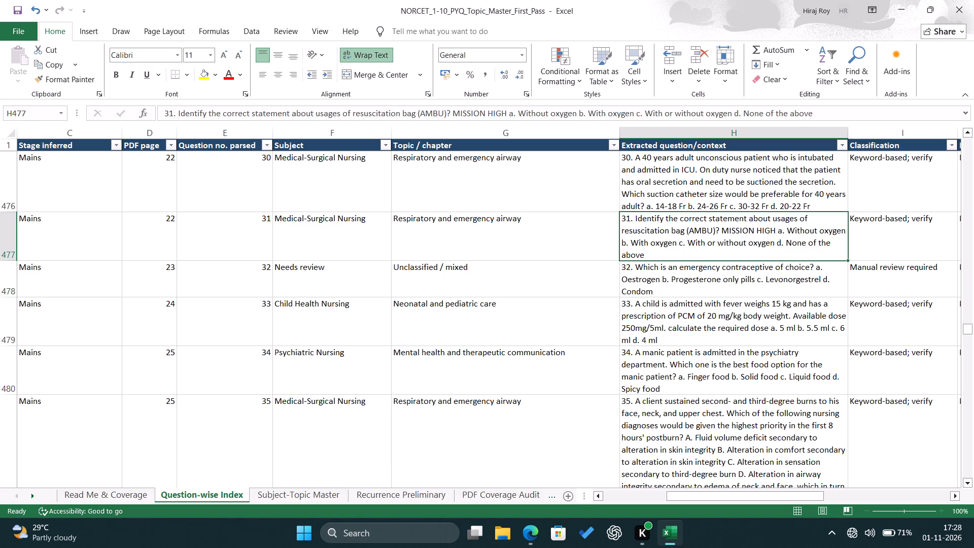
double_click(776, 229)
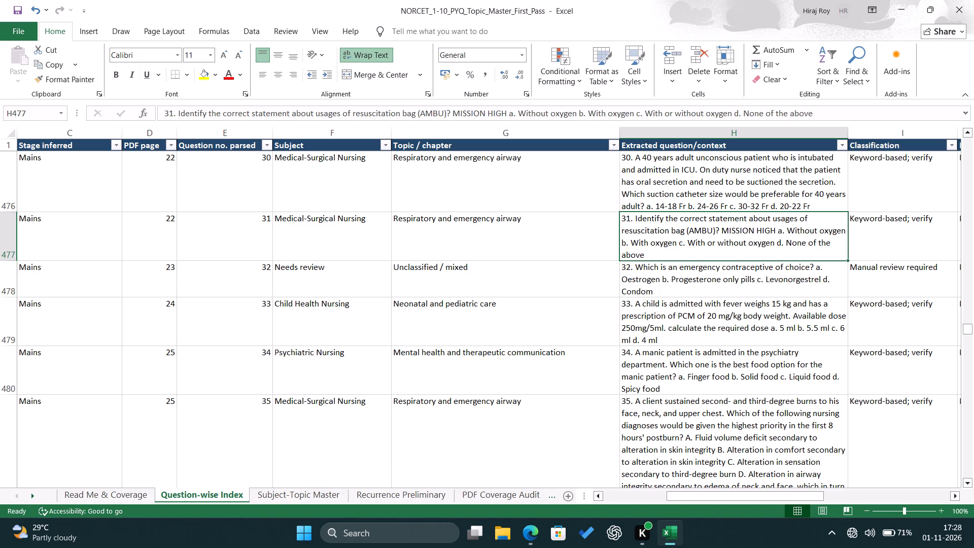
double_click(776, 231)
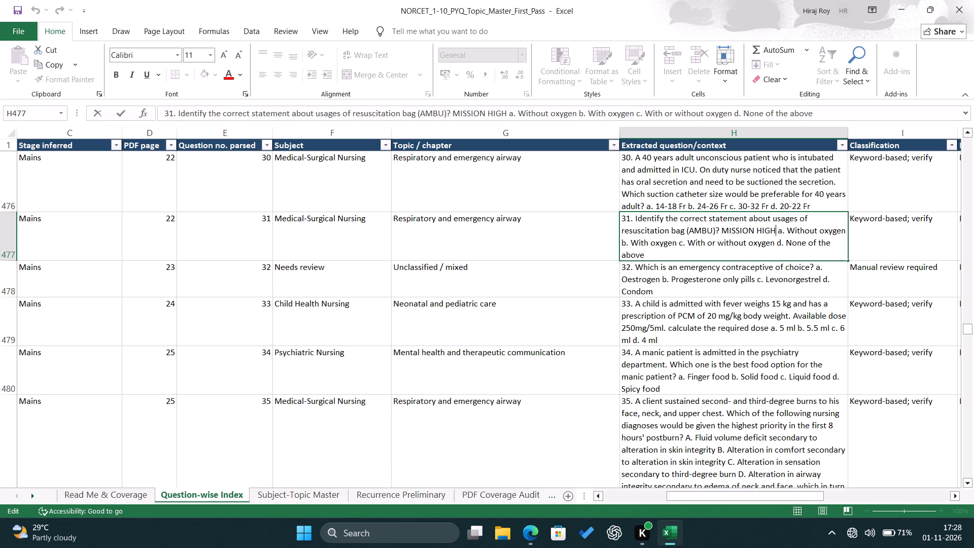
key("BackSpace")
key("BackSpace")
key("BackSpace")
key("BackSpace")
key("BackSpace")
key("BackSpace")
key("BackSpace")
key("BackSpace")
key("BackSpace")
key("BackSpace")
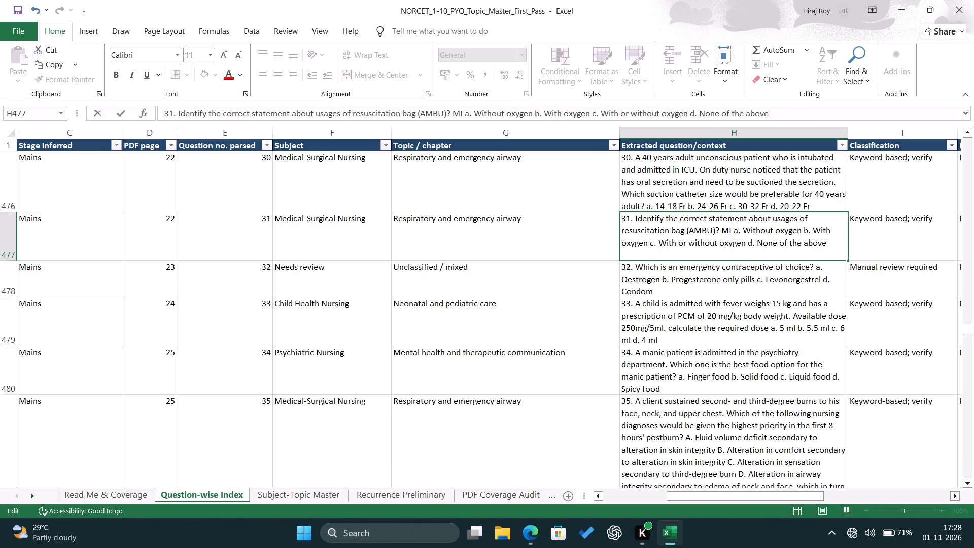
key("BackSpace")
key("BackSpace")
key("BackSpace")
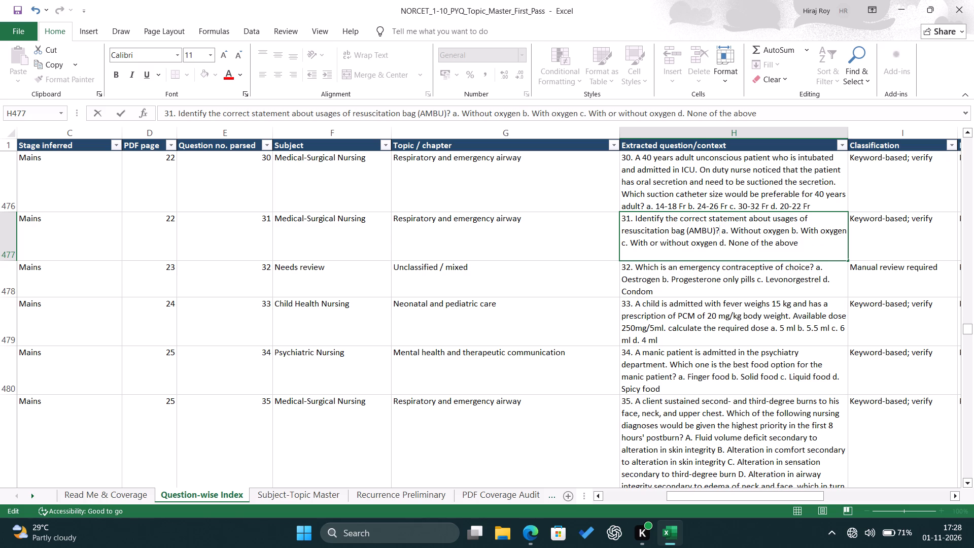
left_click(581, 248)
Remove "MISSION HIGH" before option a, Patient identity, in the WHO surgical safety checklist question in row 475.
scroll(659, 276, "up", 1)
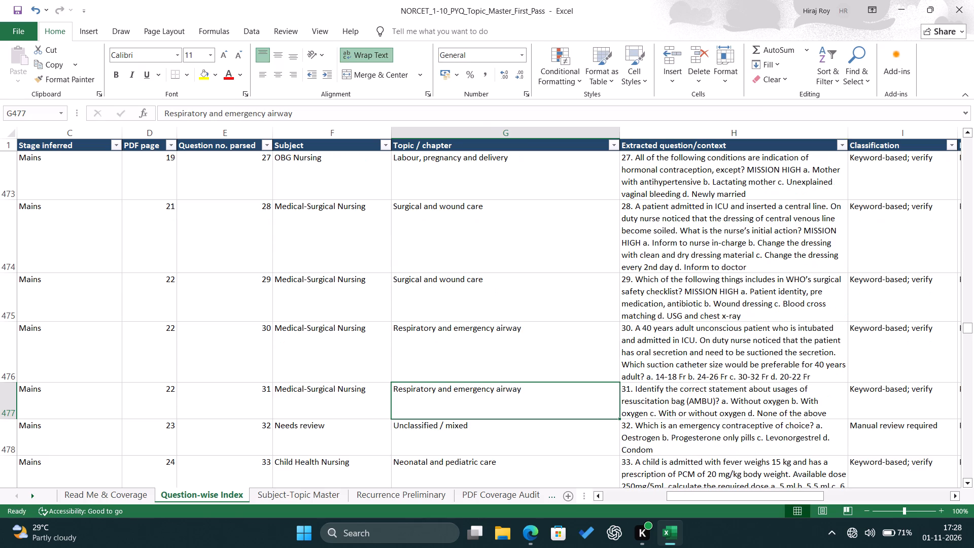
left_click(738, 307)
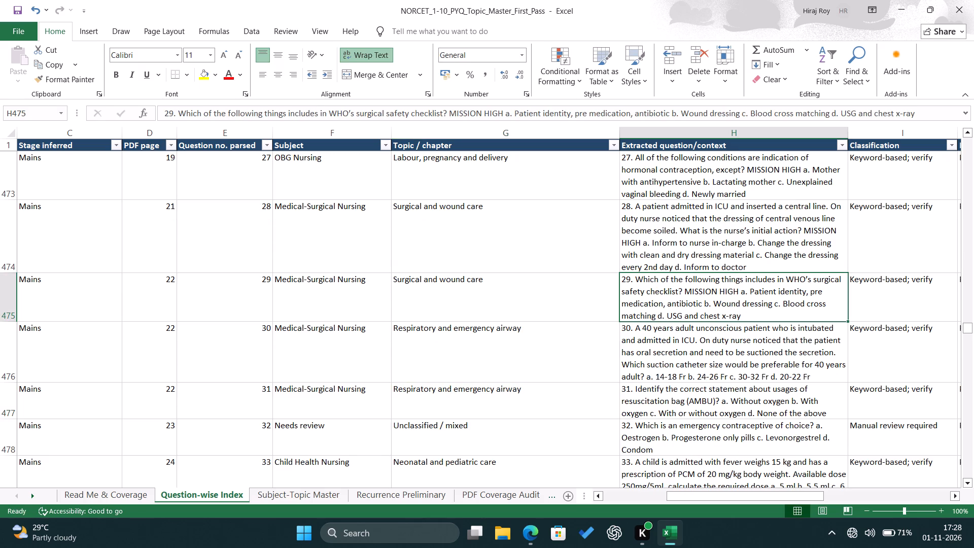
double_click(740, 288)
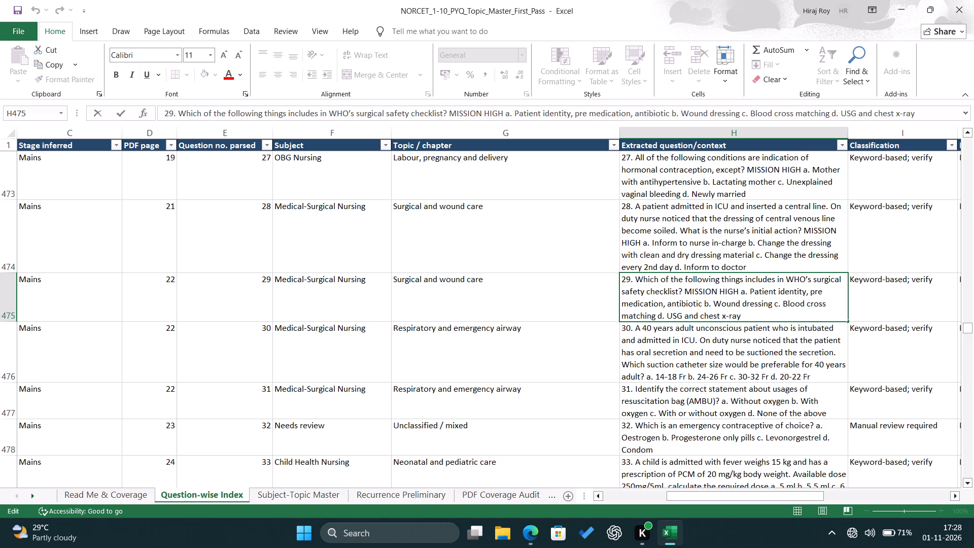
key("BackSpace")
key("BackSpace")
key("BackSpace")
key("BackSpace")
key("BackSpace")
key("BackSpace")
key("BackSpace")
key("BackSpace")
key("BackSpace")
key("BackSpace")
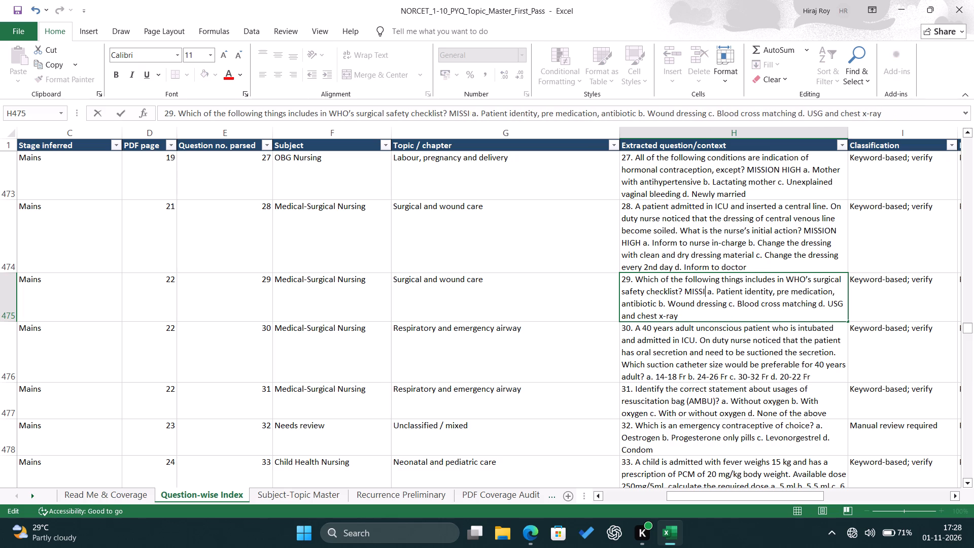
key("BackSpace")
key("BackSpace")
key("BackSpace")
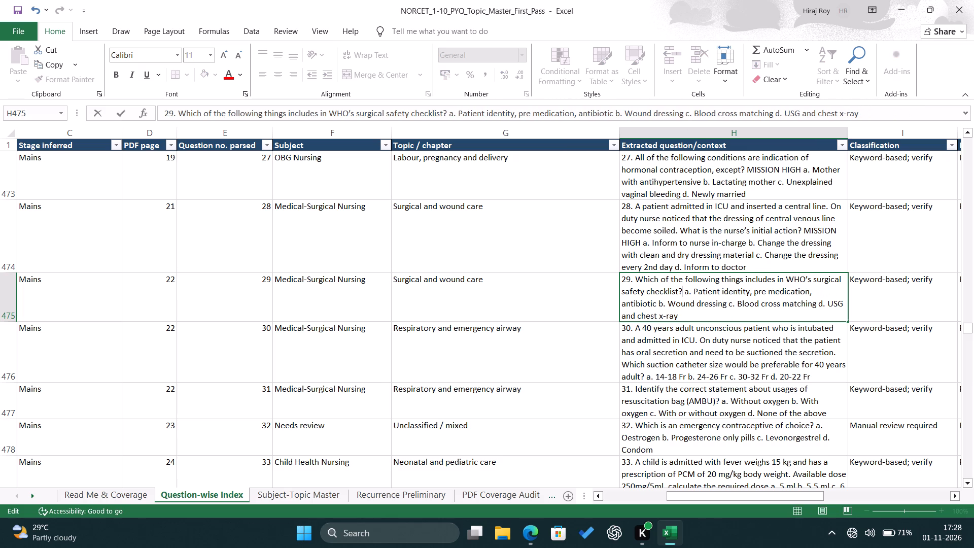
left_click(583, 295)
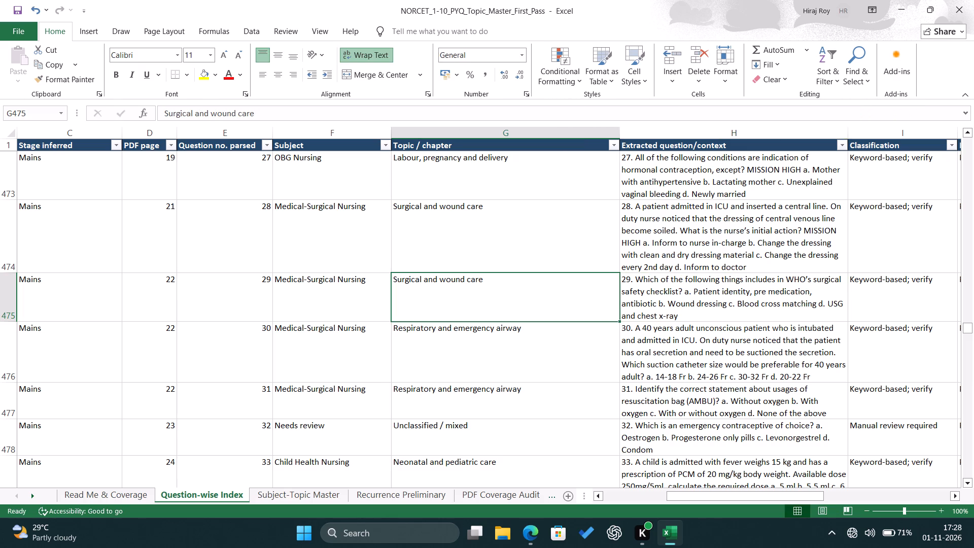
Remove "MISSION HIGH" before option a, Inform to nurse in-charge, in the soiled central line dressing question in row 474.
left_click(807, 261)
double_click(643, 241)
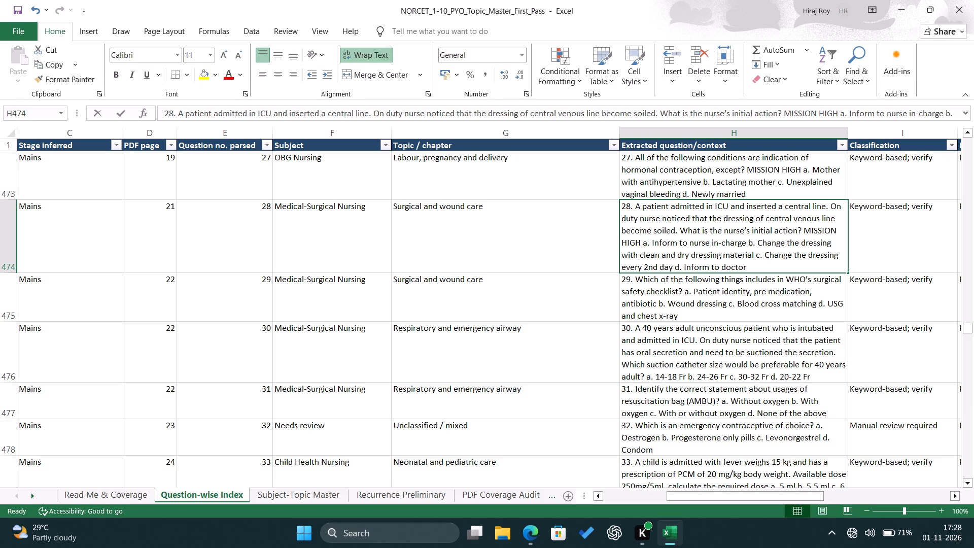
key("BackSpace")
key("BackSpace")
key("BackSpace")
key("BackSpace")
key("BackSpace")
key("BackSpace")
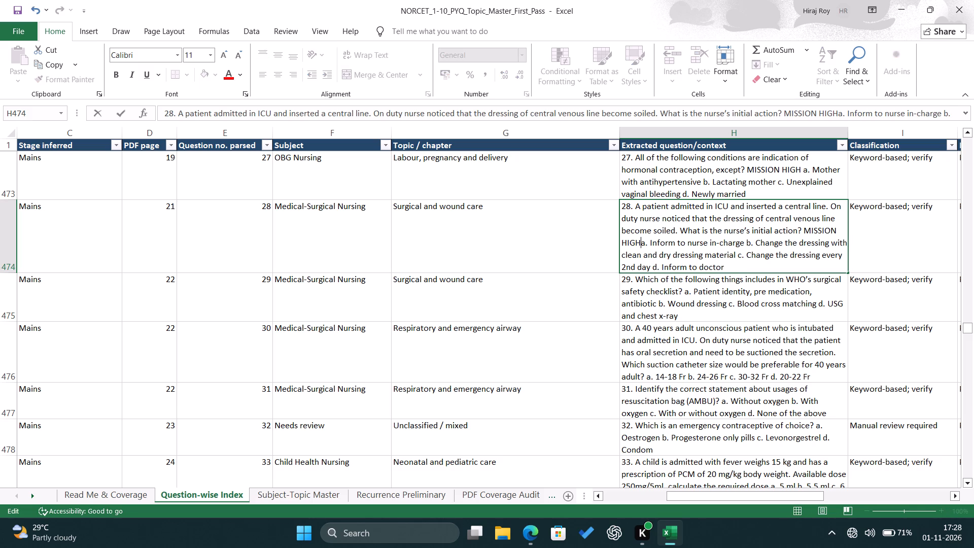
key("BackSpace")
key("BackSpace")
key("BackSpace")
key("BackSpace")
key("BackSpace")
key("BackSpace")
key("BackSpace")
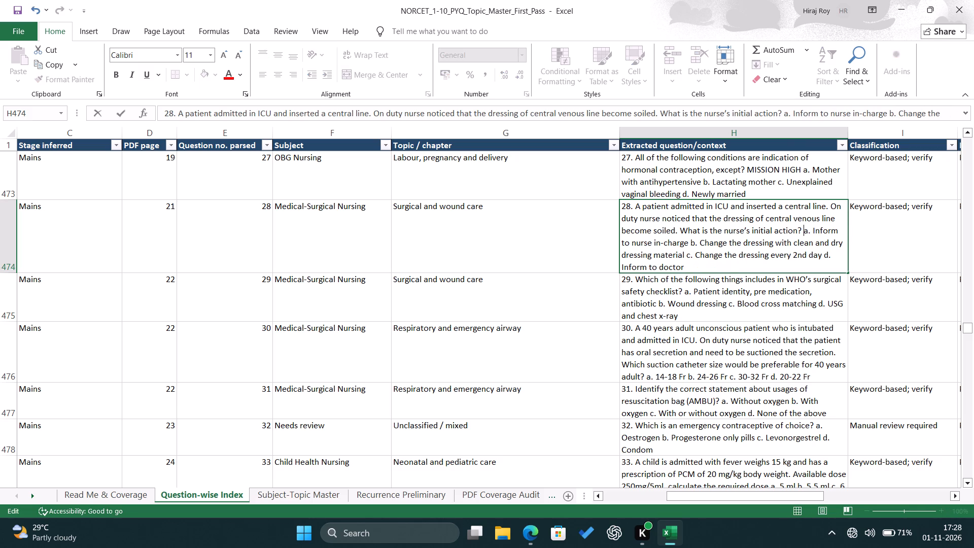
Delete "MISSION HIGH" before option a, Mother with antihypertensive, in the hormonal contraception question in row 473.
left_click(805, 172)
double_click(802, 164)
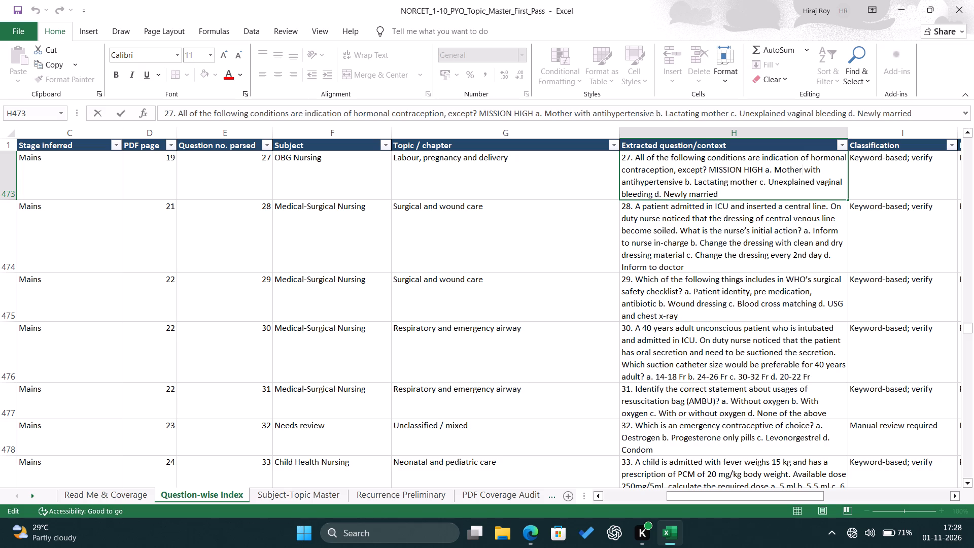
left_click(763, 167)
key("BackSpace")
key("BackSpace")
key("BackSpace")
key("BackSpace")
key("BackSpace")
key("BackSpace")
key("BackSpace")
key("BackSpace")
key("BackSpace")
key("BackSpace")
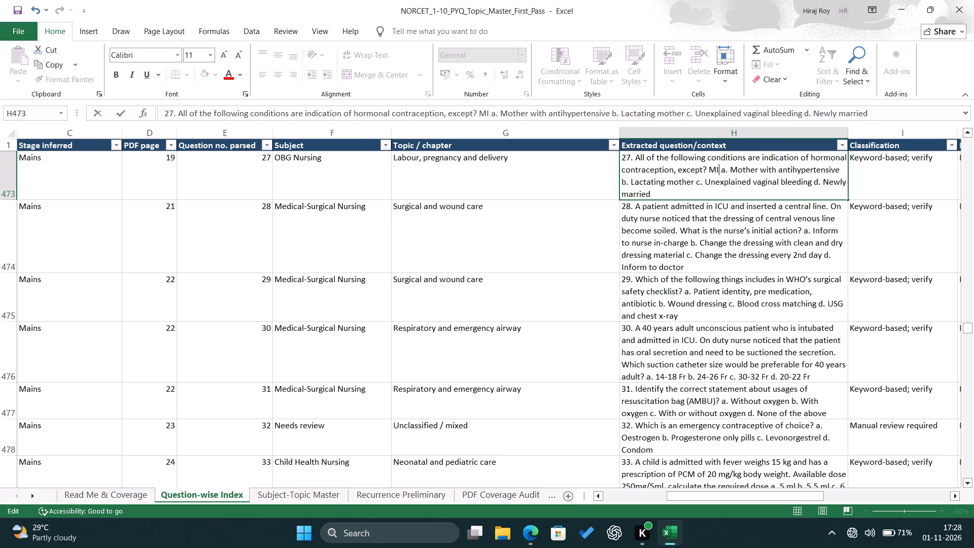
key("BackSpace")
key("BackSpace")
key("BackSpace")
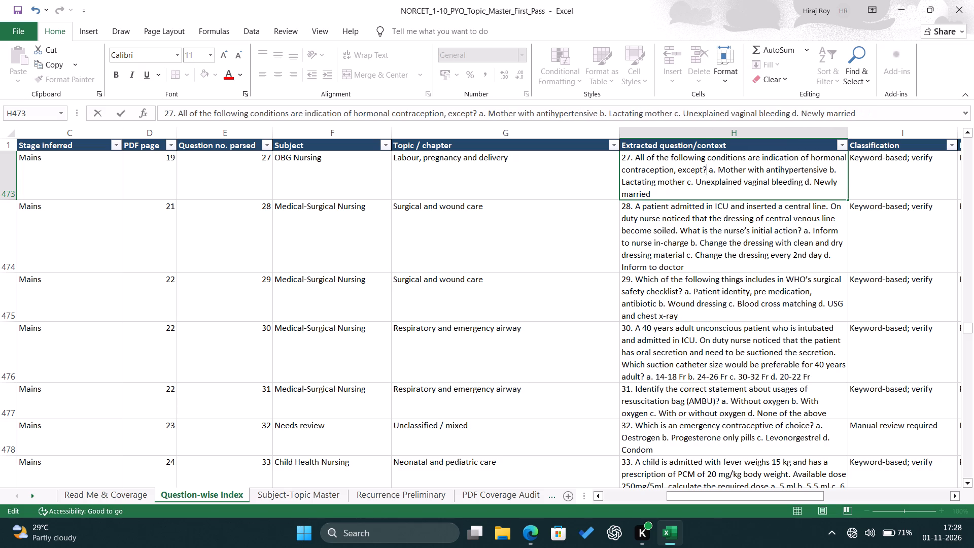
left_click(549, 268)
Remove "MISSION HIGH" before option a, 200 ml/hour, in the 2 litre fluid infusion question in row 472.
scroll(574, 251, "up", 1)
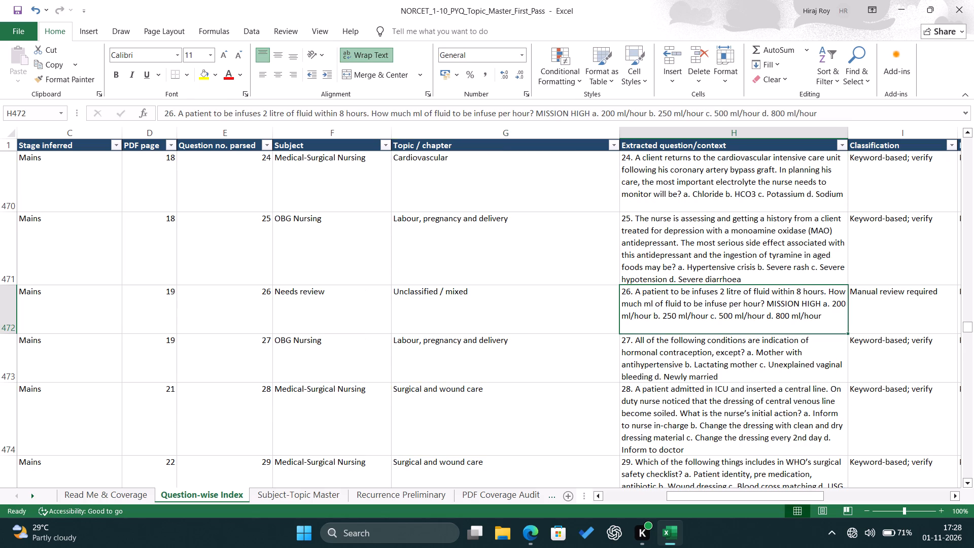
double_click(818, 303)
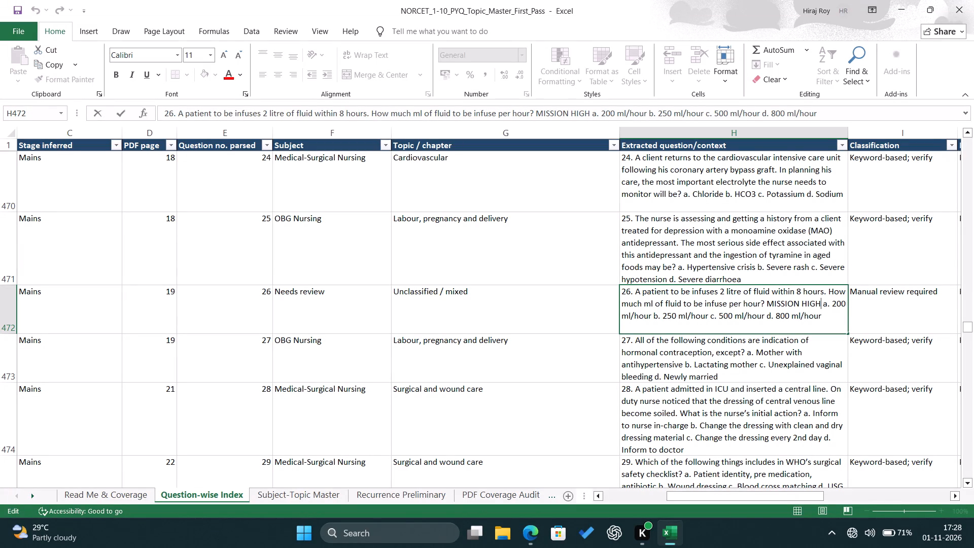
key("BackSpace")
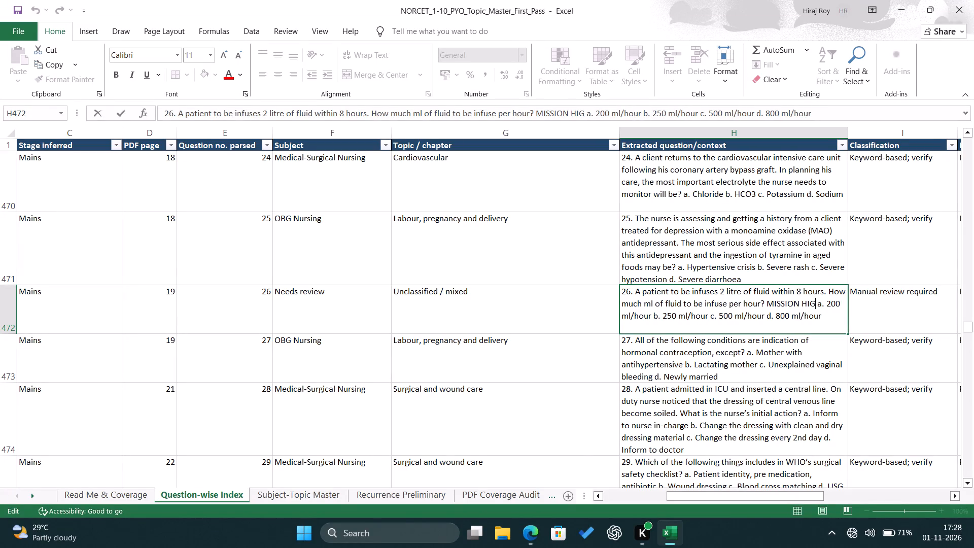
key("BackSpace")
key("BackSpace")
key("BackSpace")
key("BackSpace")
key("BackSpace")
key("BackSpace")
key("BackSpace")
key("BackSpace")
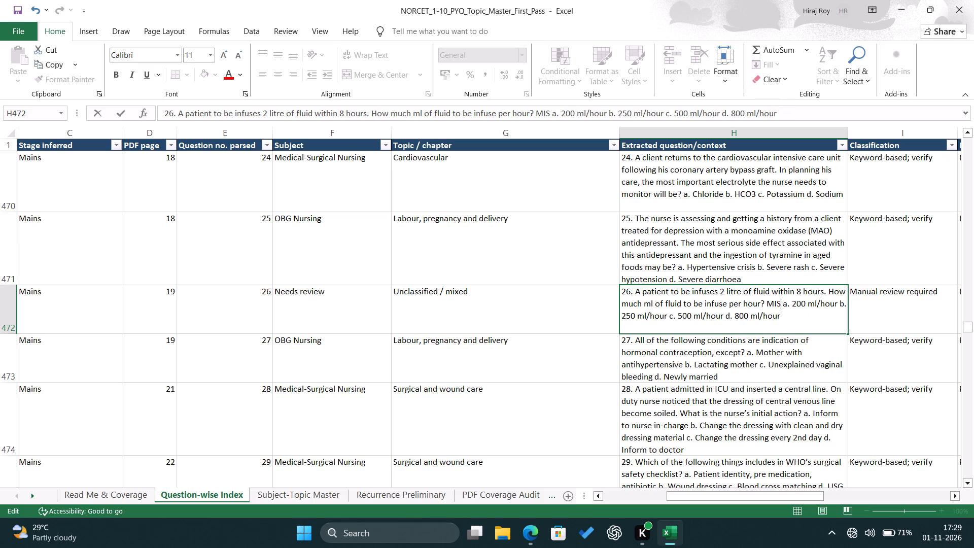
key("BackSpace")
key("BackSpace")
key("BackSpace")
key("BackSpace")
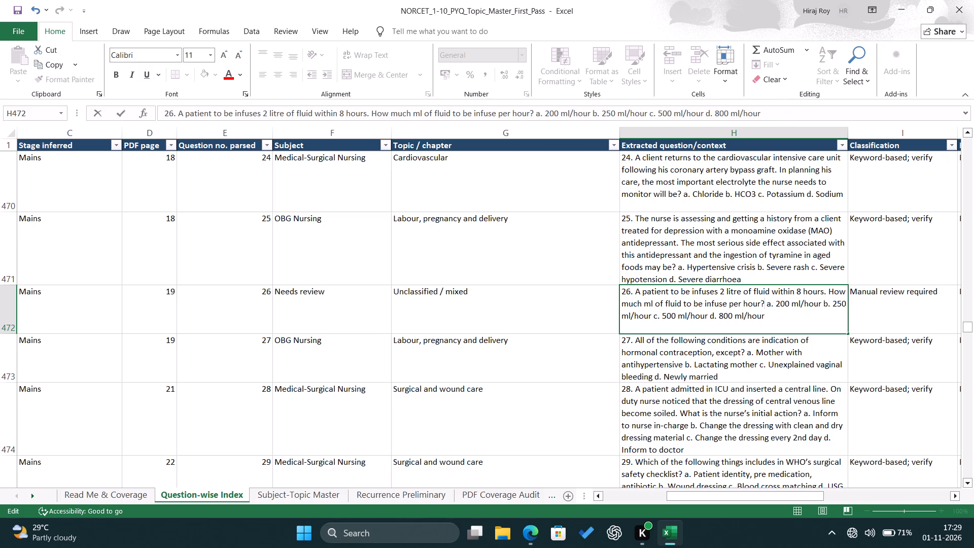
left_click(458, 295)
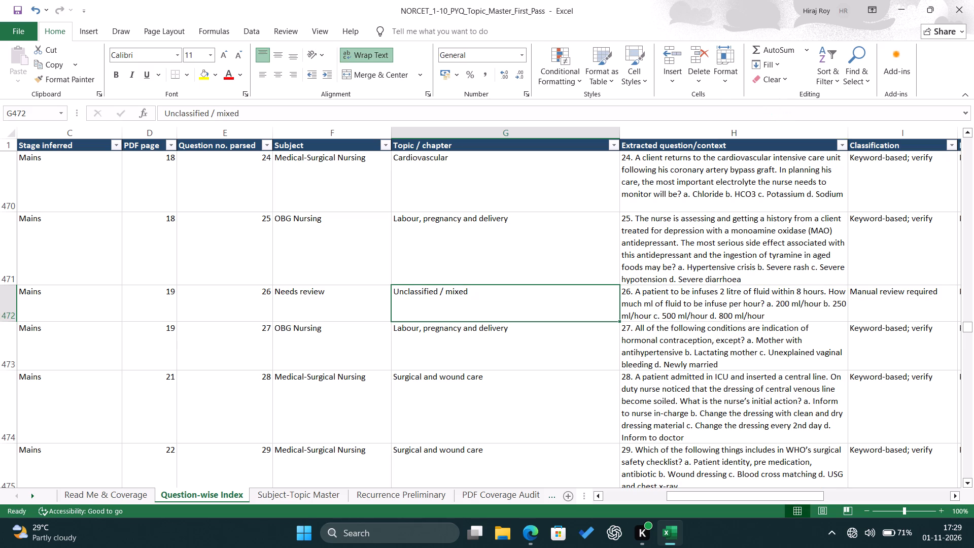
Delete "MISSION HIGH" before option a, Increases activity of isoniazid, in the tuberculosis vitamin B6 question in row 467.
scroll(572, 285, "up", 1)
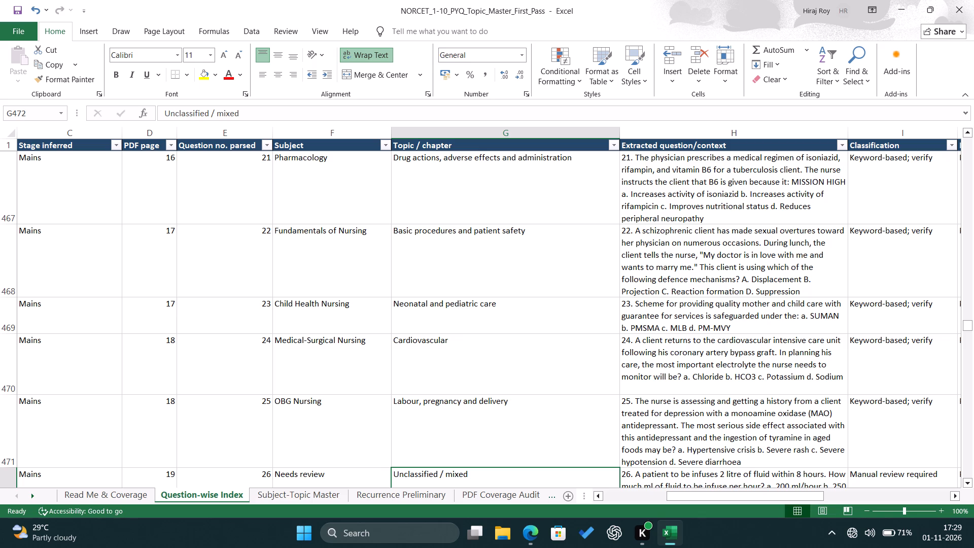
scroll(589, 300, "up", 1)
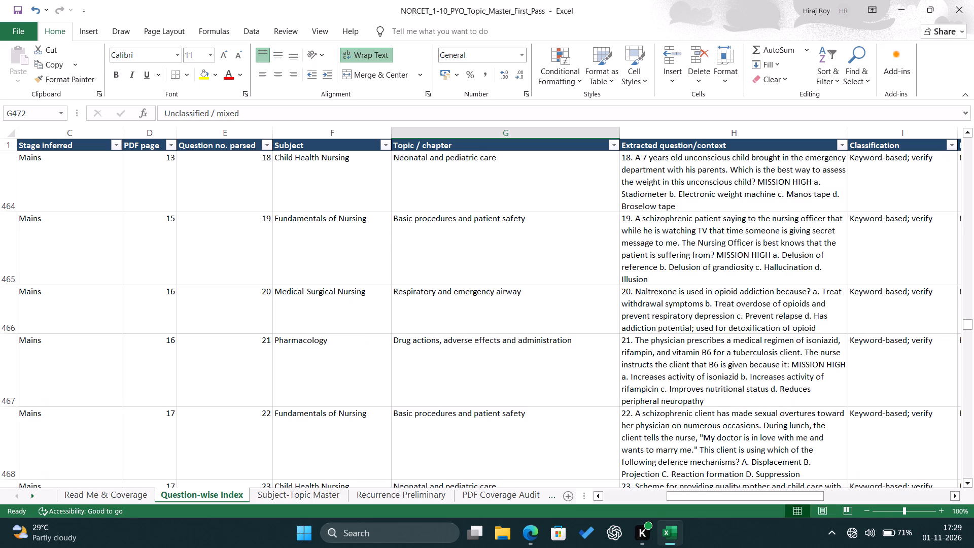
left_click(833, 380)
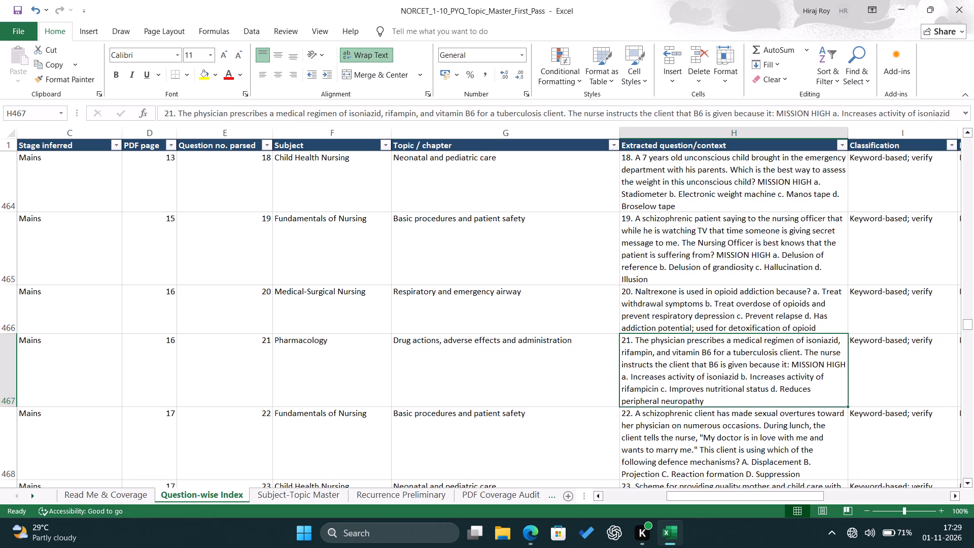
double_click(843, 363)
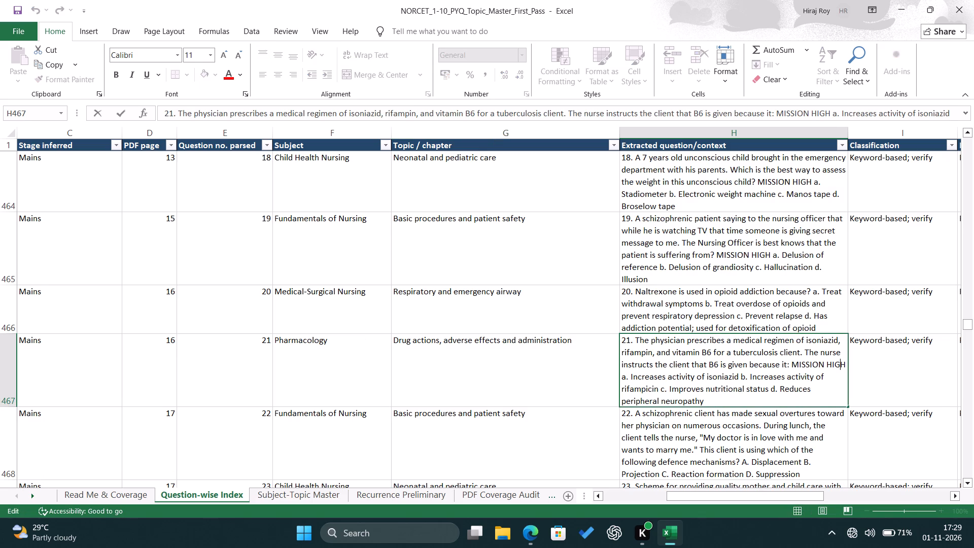
key("Right")
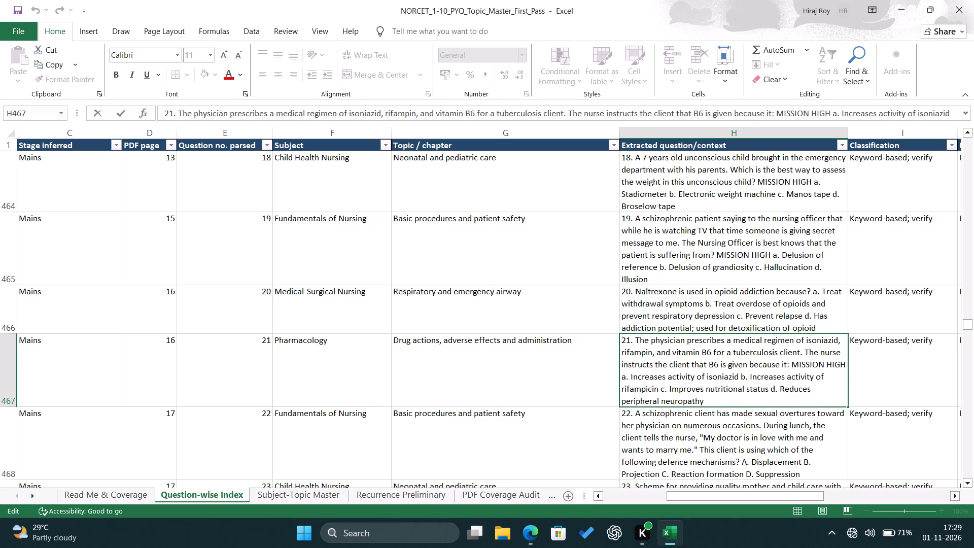
key("BackSpace")
key("BackSpace")
key("BackSpace")
key("BackSpace")
key("BackSpace")
key("BackSpace")
key("BackSpace")
key("BackSpace")
key("BackSpace")
key("BackSpace")
key("BackSpace")
key("BackSpace")
key("BackSpace")
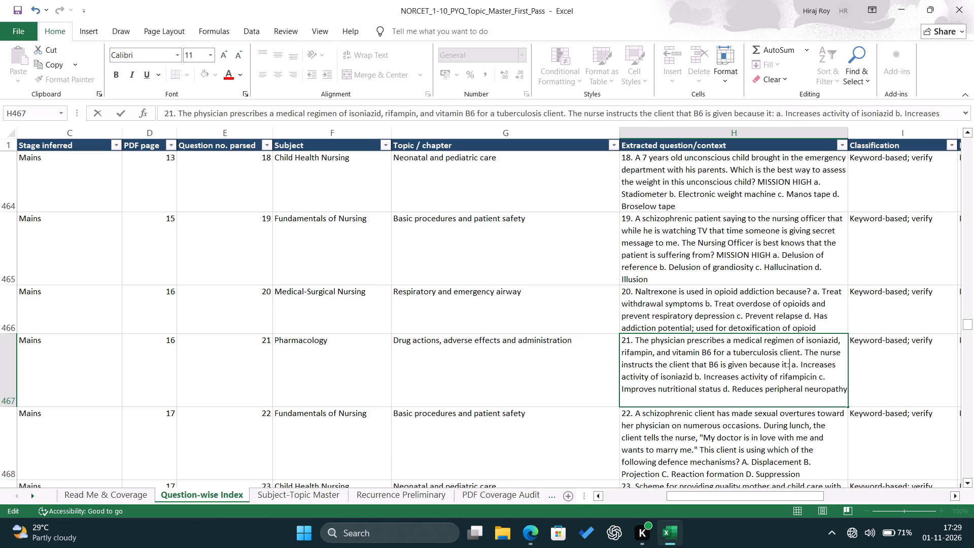
Remove "MISSION HIGH" before option a, Delusion of reference, in the schizophrenic patient watching TV question in row 465.
left_click(781, 262)
double_click(768, 252)
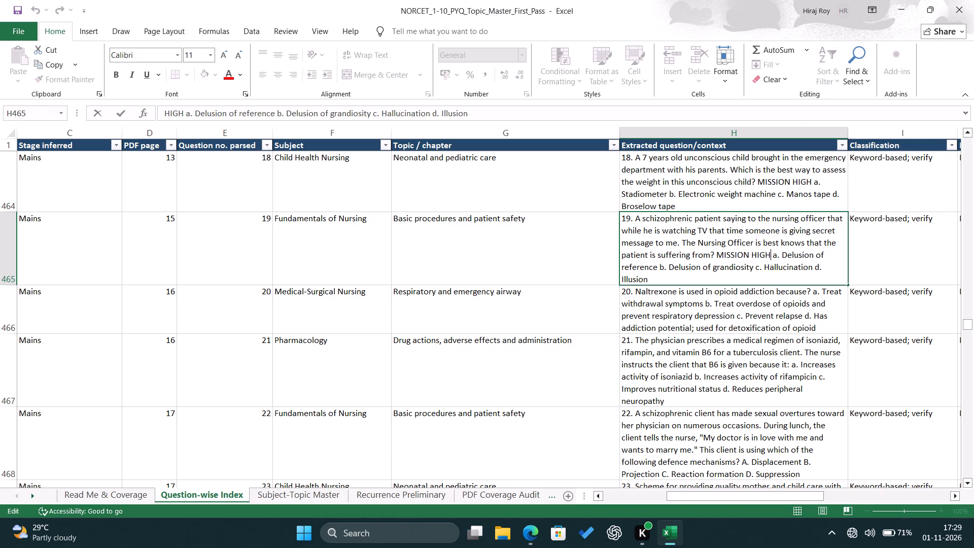
key("BackSpace")
key("BackSpace")
key("BackSpace")
key("BackSpace")
key("BackSpace")
key("BackSpace")
key("BackSpace")
key("BackSpace")
key("BackSpace")
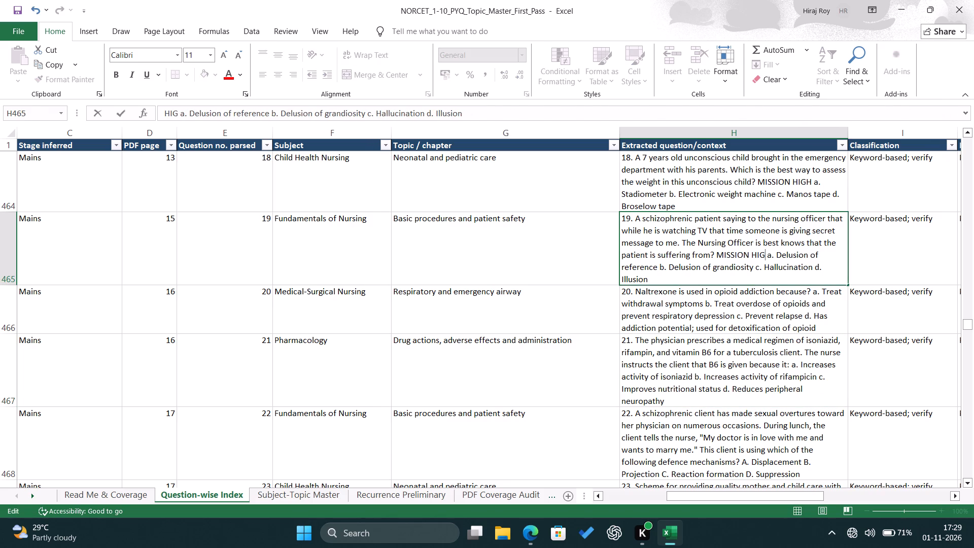
key("BackSpace")
key("BackSpace")
key("BackSpace")
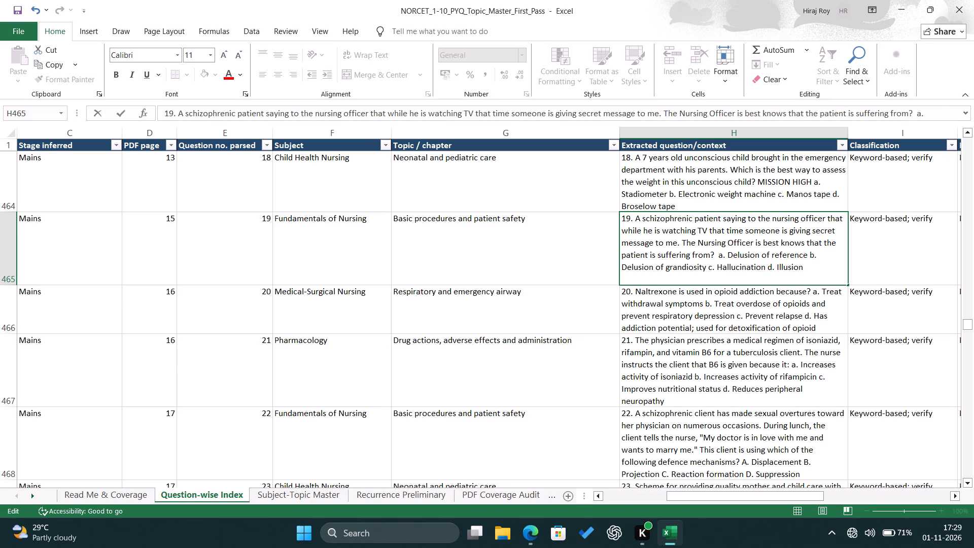
Delete "MISSION HIGH" before option a, Stadiometer, in the unconscious child weight assessment question in row 464.
left_click(807, 181)
double_click(812, 184)
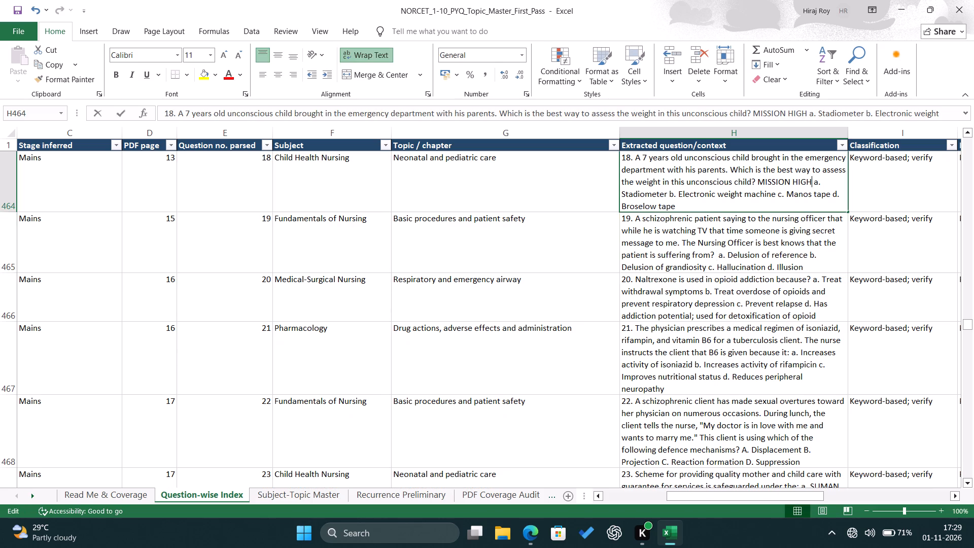
key("BackSpace")
key("BackSpace")
key("BackSpace")
key("BackSpace")
key("BackSpace")
key("BackSpace")
key("BackSpace")
key("BackSpace")
key("BackSpace")
key("BackSpace")
key("BackSpace")
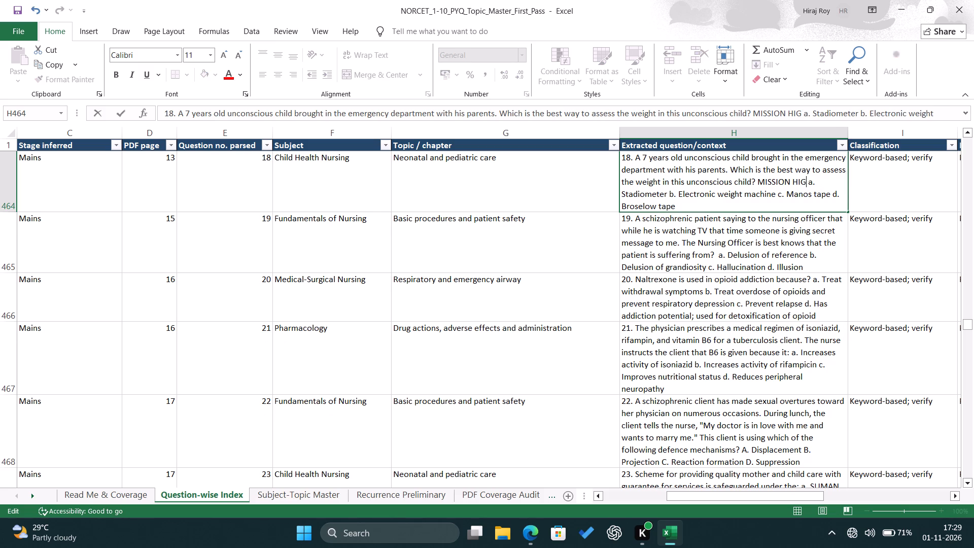
key("BackSpace")
key("BackSpace")
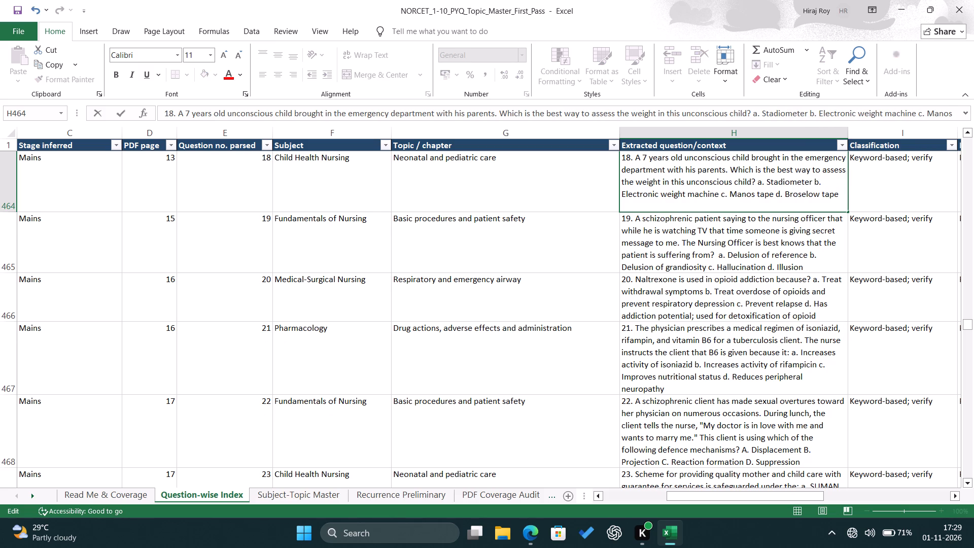
left_click(521, 202)
Remove "MISSION HIGH" before option a, Respiratory acidosis, in the pyloric stenosis vomiting question in row 463.
scroll(605, 234, "up", 2)
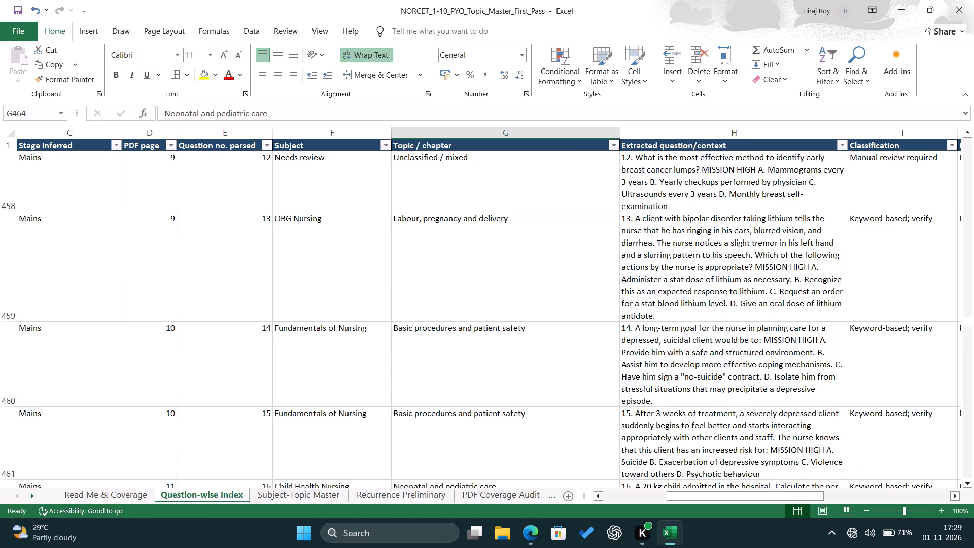
scroll(610, 242, "down", 1)
left_click(769, 322)
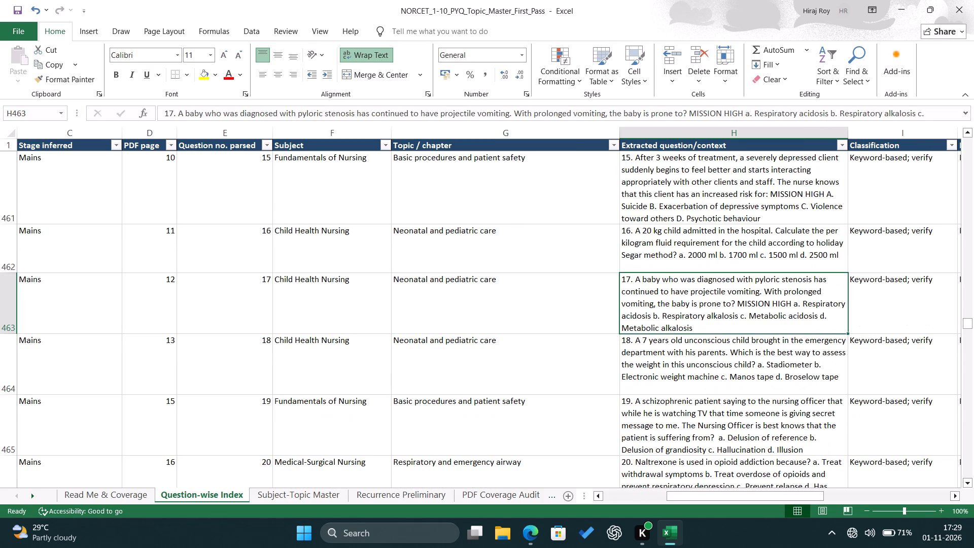
double_click(790, 303)
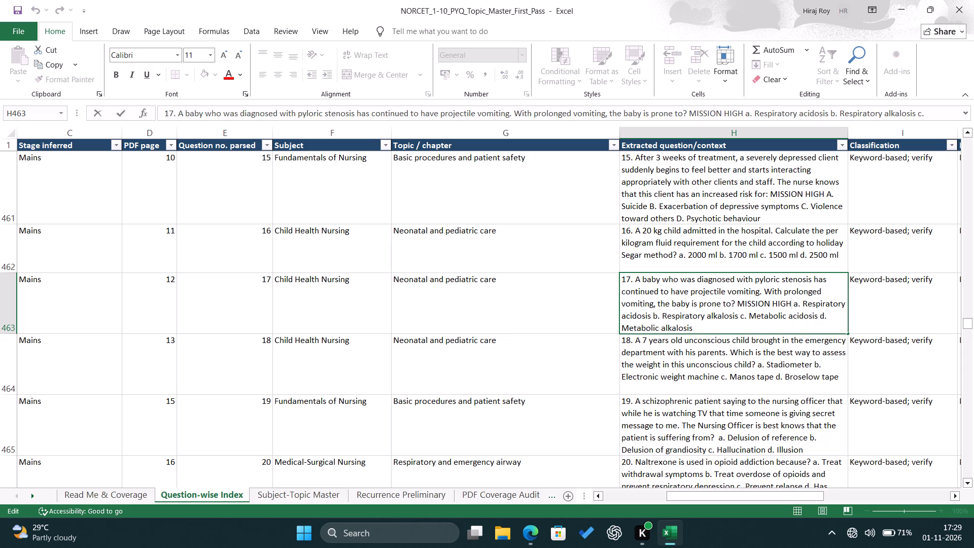
key("BackSpace")
key("BackSpace")
key("BackSpace")
key("BackSpace")
key("BackSpace")
key("BackSpace")
key("BackSpace")
key("BackSpace")
key("BackSpace")
key("BackSpace")
key("BackSpace")
key("BackSpace")
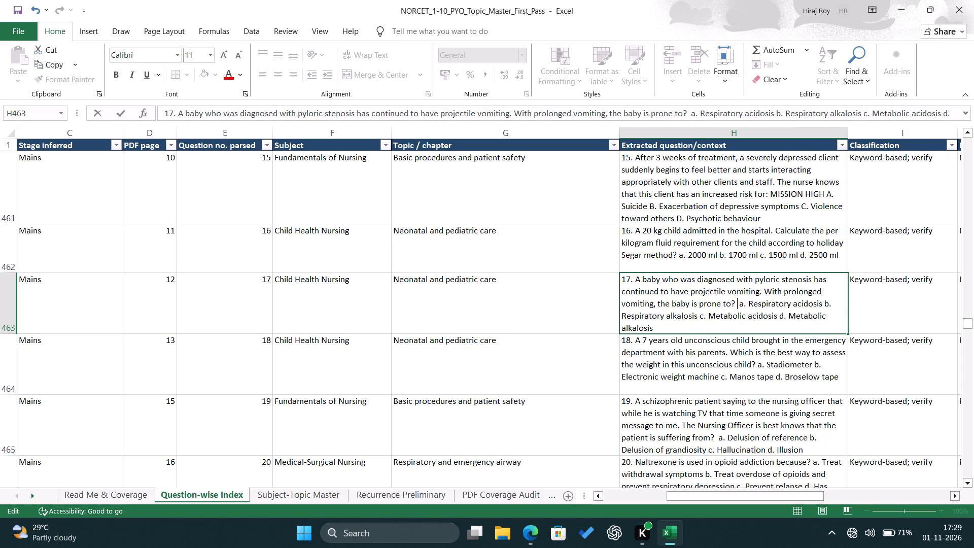
key("BackSpace")
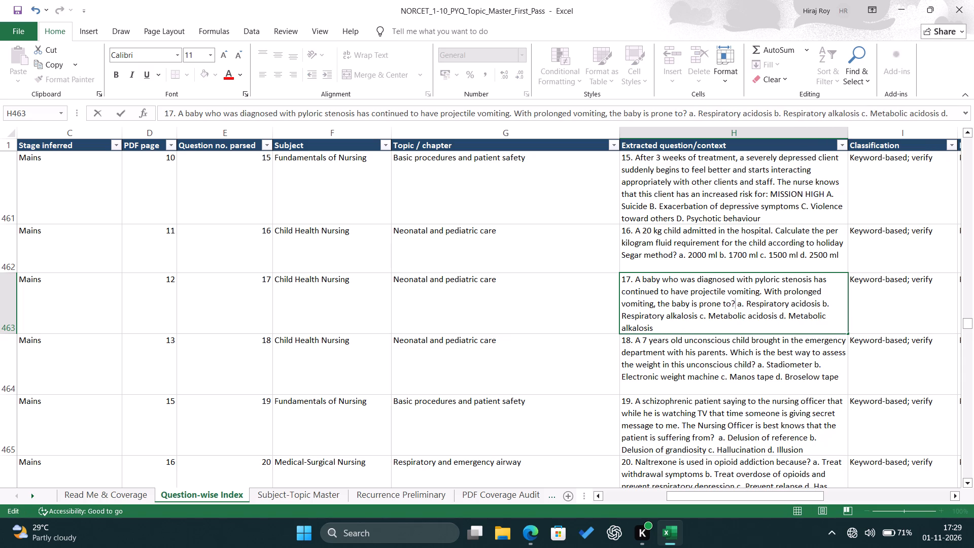
Delete "MISSION HIGH" before option A, Suicide, in the severely depressed client question in row 461.
left_click(757, 212)
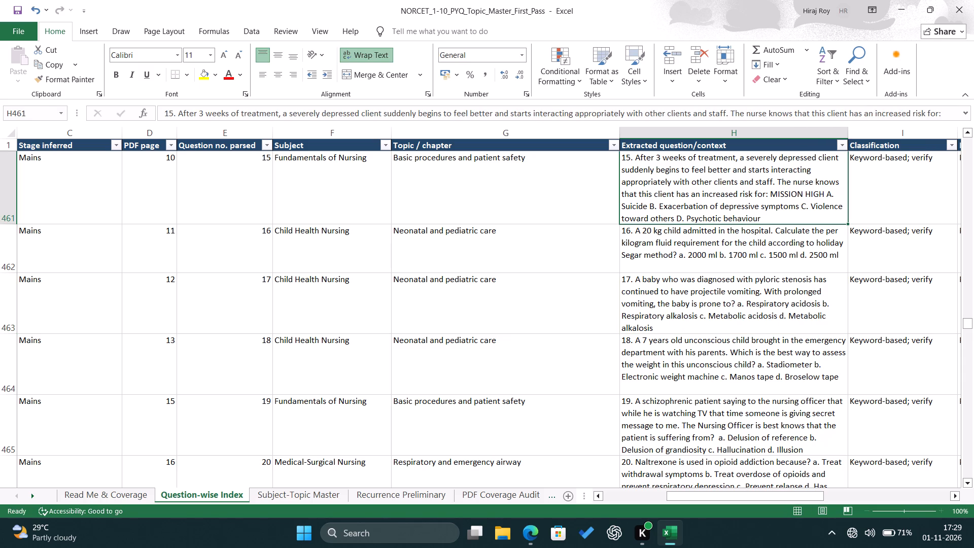
double_click(822, 194)
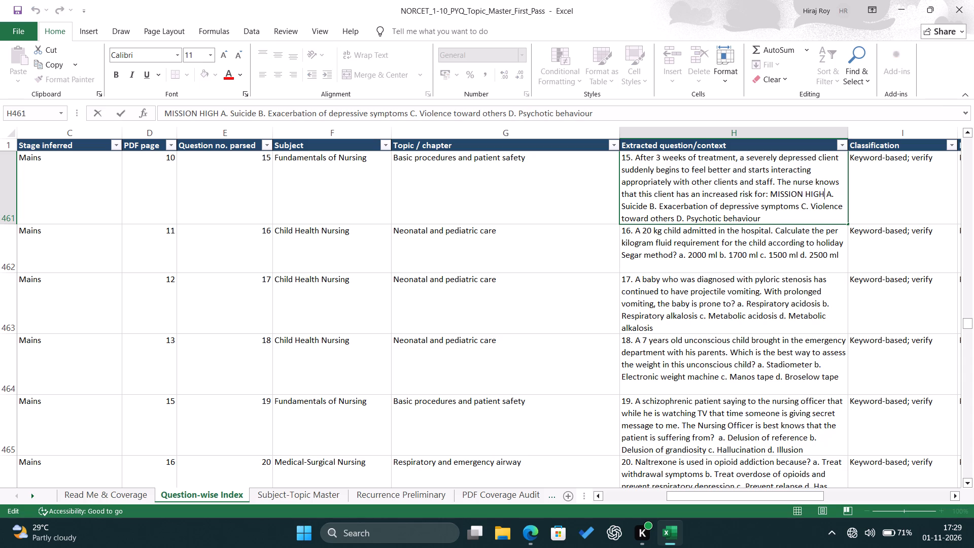
key("BackSpace")
key("BackSpace")
key("BackSpace")
key("BackSpace")
key("BackSpace")
key("BackSpace")
key("BackSpace")
key("BackSpace")
key("BackSpace")
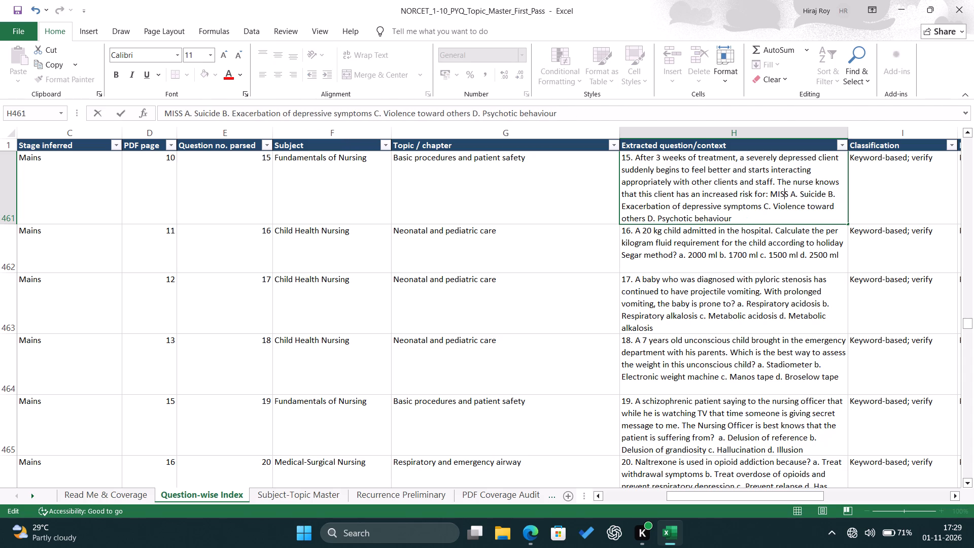
key("BackSpace")
key("BackSpace")
key("BackSpace")
key("BackSpace")
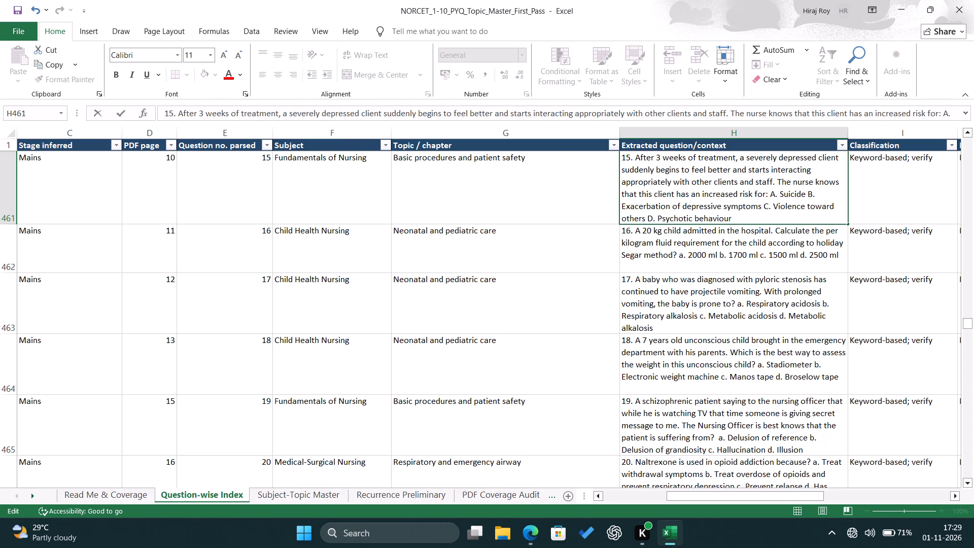
left_click(532, 197)
scroll(583, 217, "up", 1)
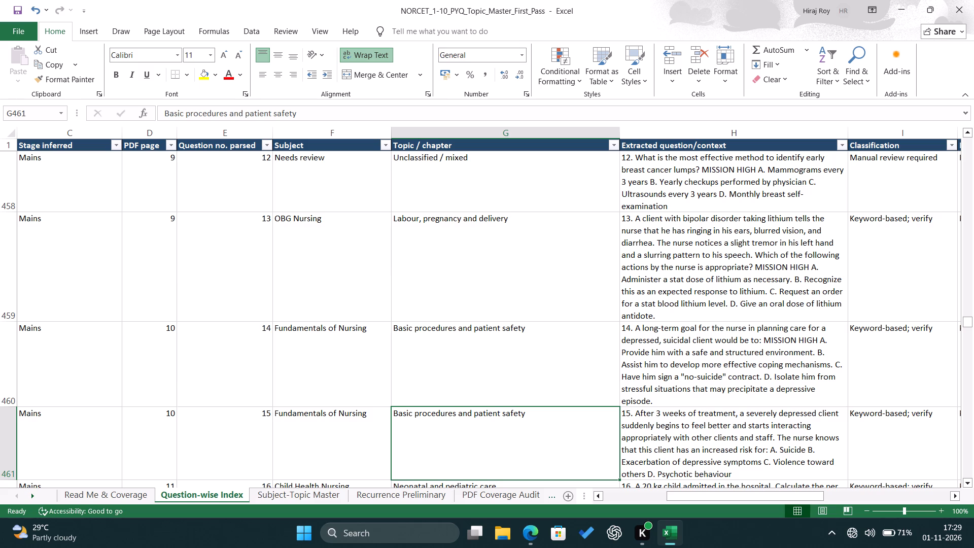
Remove "MISSION HIGH" before option A in the depressed, suicidal client long-term goal question in row 460.
left_click(760, 369)
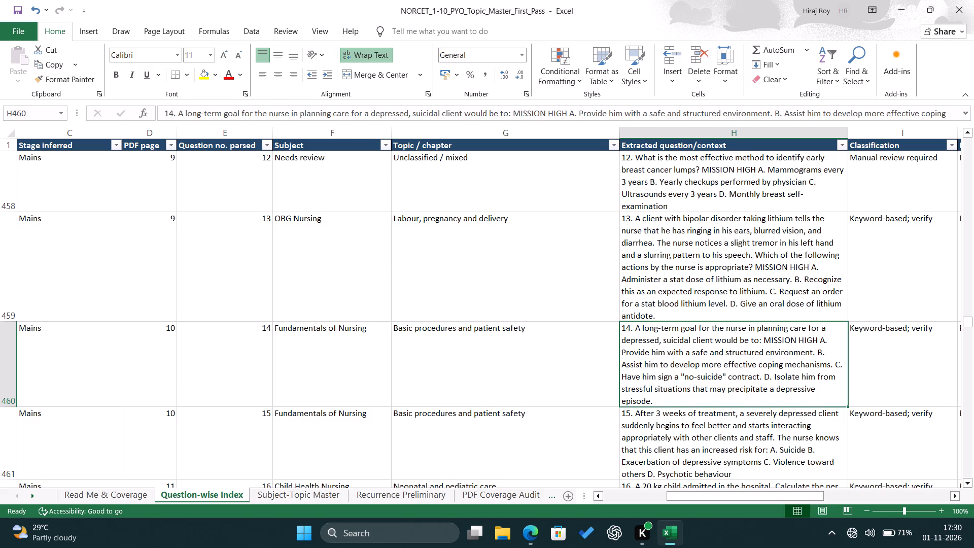
double_click(817, 338)
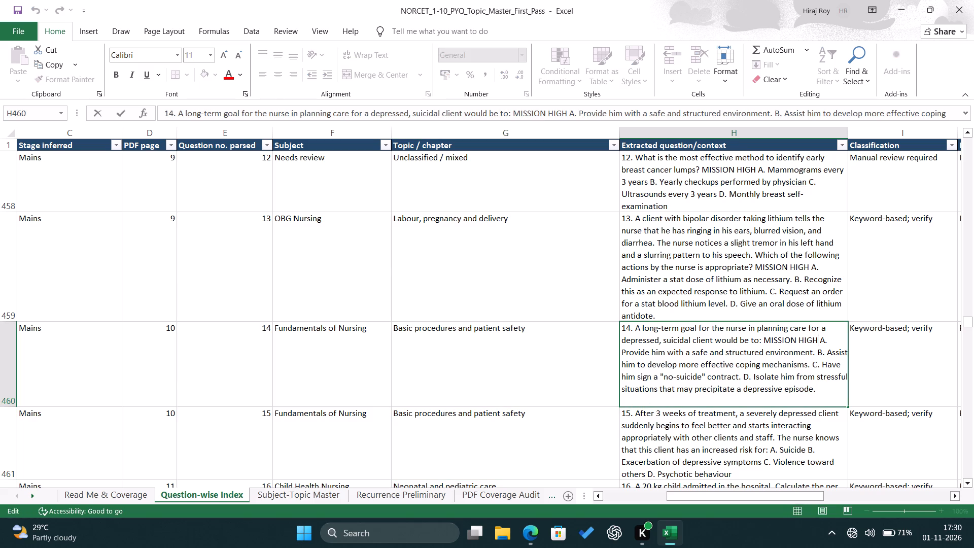
key("BackSpace")
key("BackSpace")
key("BackSpace")
key("BackSpace")
key("BackSpace")
key("BackSpace")
key("BackSpace")
key("BackSpace")
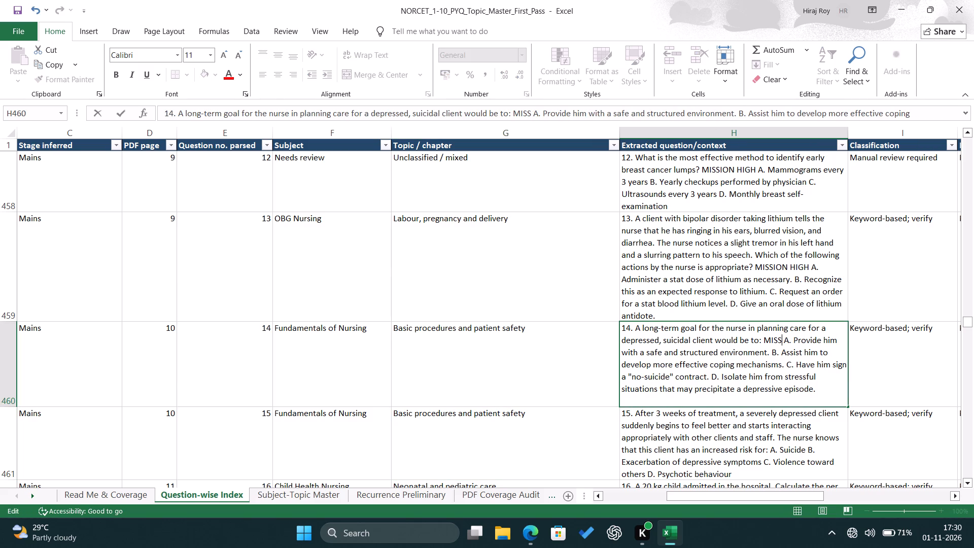
key("BackSpace")
key("BackSpace")
key("BackSpace")
key("BackSpace")
key("BackSpace")
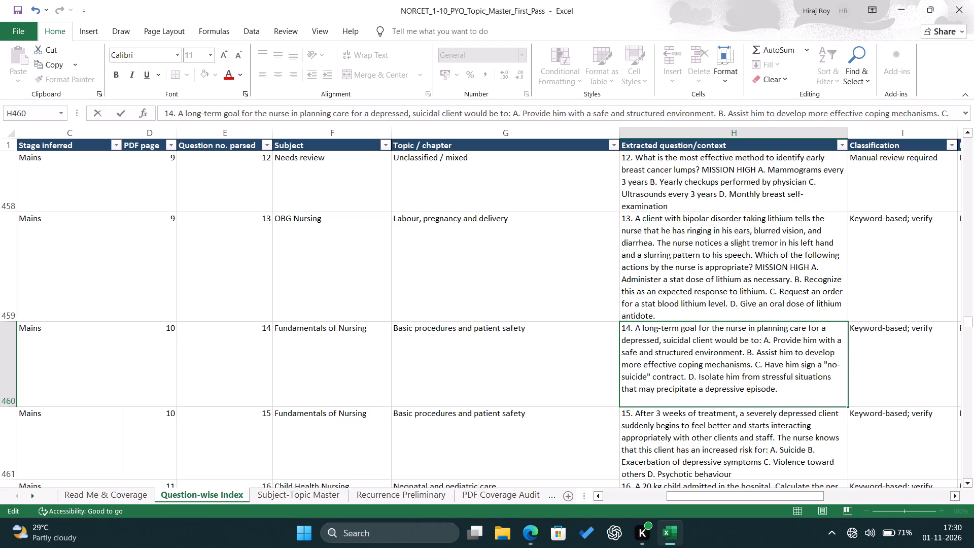
Delete "MISSION HIGH" before option A, Administer a stat dose of lithium, in the bipolar client question in row 459.
left_click(790, 289)
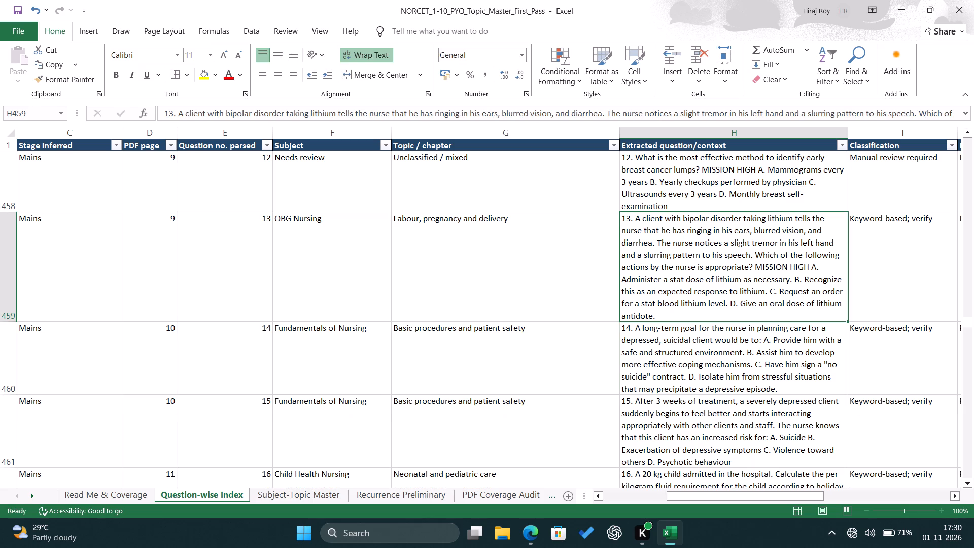
double_click(809, 264)
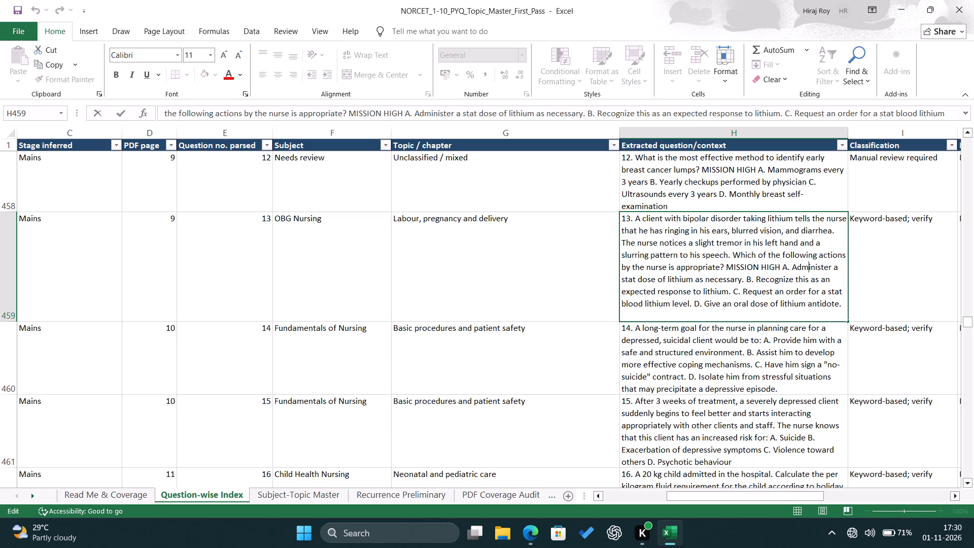
left_click(778, 263)
key("BackSpace")
key("BackSpace")
key("BackSpace")
key("BackSpace")
key("BackSpace")
key("BackSpace")
key("BackSpace")
key("BackSpace")
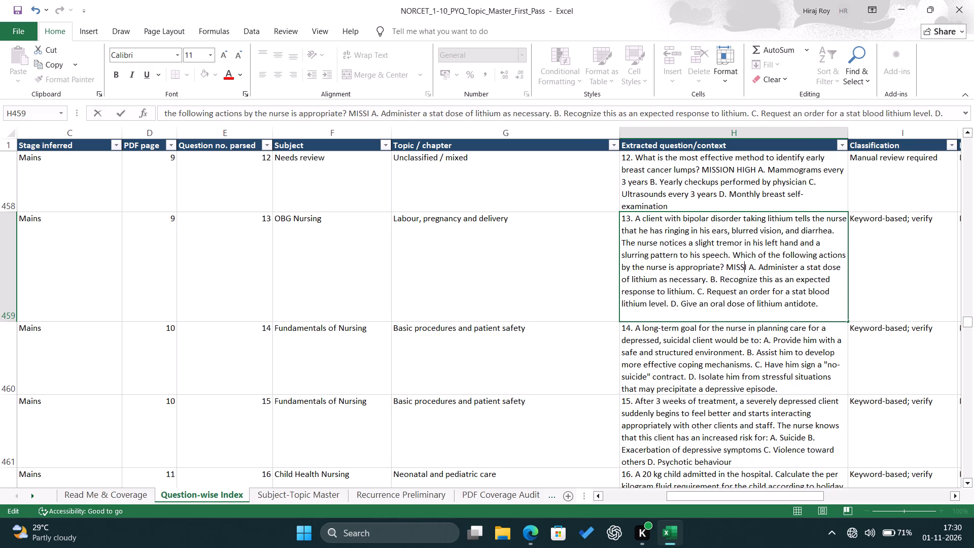
key("BackSpace")
key("BackSpace")
key("BackSpace")
key("BackSpace")
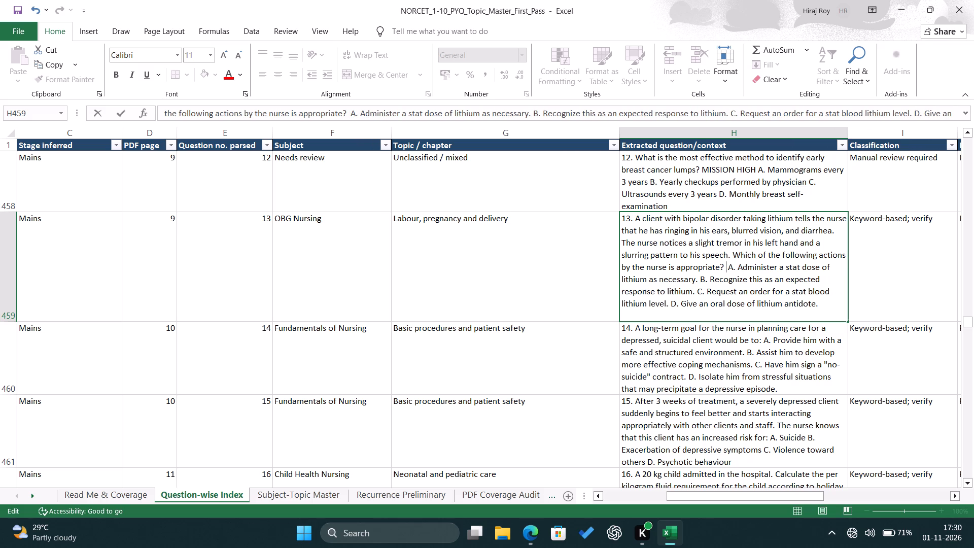
left_click(591, 248)
Remove "MISSION HIGH" before option A, Mammograms every 3 years, in the breast cancer lump question in row 458.
left_click(748, 189)
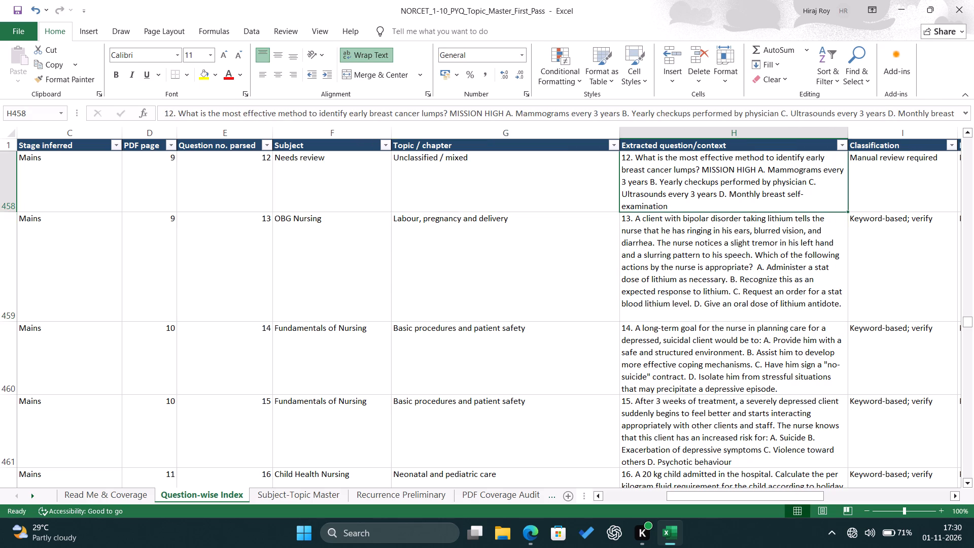
scroll(751, 210, "up", 1)
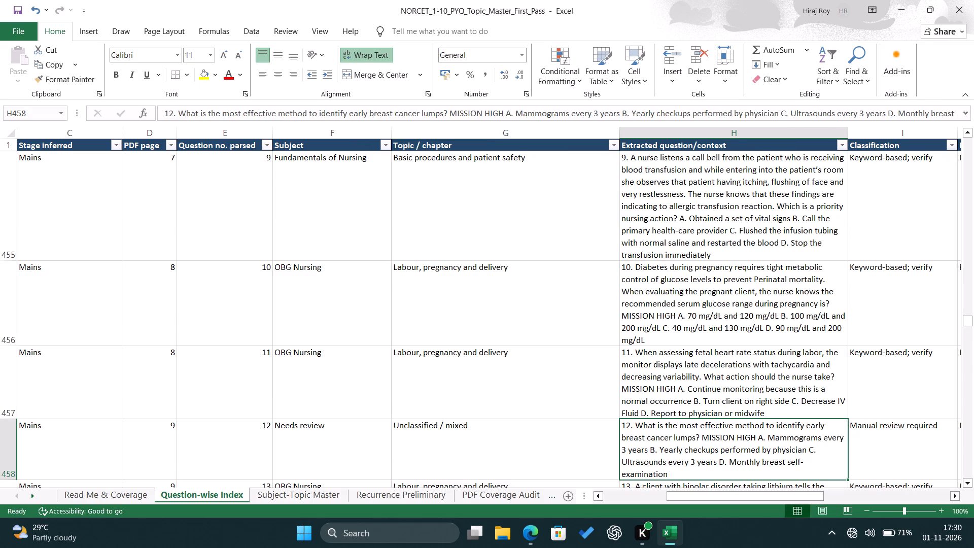
double_click(757, 436)
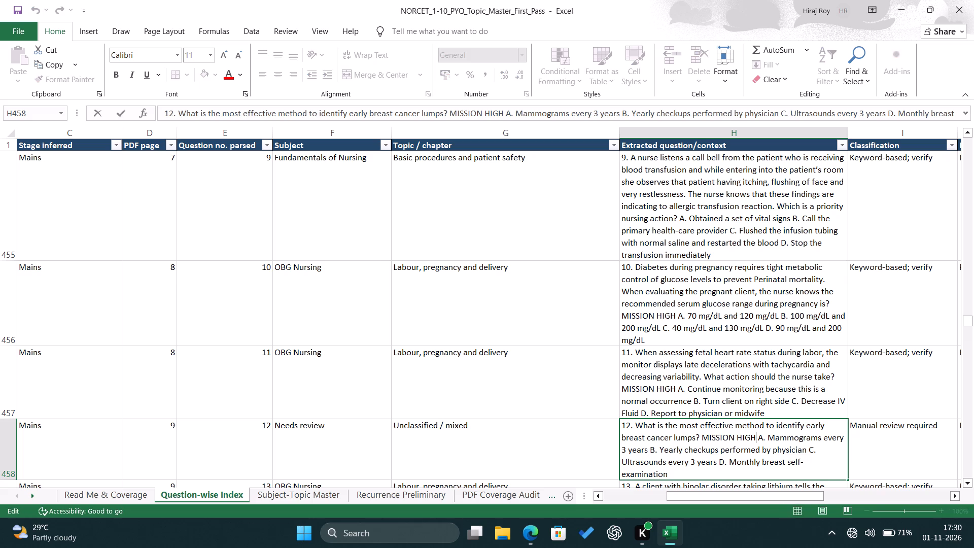
key("BackSpace")
key("BackSpace")
key("BackSpace")
key("BackSpace")
key("BackSpace")
key("BackSpace")
key("BackSpace")
key("BackSpace")
key("BackSpace")
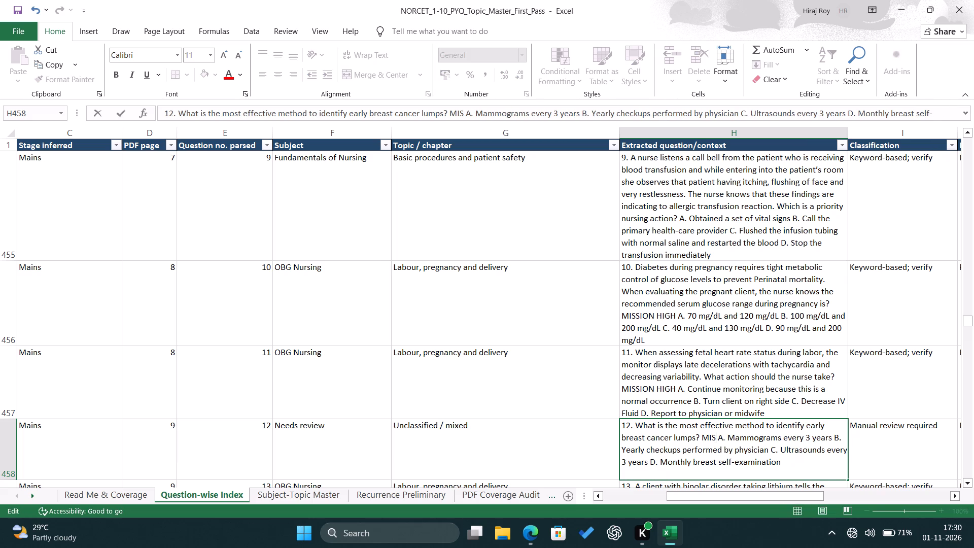
key("BackSpace")
key("BackSpace")
key("BackSpace")
key("BackSpace")
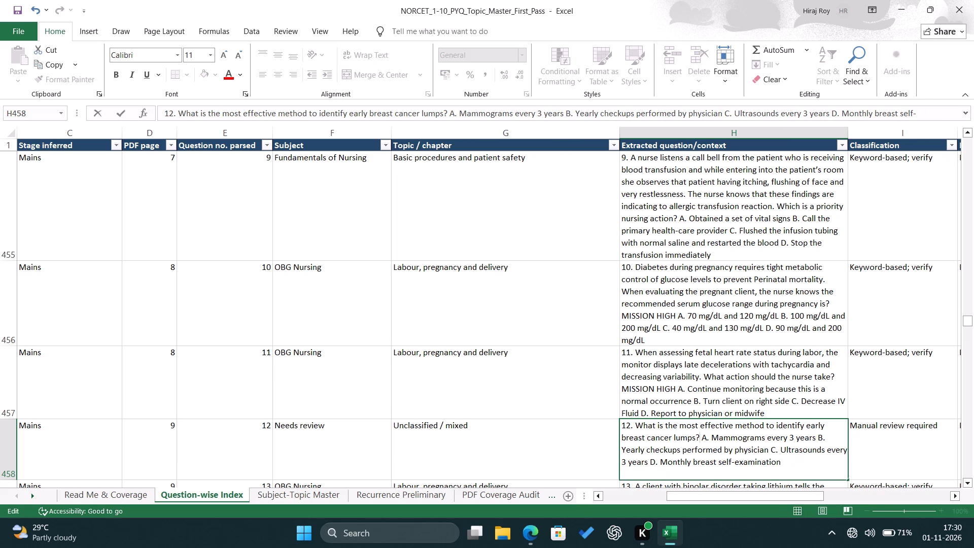
Delete "MISSION HIGH" before option A, Continue monitoring, in the fetal heart rate late decelerations question in row 457.
left_click(676, 370)
double_click(675, 386)
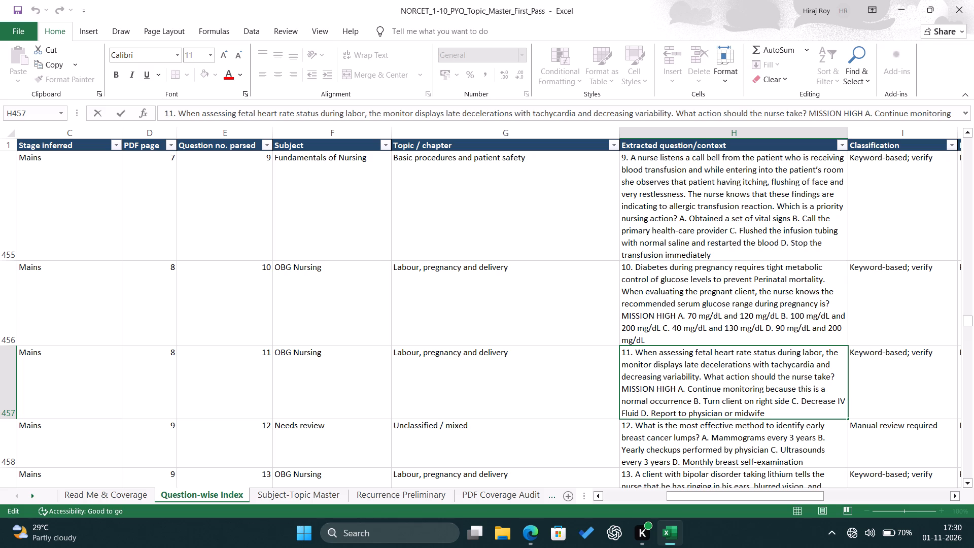
key("BackSpace")
key("BackSpace")
key("BackSpace")
key("BackSpace")
key("BackSpace")
key("BackSpace")
key("BackSpace")
key("BackSpace")
key("BackSpace")
key("BackSpace")
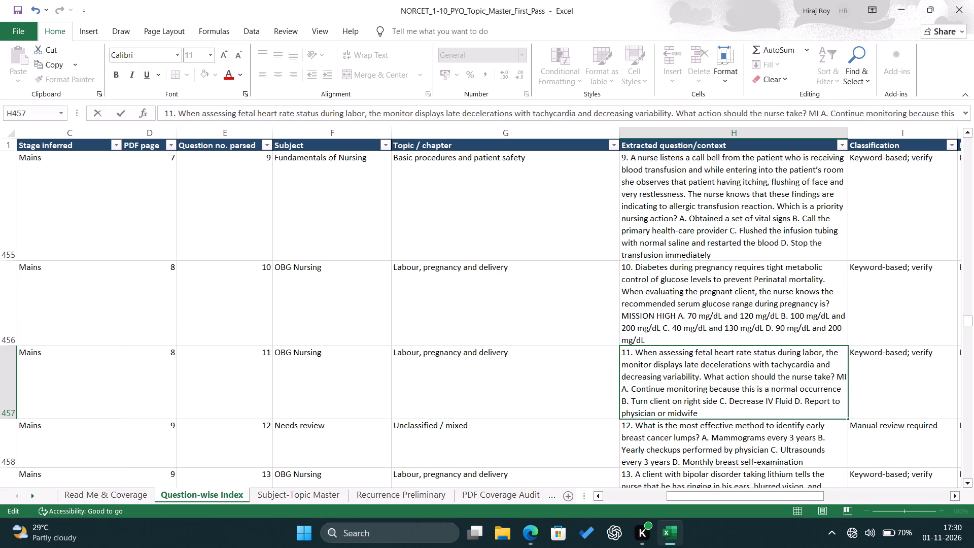
key("BackSpace")
key("BackSpace")
key("BackSpace")
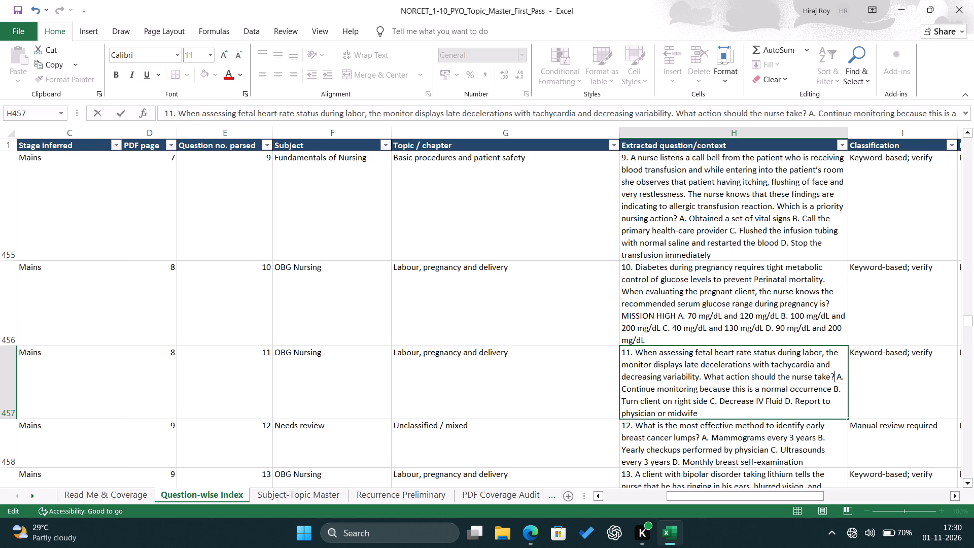
Remove "MISSION HIGH" before option A, 70 mg/dL and 120 mg/dL, in the diabetes during pregnancy question in row 456.
left_click(687, 316)
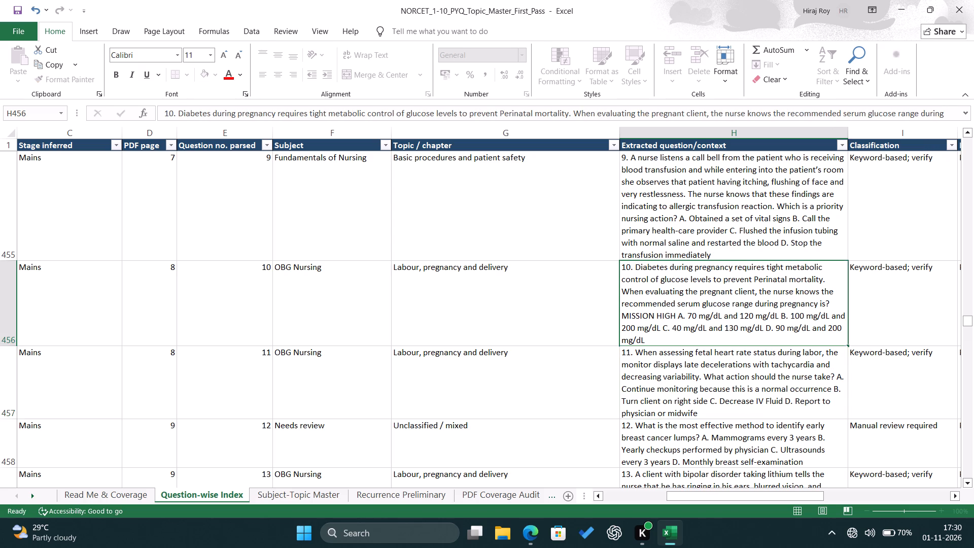
double_click(676, 315)
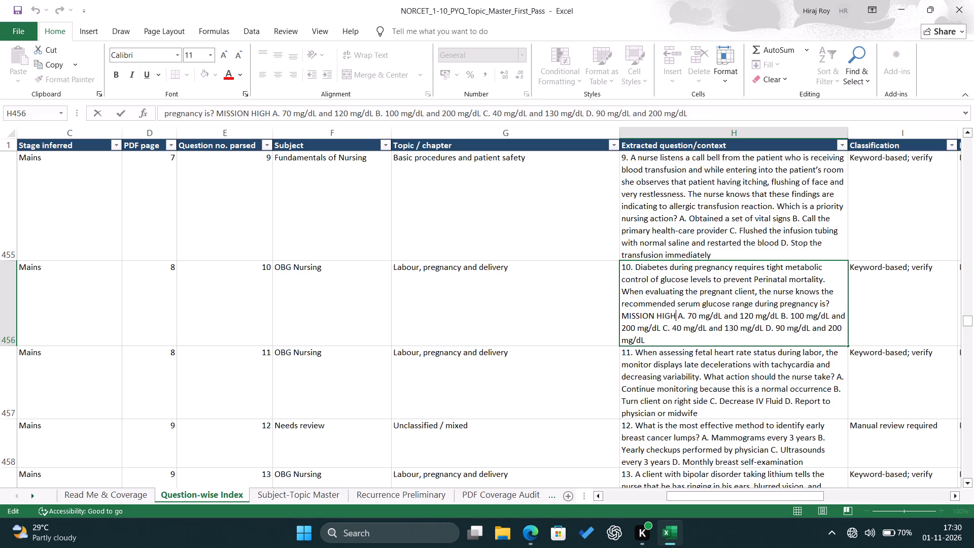
key("BackSpace")
key("BackSpace")
key("BackSpace")
key("BackSpace")
key("BackSpace")
key("BackSpace")
key("BackSpace")
key("BackSpace")
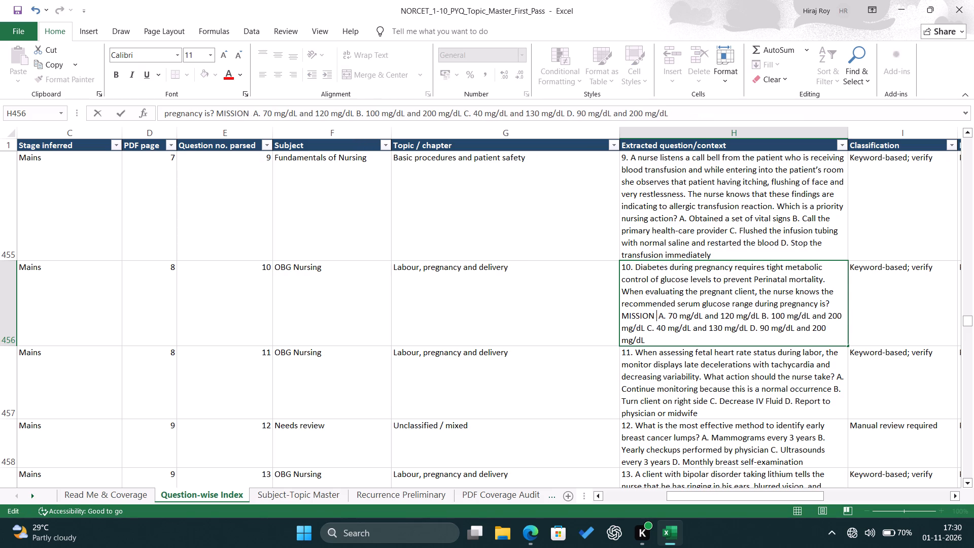
key("BackSpace")
key("BackSpace")
key("BackSpace")
key("BackSpace")
key("BackSpace")
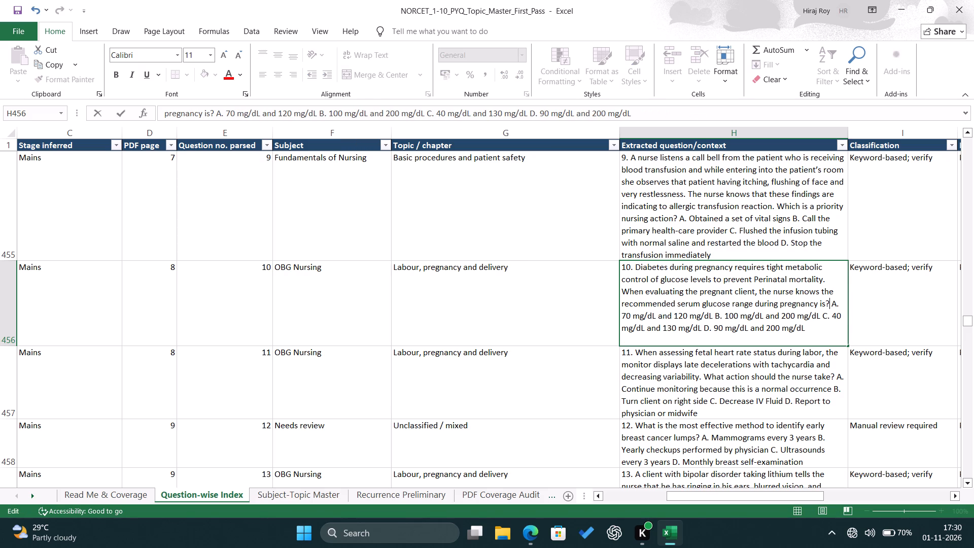
left_click(588, 233)
Delete "MISSION HIGH" before option a, Isoniazid, in the anti-tubercular drug peripheral neuropathy question in row 454.
scroll(588, 233, "up", 1)
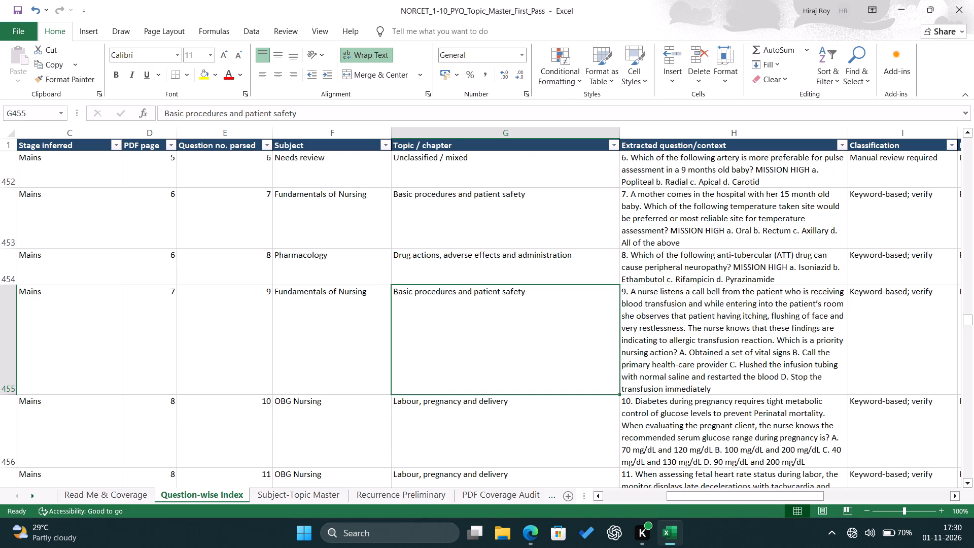
left_click(721, 267)
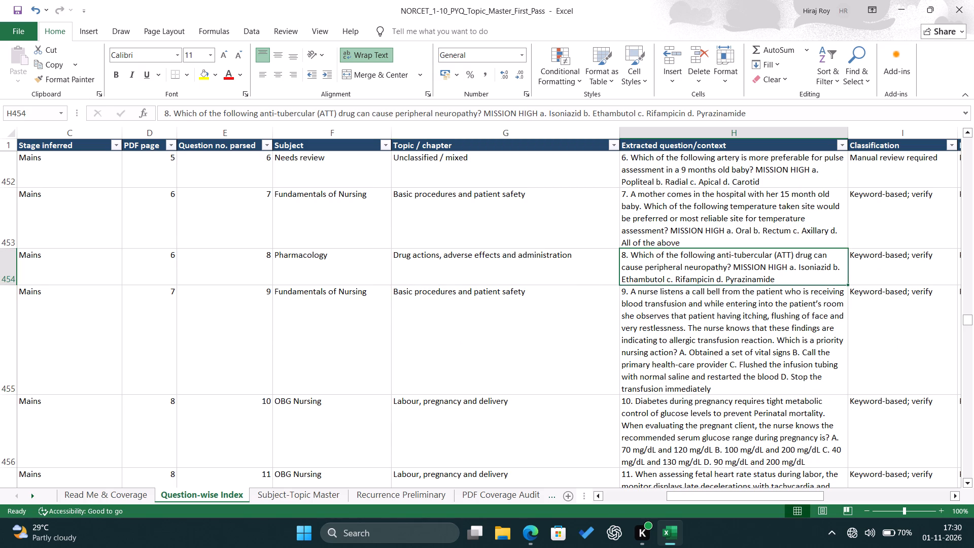
double_click(789, 262)
key("BackSpace")
key("BackSpace")
key("BackSpace")
key("BackSpace")
key("BackSpace")
key("BackSpace")
key("BackSpace")
key("BackSpace")
key("BackSpace")
key("BackSpace")
key("BackSpace")
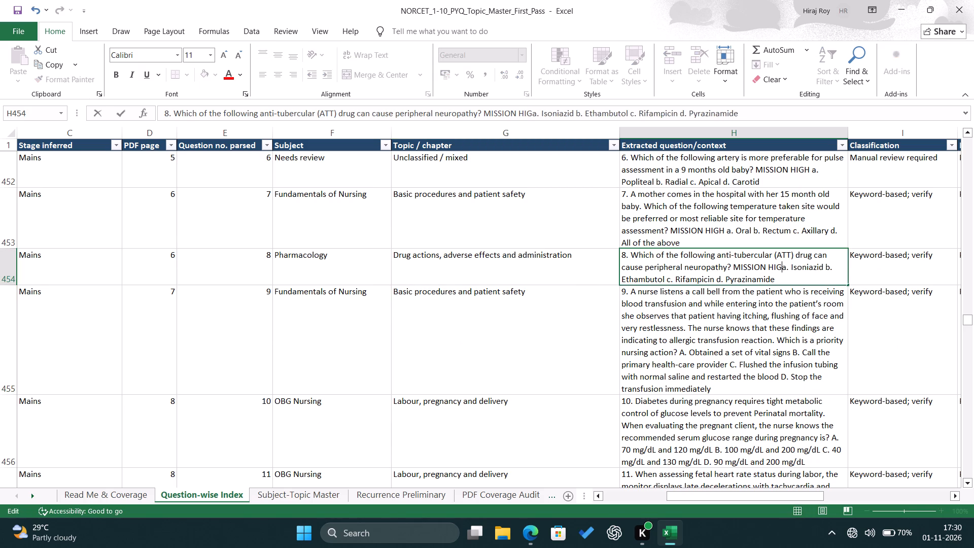
key("BackSpace")
key("BackSpace")
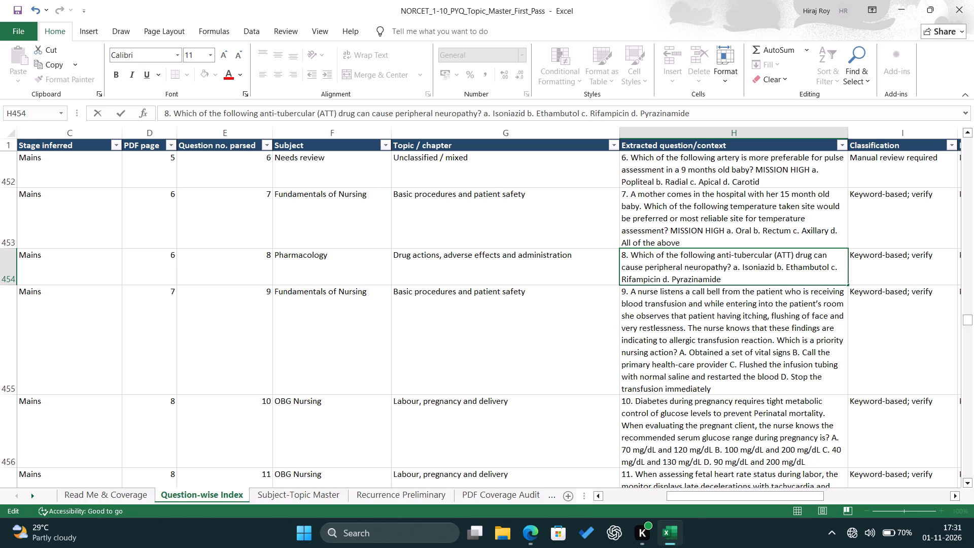
Remove "MISSION HIGH" before option a, Oral, in the 15 month old baby temperature site question in row 453.
left_click(698, 234)
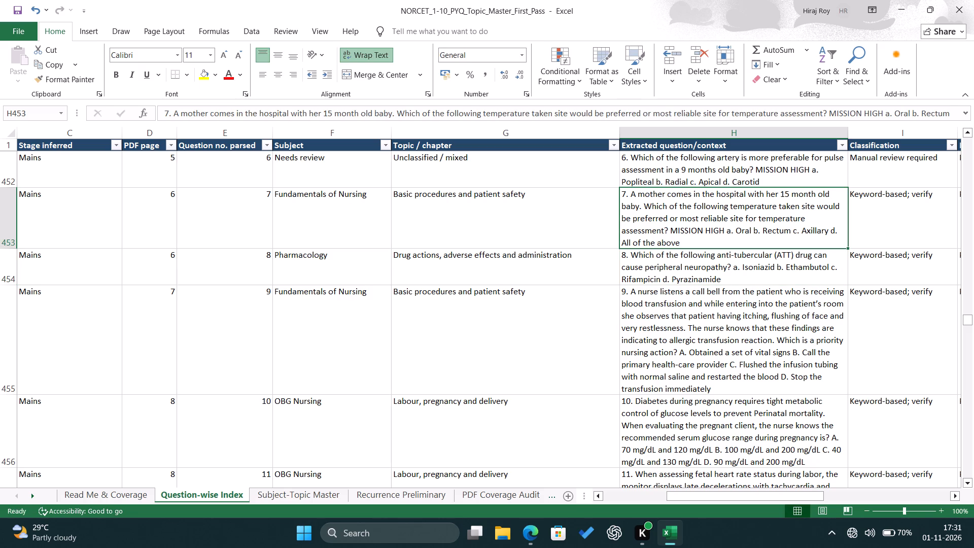
double_click(723, 227)
key("BackSpace")
key("BackSpace")
key("BackSpace")
key("BackSpace")
key("BackSpace")
key("BackSpace")
key("BackSpace")
key("BackSpace")
key("BackSpace")
key("BackSpace")
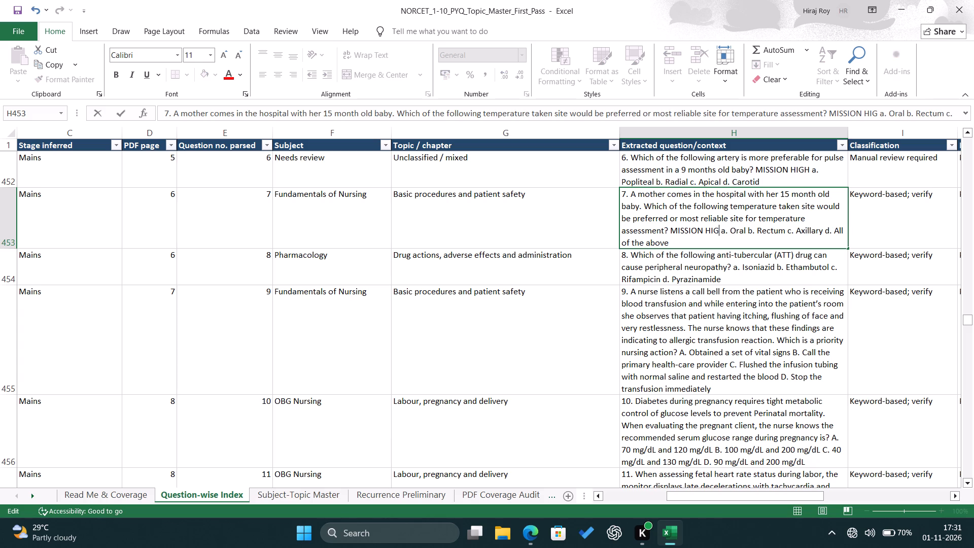
key("BackSpace")
key("BackSpace")
key("BackSpace")
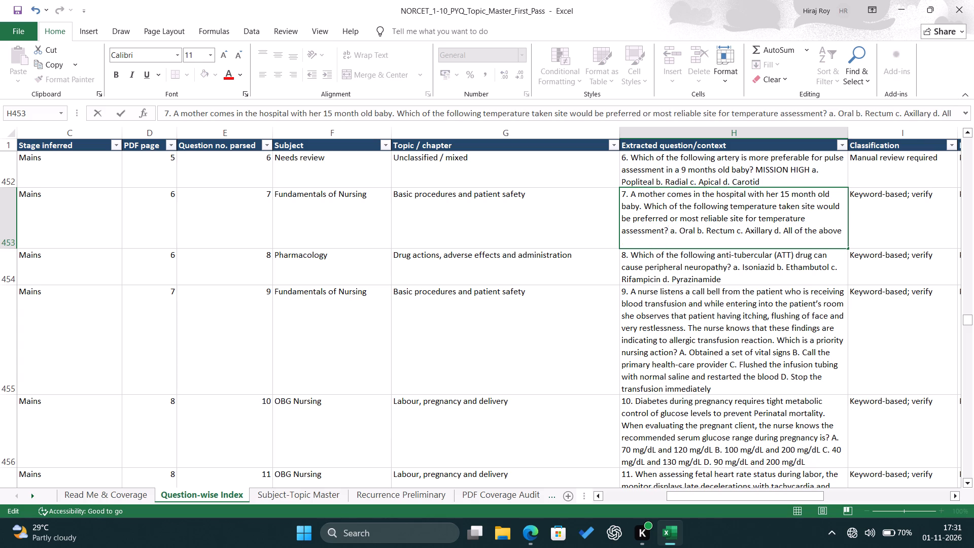
Delete "MISSION HIGH" before option a, Popliteal, in the 9 months old baby pulse assessment question in row 452.
left_click(679, 174)
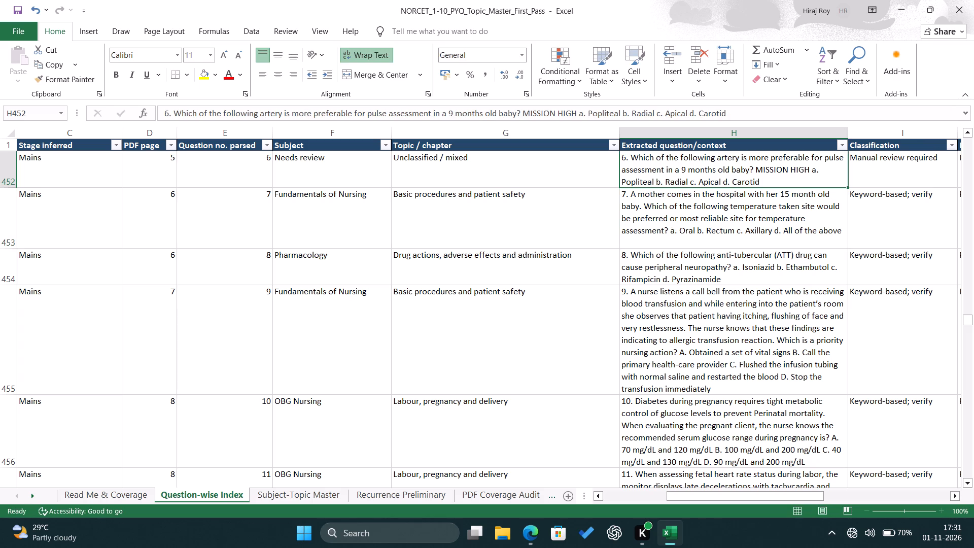
double_click(806, 168)
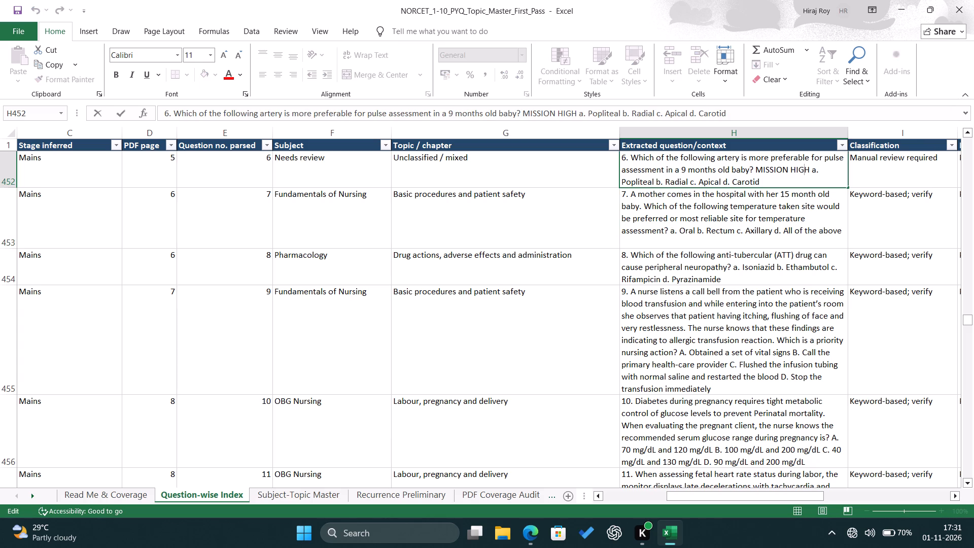
key("BackSpace")
key("BackSpace")
key("BackSpace")
key("BackSpace")
key("BackSpace")
key("BackSpace")
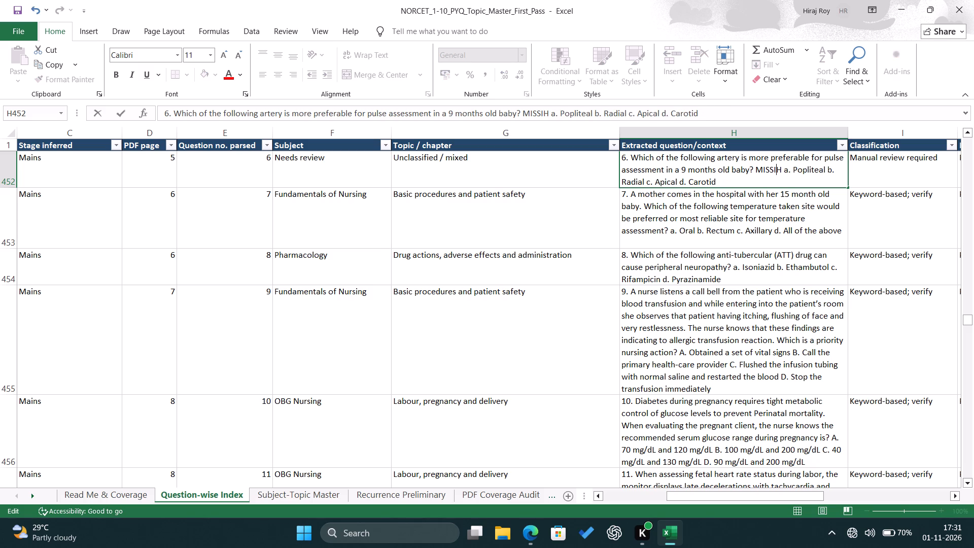
key("BackSpace")
key("BackSpace")
key("BackSpace")
key("BackSpace")
key("BackSpace")
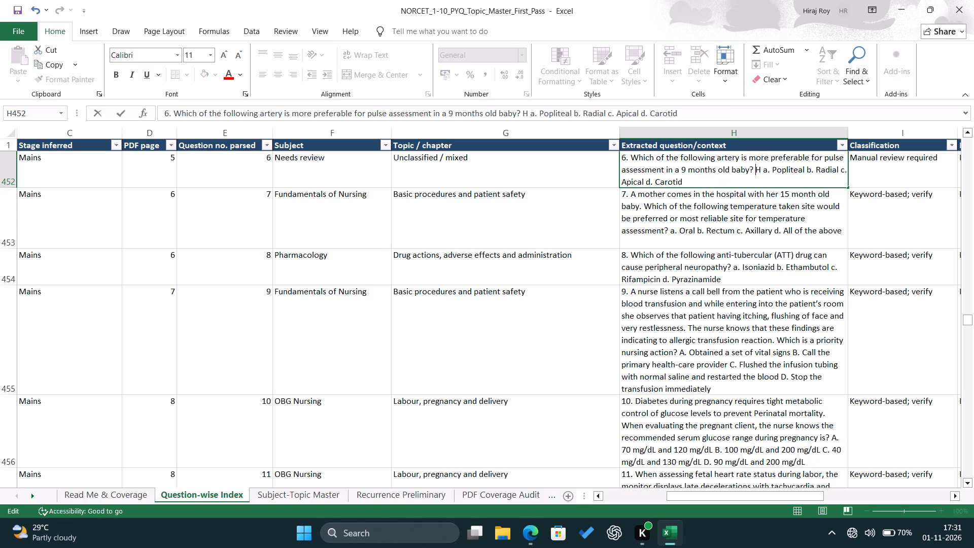
key("Right")
key("BackSpace")
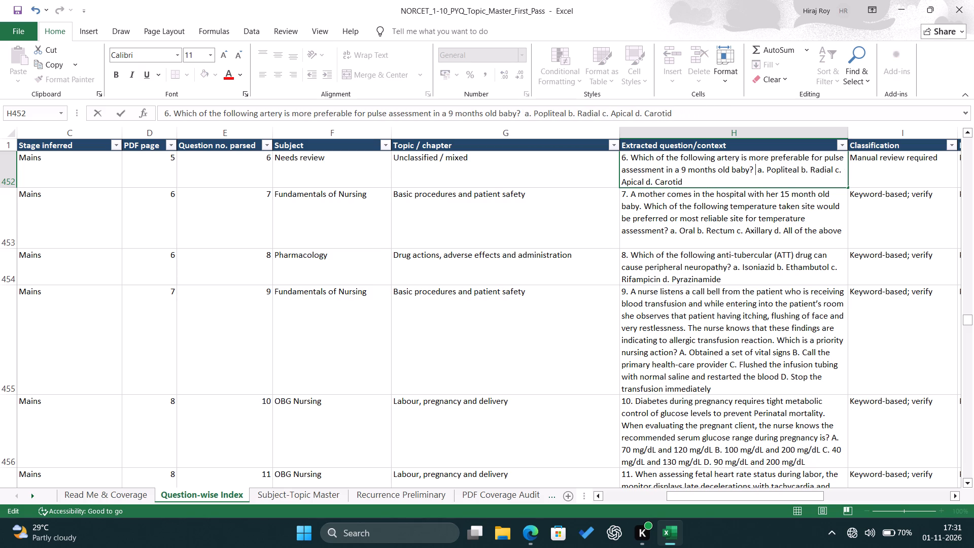
left_click(500, 211)
Save the workbook with the cleaned question texts.
scroll(580, 239, "up", 1)
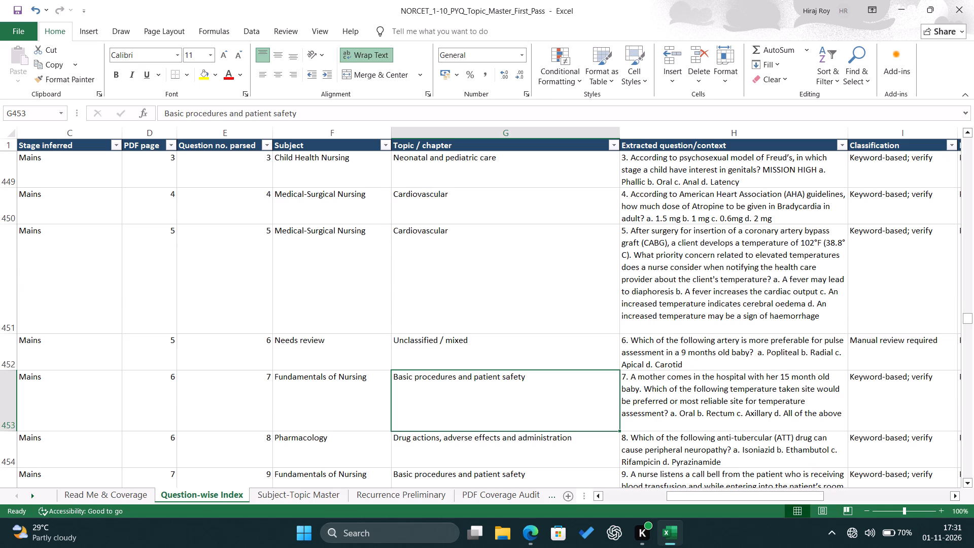
left_click(19, 6)
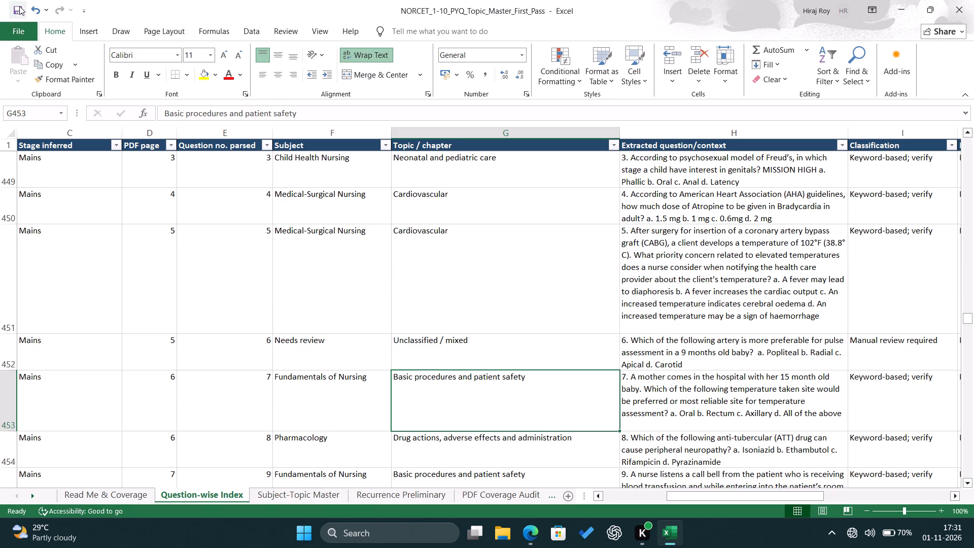